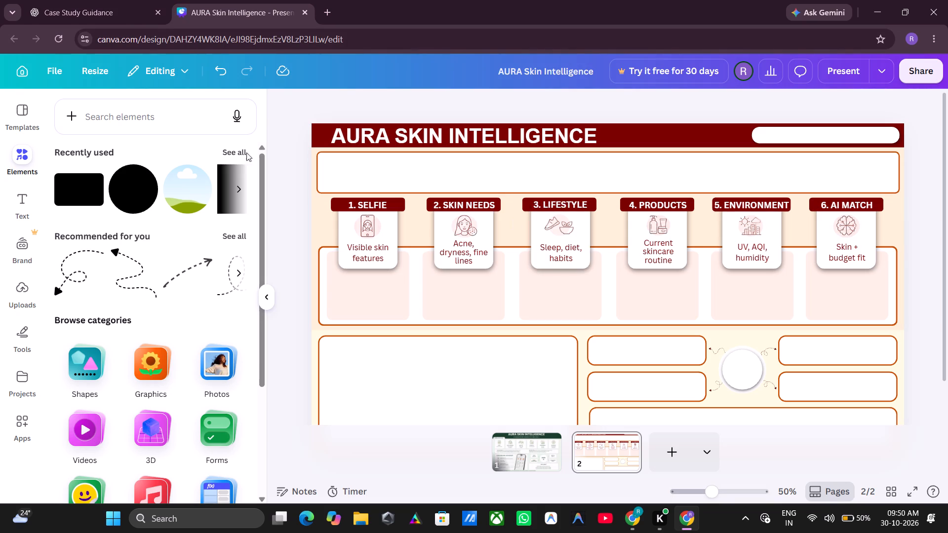
{"action": "left_click", "coordinate": [31, 198]}
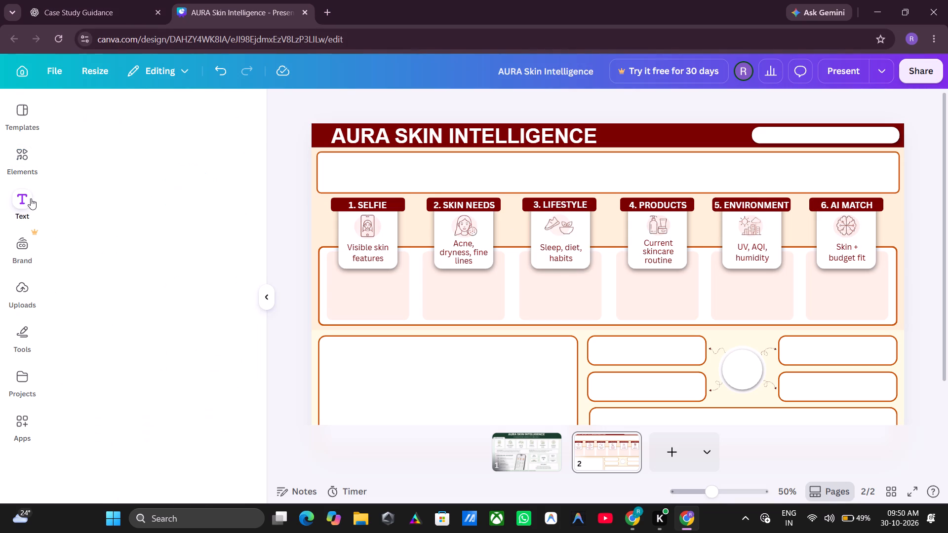
{"action": "left_click", "coordinate": [139, 156]}
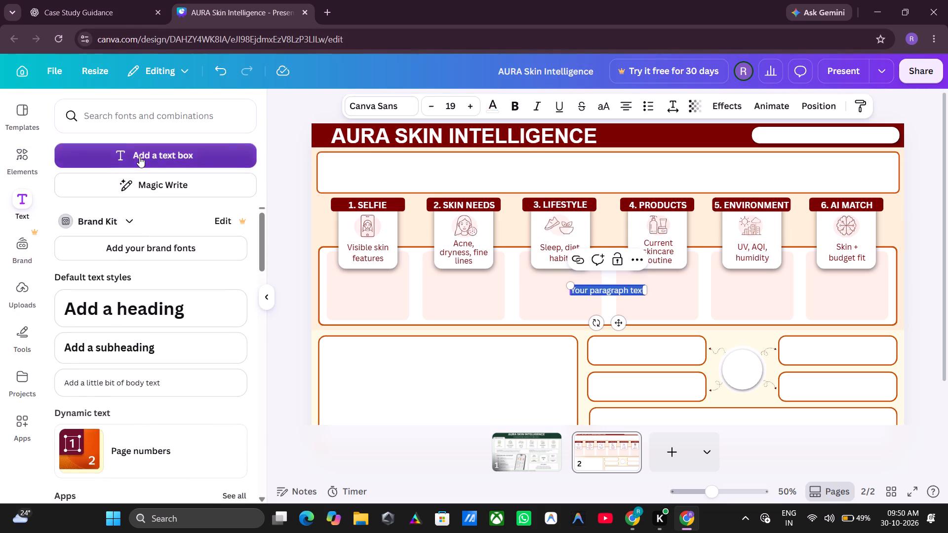
{"action": "key", "text": "ctrl+v"}
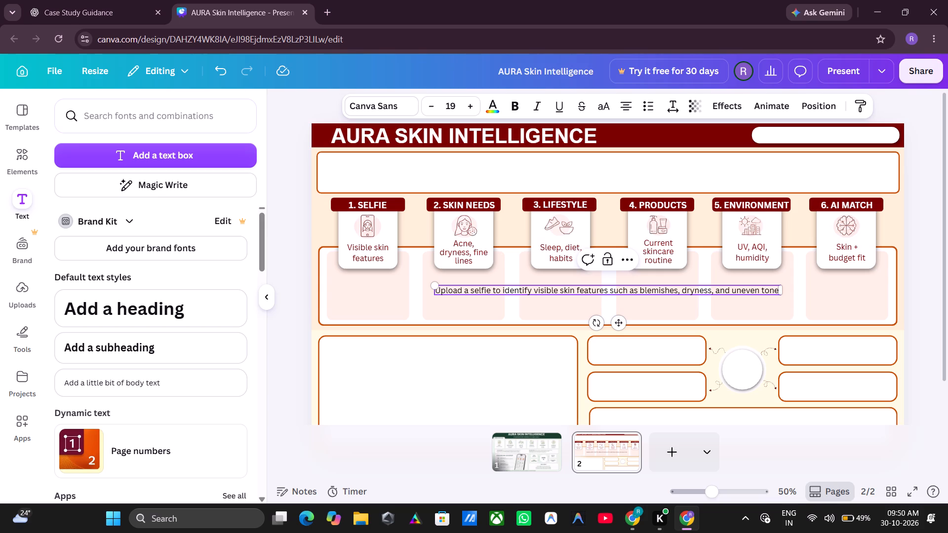
Colour all of the selfie description text dark red, matching the design's heading bars.
{"action": "key", "text": "ctrl+a"}
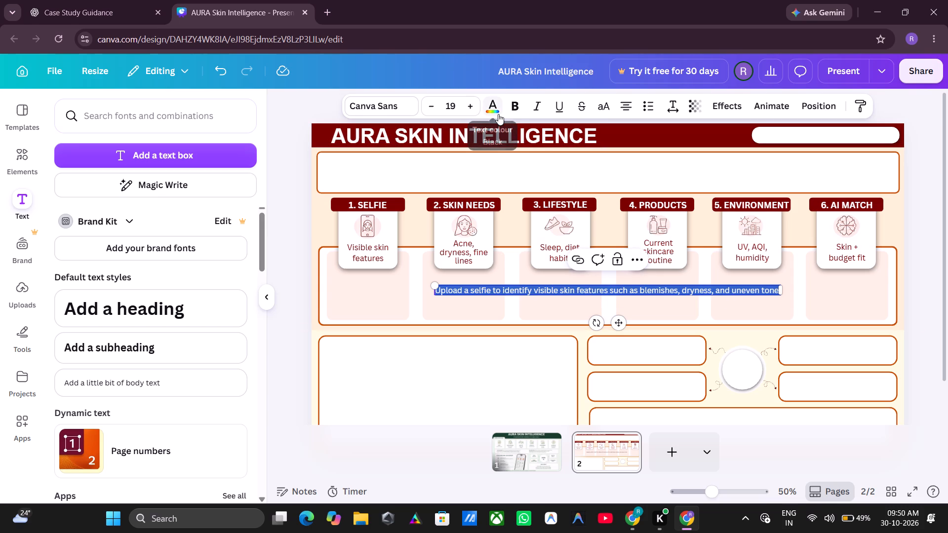
{"action": "left_click", "coordinate": [498, 114]}
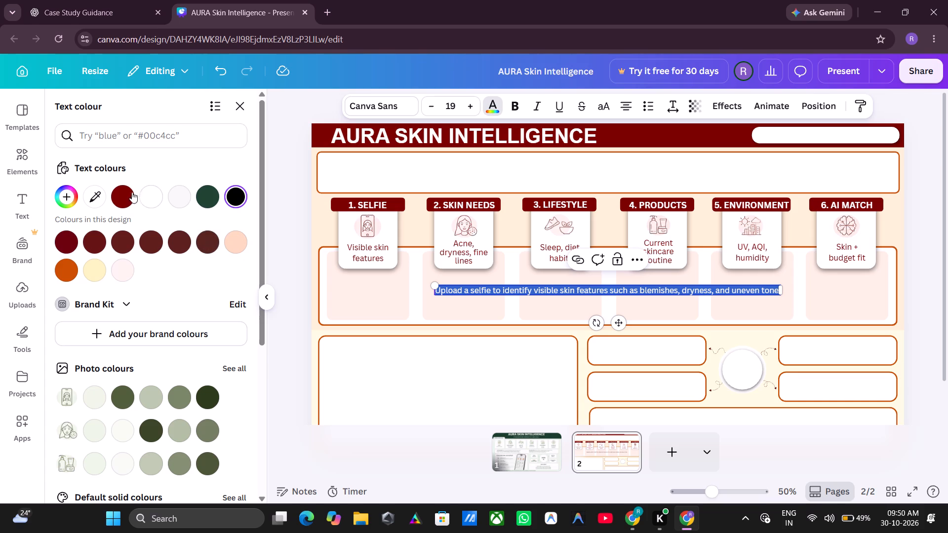
{"action": "left_click", "coordinate": [119, 189]}
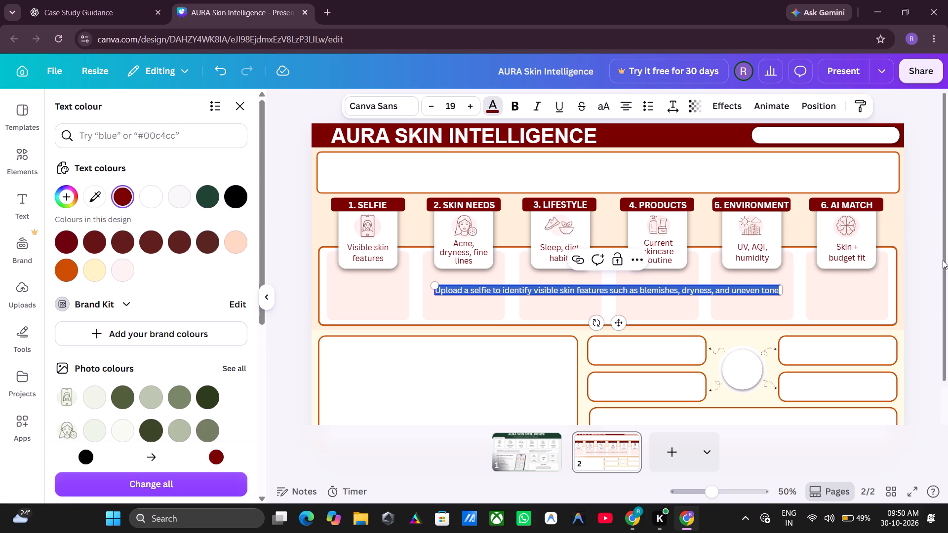
{"action": "left_click", "coordinate": [924, 261]}
{"action": "left_click", "coordinate": [924, 261]}
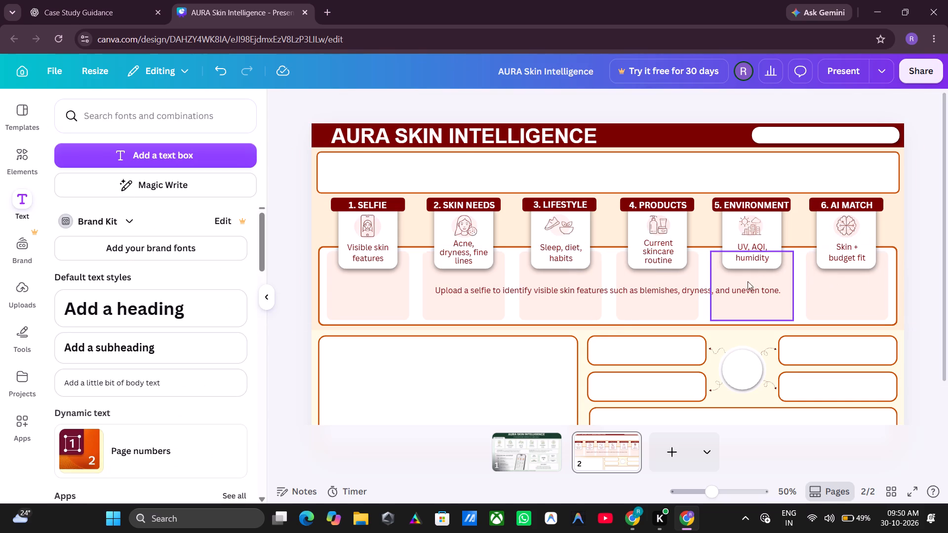
Narrow the selfie description so it wraps over five lines and place it in the pink box below the 1. SELFIE card.
{"action": "left_click", "coordinate": [737, 288]}
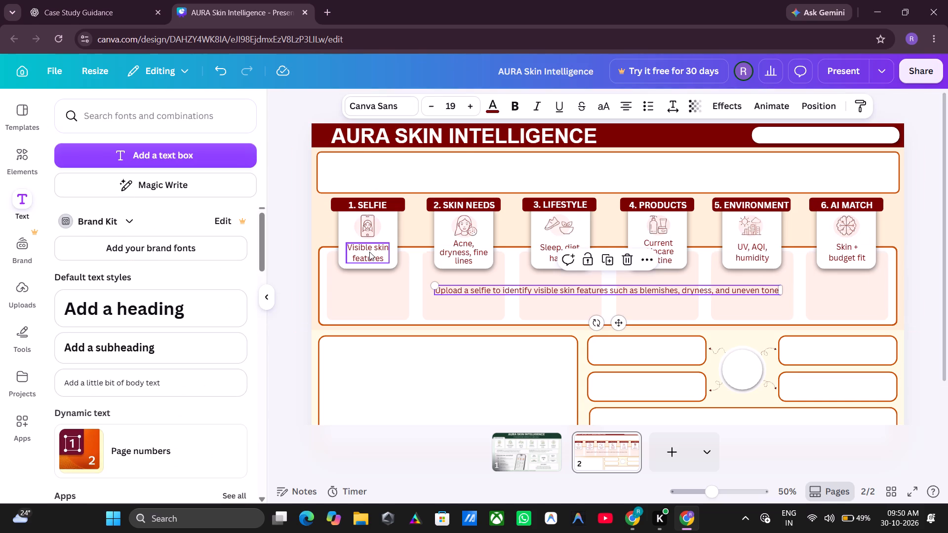
{"action": "left_click", "coordinate": [369, 252]}
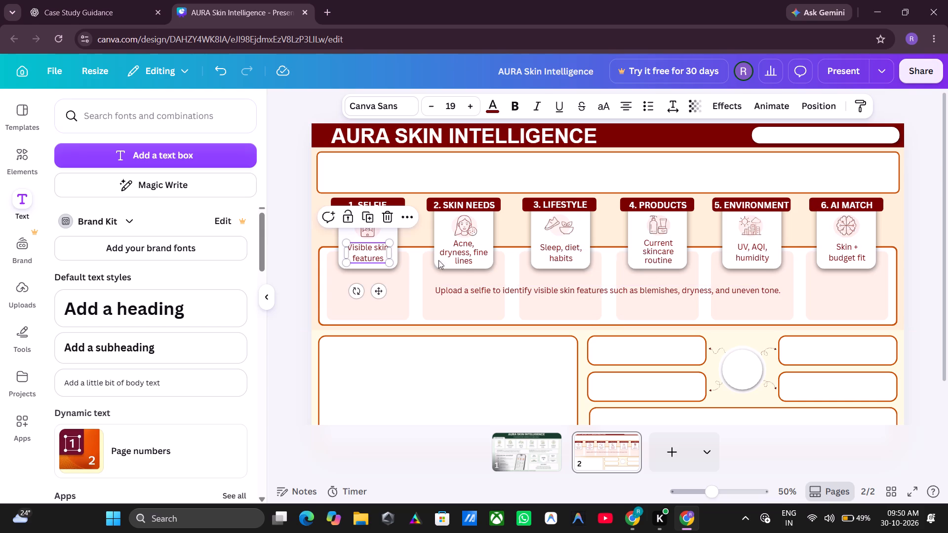
{"action": "left_click", "coordinate": [471, 289]}
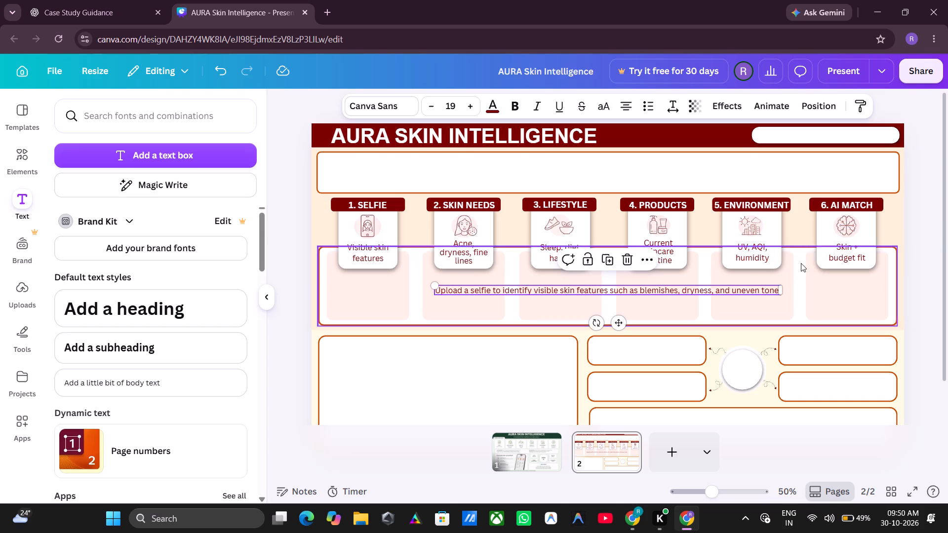
{"action": "left_click_drag", "start_coordinate": [780, 288], "coordinate": [561, 266]}
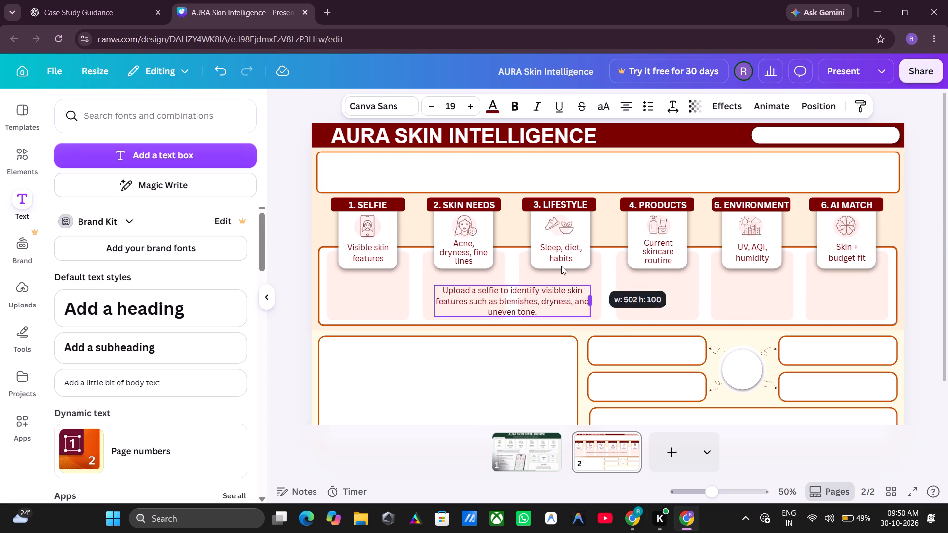
{"action": "left_click_drag", "start_coordinate": [561, 266], "coordinate": [532, 273]}
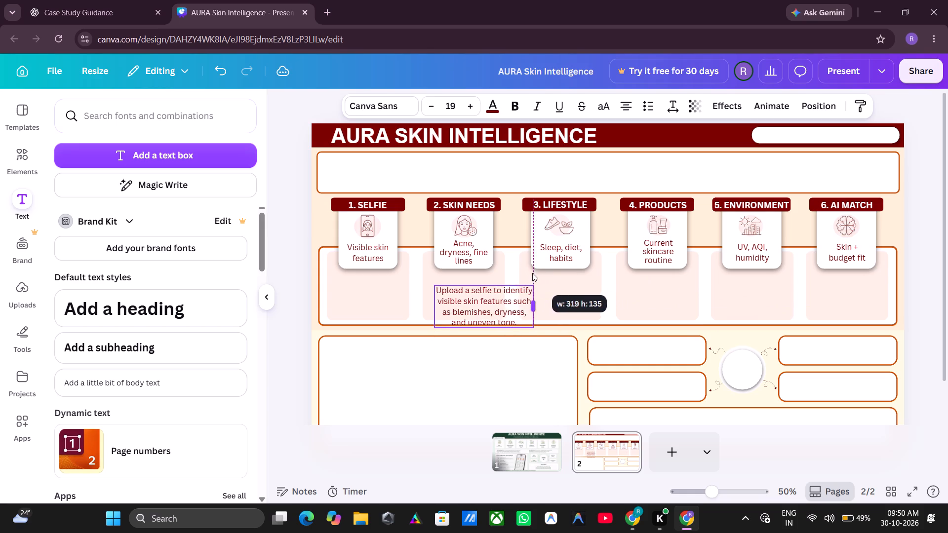
{"action": "left_click_drag", "start_coordinate": [532, 273], "coordinate": [526, 271]}
{"action": "left_click", "coordinate": [918, 229]}
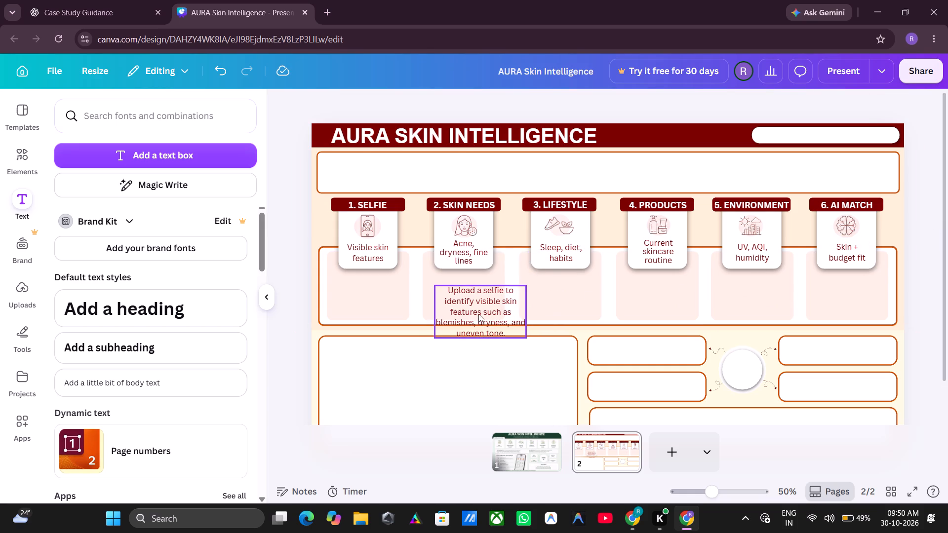
{"action": "left_click_drag", "start_coordinate": [480, 314], "coordinate": [366, 301]}
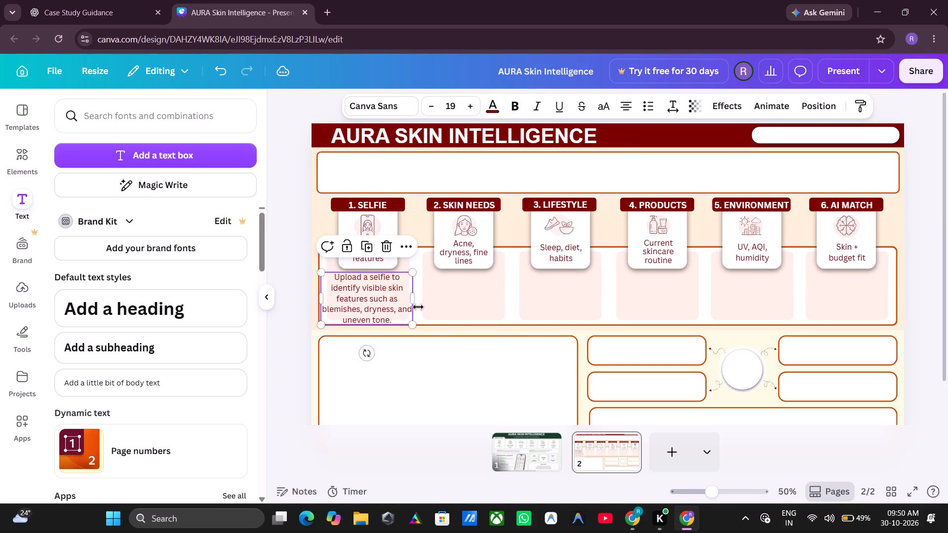
{"action": "left_click_drag", "start_coordinate": [415, 300], "coordinate": [407, 298]}
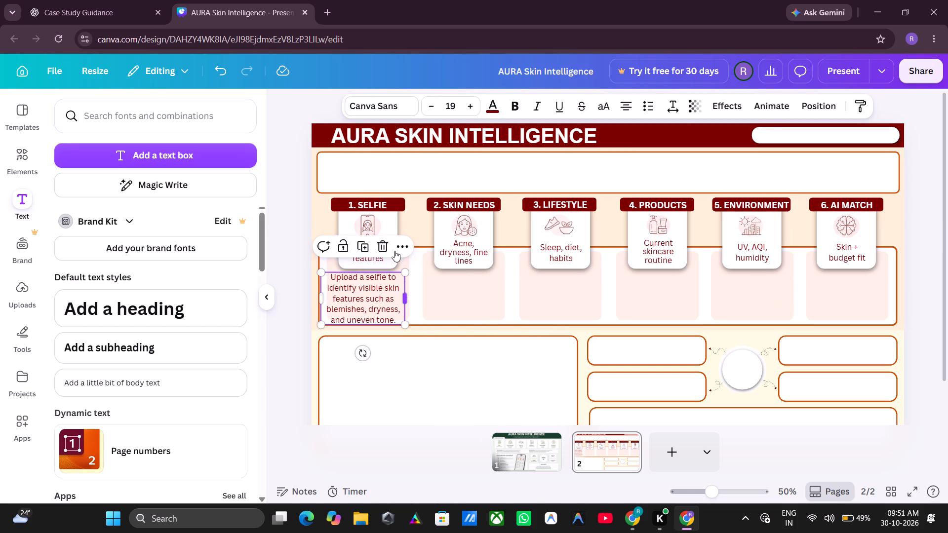
{"action": "left_click", "coordinate": [927, 218]}
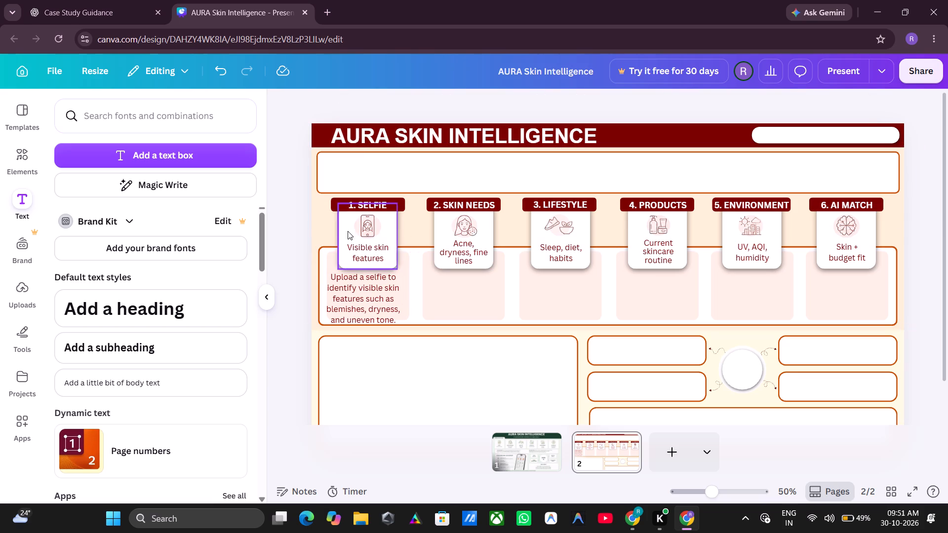
Reduce the selfie description's font size to 16.
{"action": "left_click", "coordinate": [366, 246]}
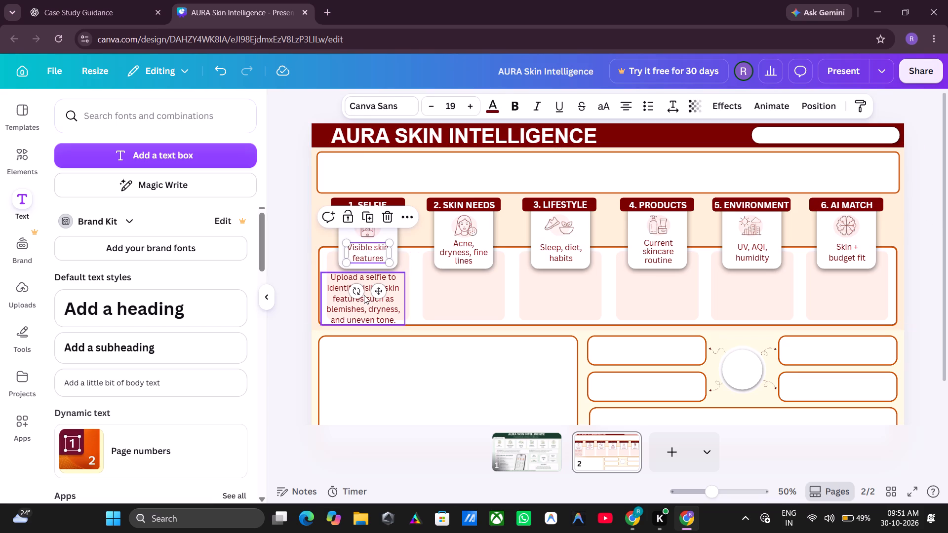
{"action": "left_click", "coordinate": [332, 305]}
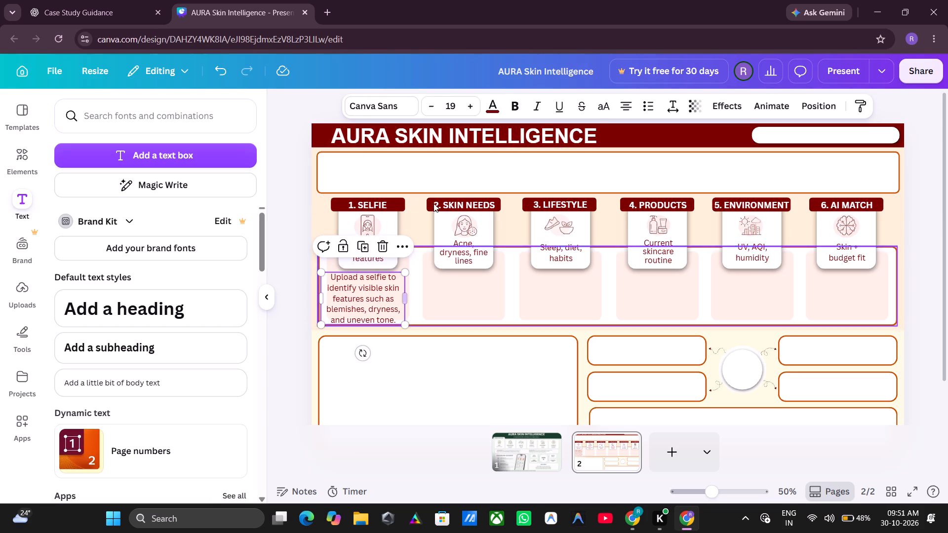
{"action": "left_click", "coordinate": [432, 103]}
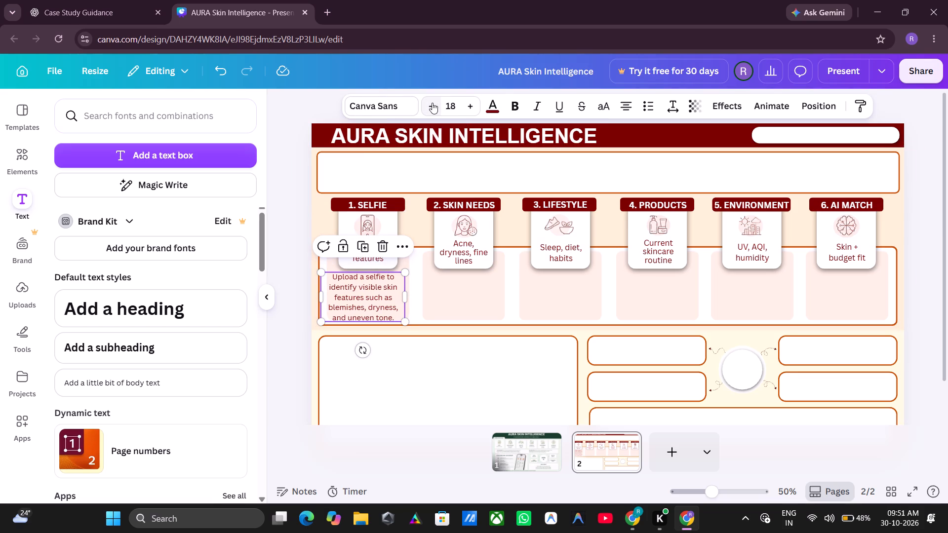
{"action": "left_click", "coordinate": [432, 103]}
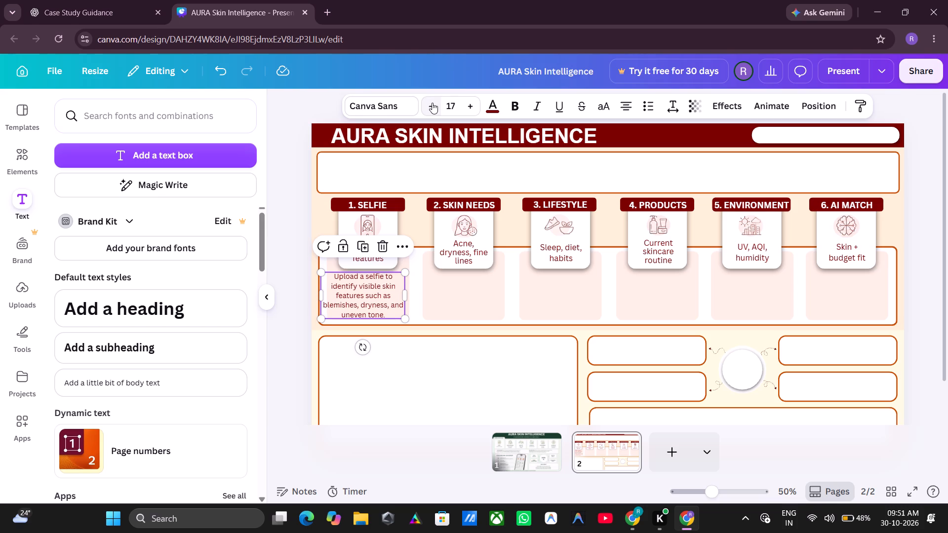
{"action": "left_click", "coordinate": [432, 103]}
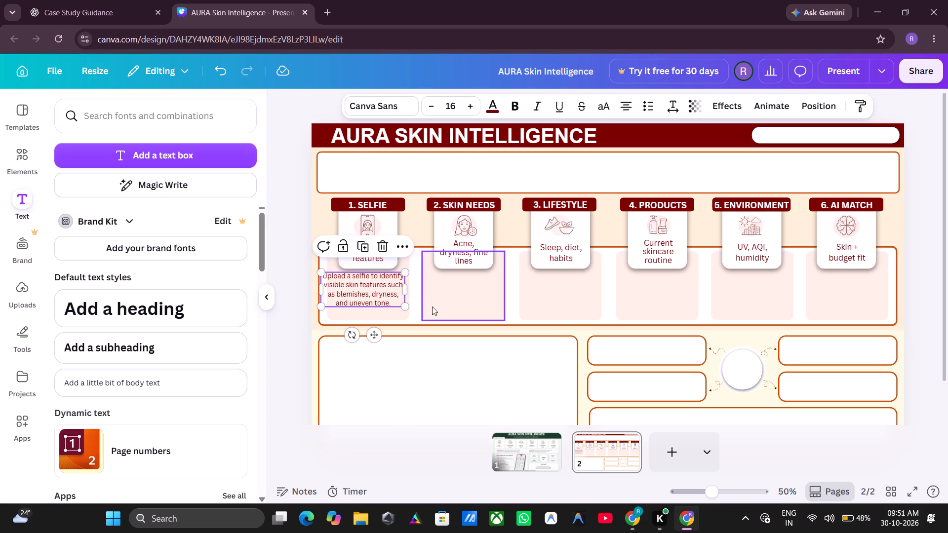
Narrow the selfie description's text box to about 247 wide and centre it in the pink box under the 1. SELFIE card.
{"action": "left_click_drag", "start_coordinate": [409, 290], "coordinate": [398, 290]}
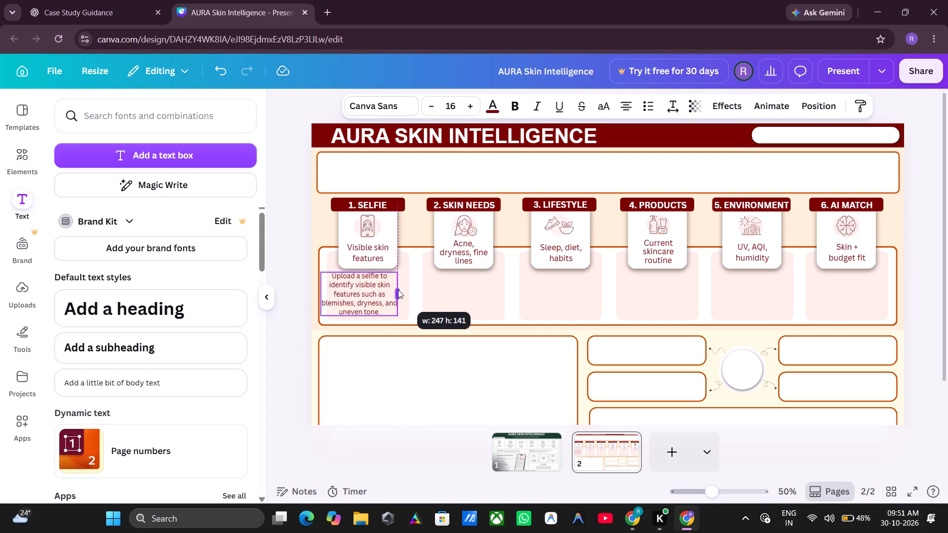
{"action": "left_click_drag", "start_coordinate": [398, 290], "coordinate": [398, 289]}
{"action": "left_click", "coordinate": [929, 272]}
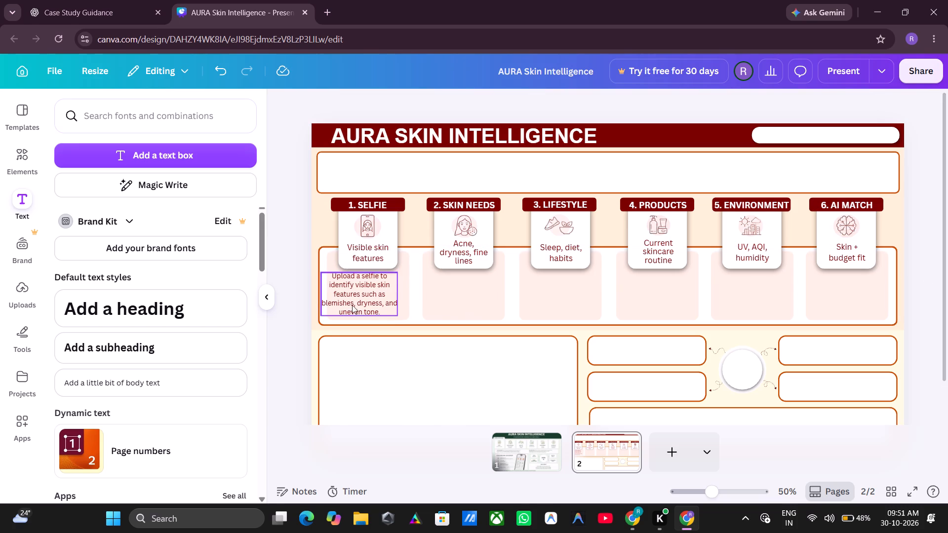
{"action": "left_click_drag", "start_coordinate": [356, 294], "coordinate": [361, 295]}
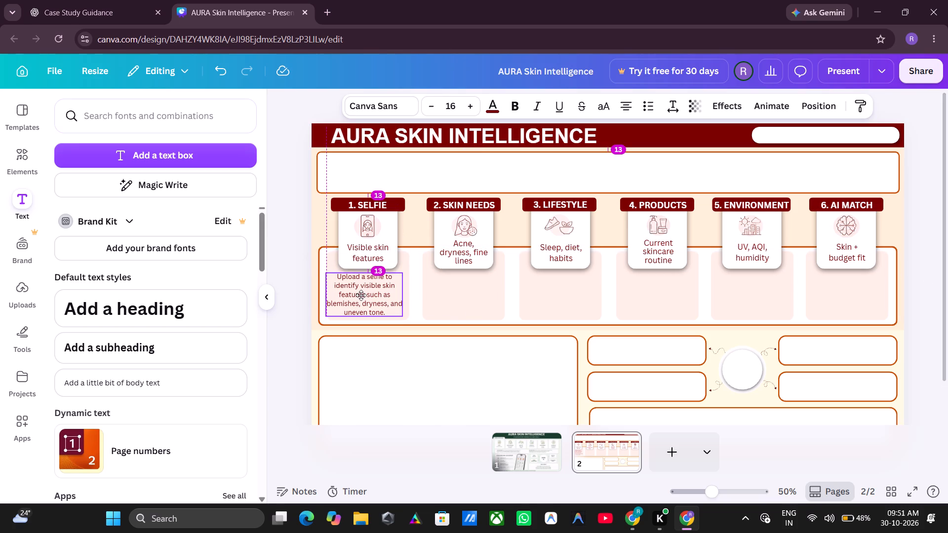
{"action": "left_click_drag", "start_coordinate": [361, 295], "coordinate": [362, 295]}
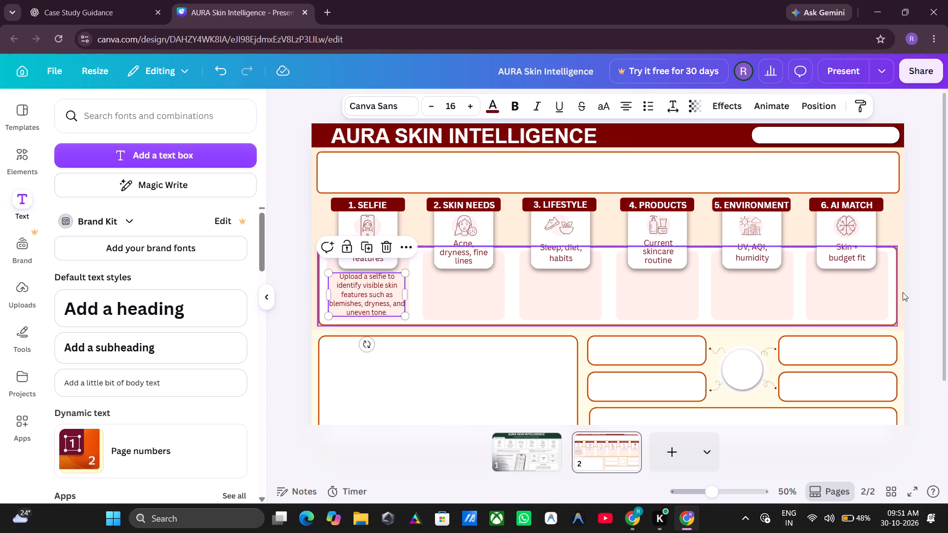
{"action": "left_click", "coordinate": [930, 288]}
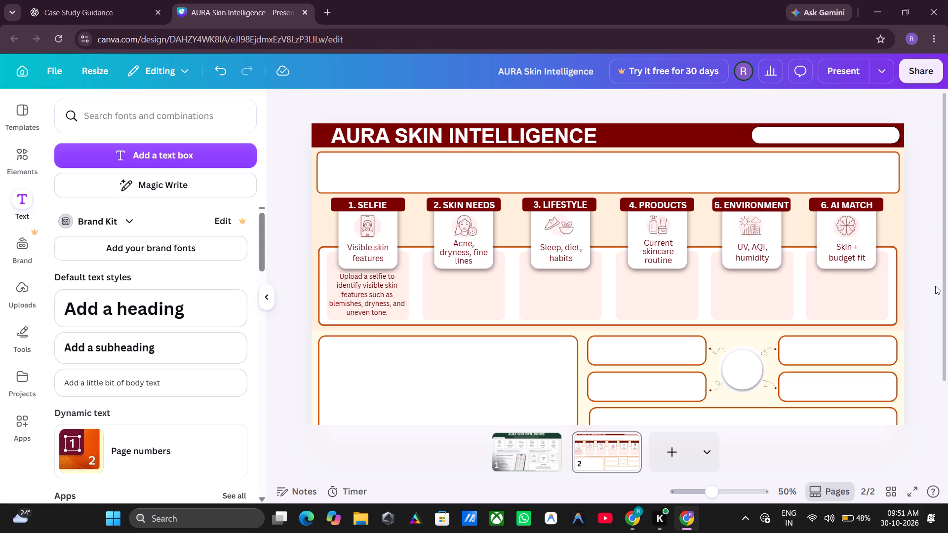
{"action": "left_click", "coordinate": [373, 305]}
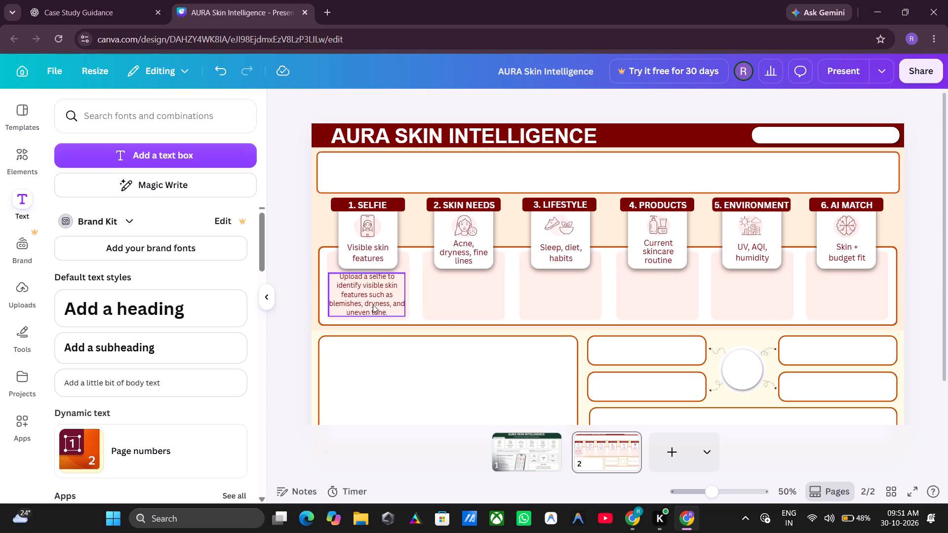
{"action": "key", "text": "Right"}
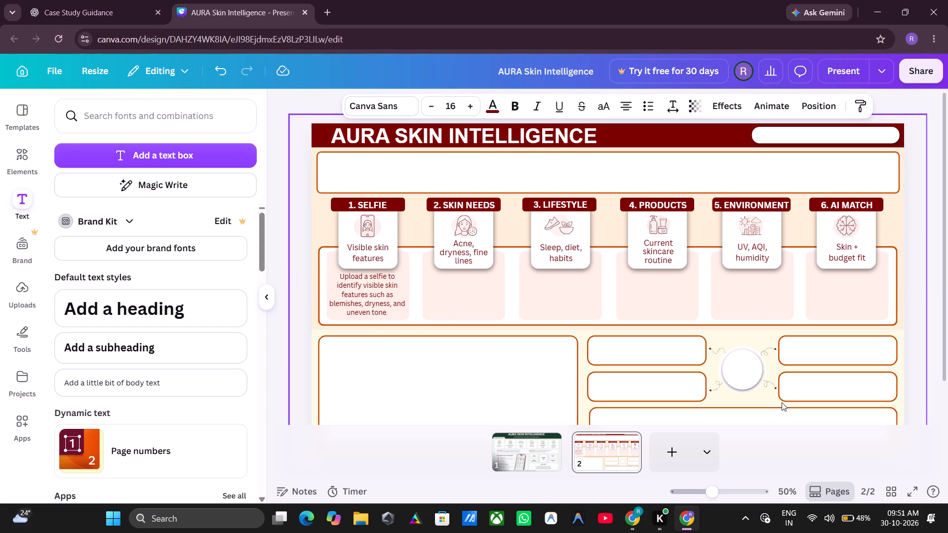
{"action": "key", "text": "Right"}
{"action": "key", "text": "Right"}
{"action": "key", "text": "Right"}
{"action": "key", "text": "Left"}
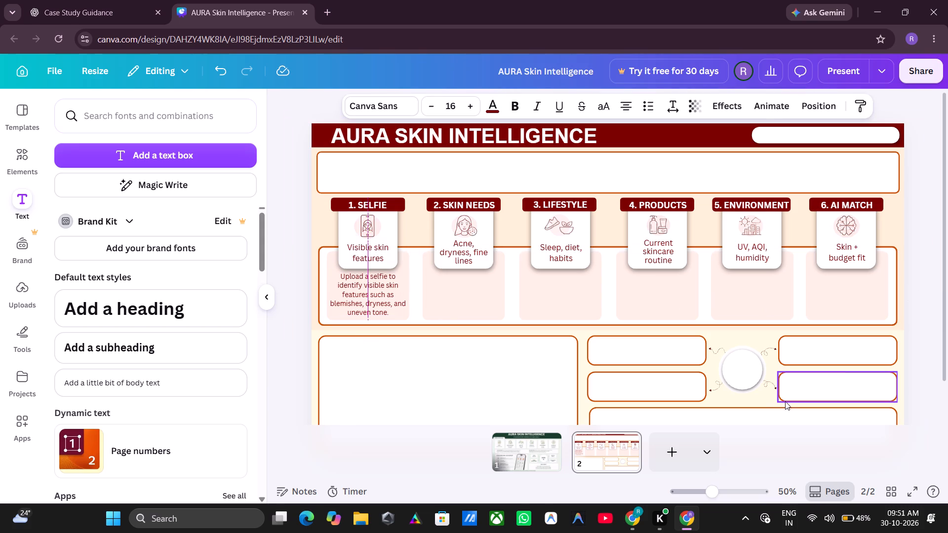
Nudge the selfie description slightly down within the pink box under the 1. SELFIE card.
{"action": "left_click", "coordinate": [916, 319]}
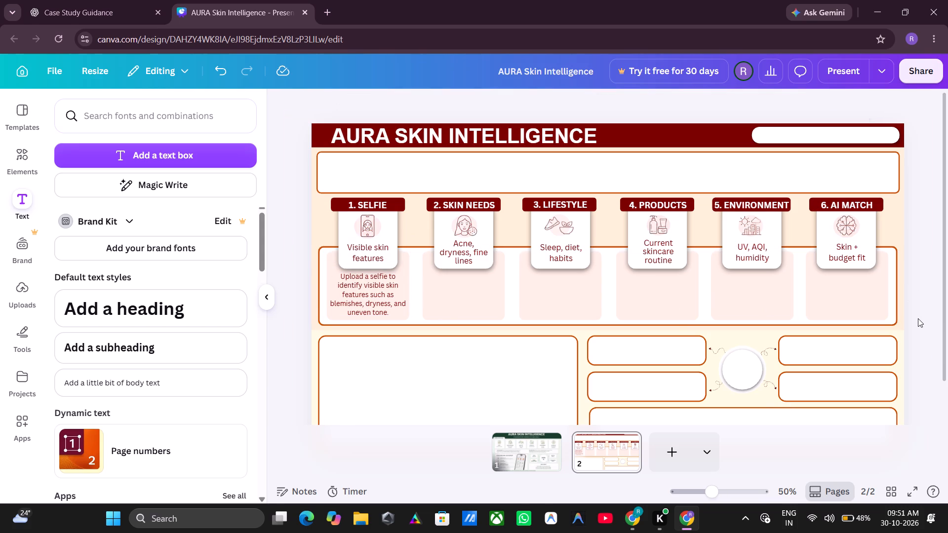
{"action": "left_click", "coordinate": [382, 285]}
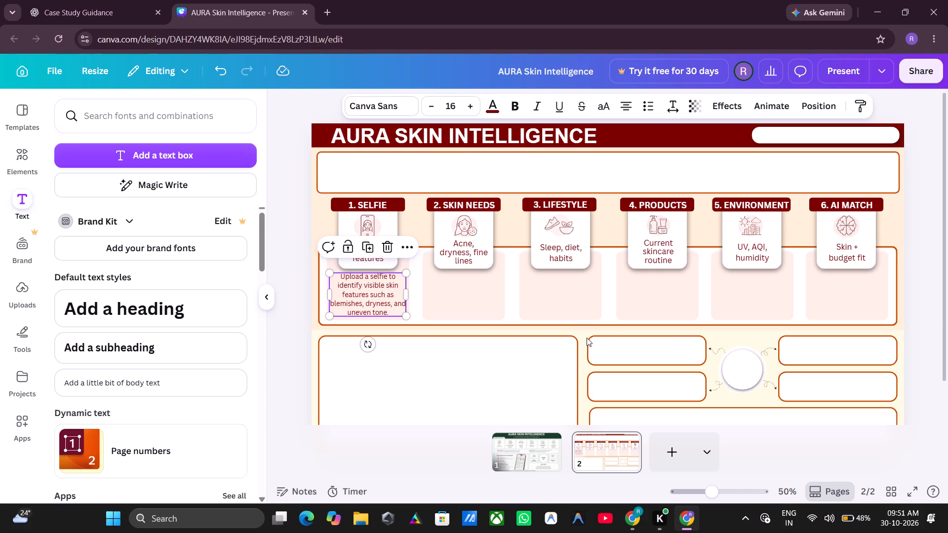
{"action": "key", "text": "Down"}
{"action": "key", "text": "Down"}
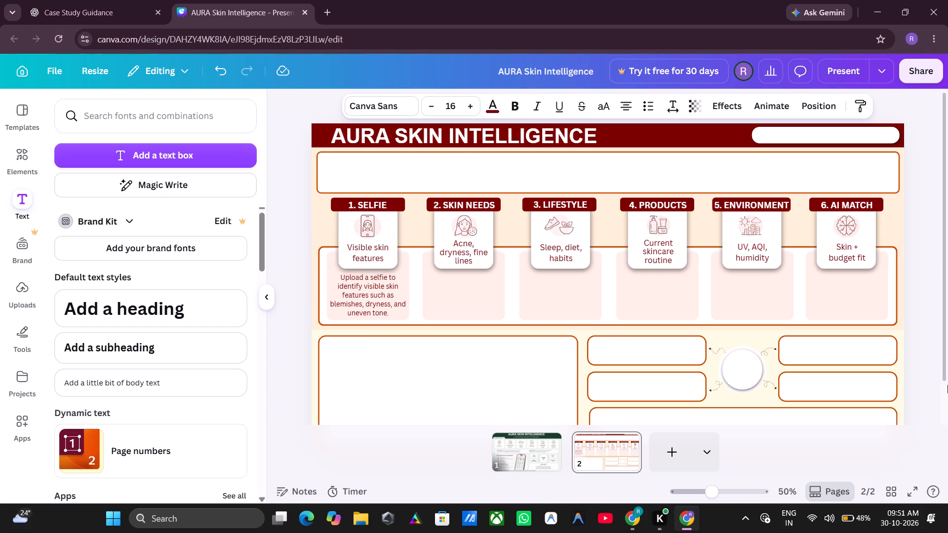
{"action": "key", "text": "Down"}
{"action": "key", "text": "Down"}
{"action": "key", "text": "Down"}
{"action": "key", "text": "Down"}
{"action": "key", "text": "Down"}
{"action": "key", "text": "Down"}
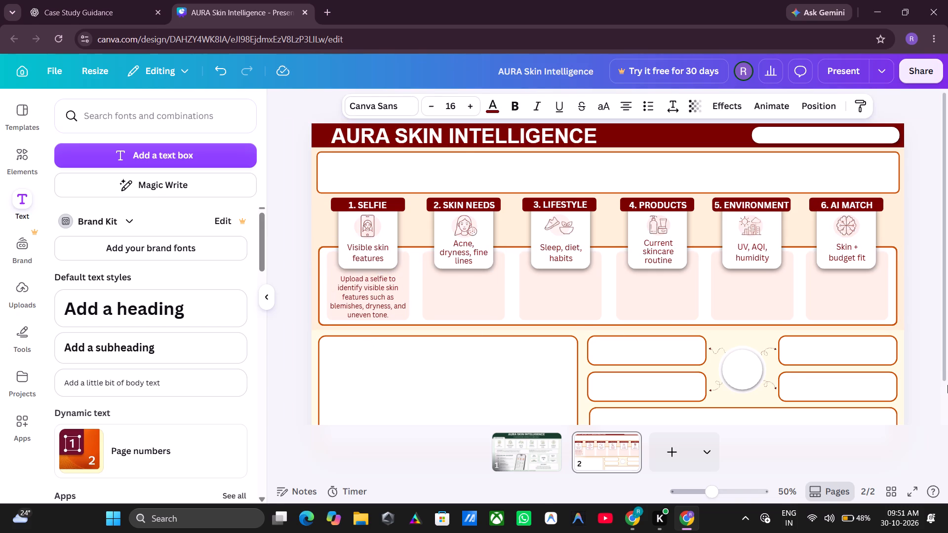
{"action": "key", "text": "Up"}
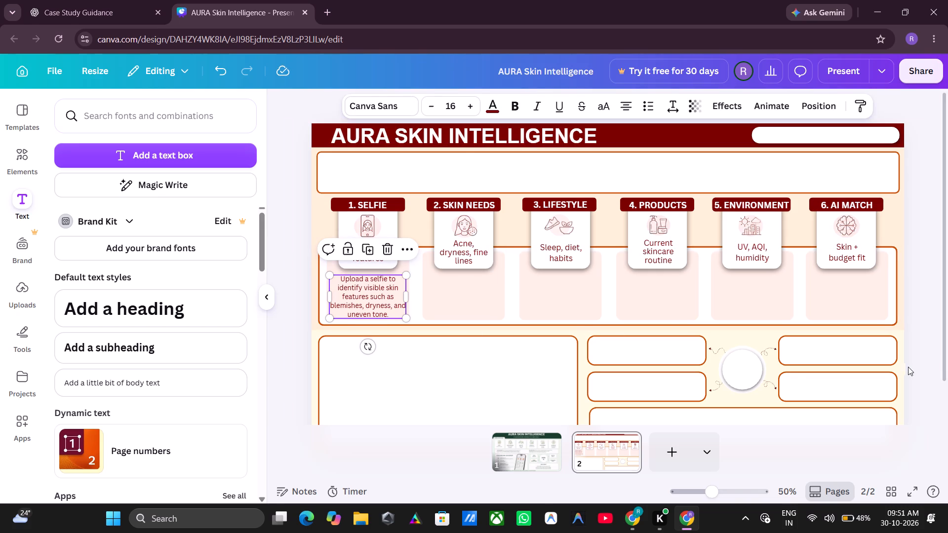
{"action": "left_click", "coordinate": [932, 305]}
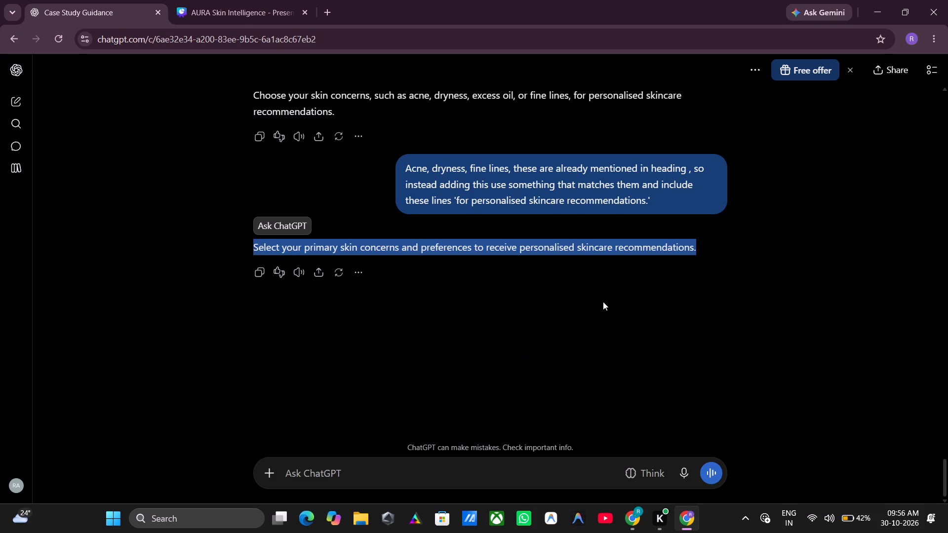
{"action": "key", "text": "ctrl+c"}
{"action": "left_click", "coordinate": [238, 0]}
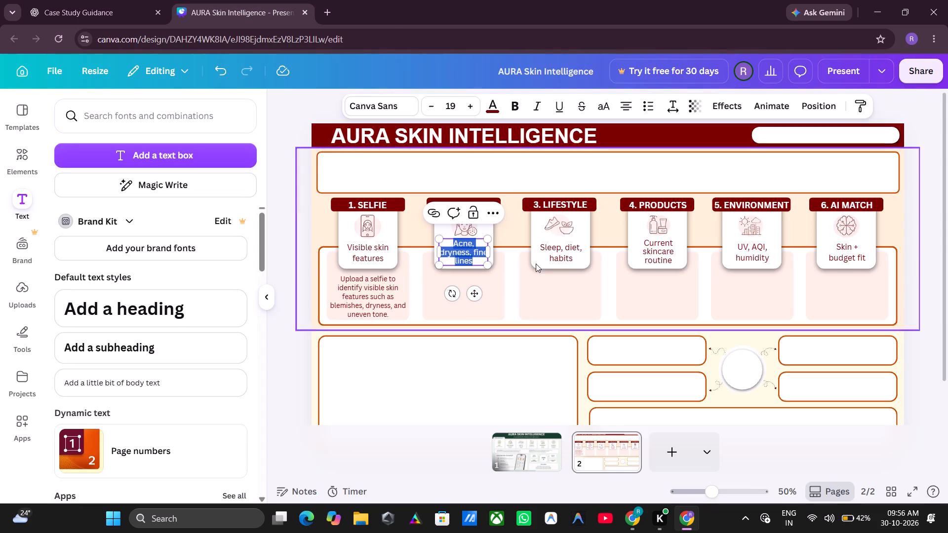
Duplicate the 1. SELFIE description text and place the copy in the empty box under 2. SKIN NEEDS, level with the original.
{"action": "left_click", "coordinate": [282, 226]}
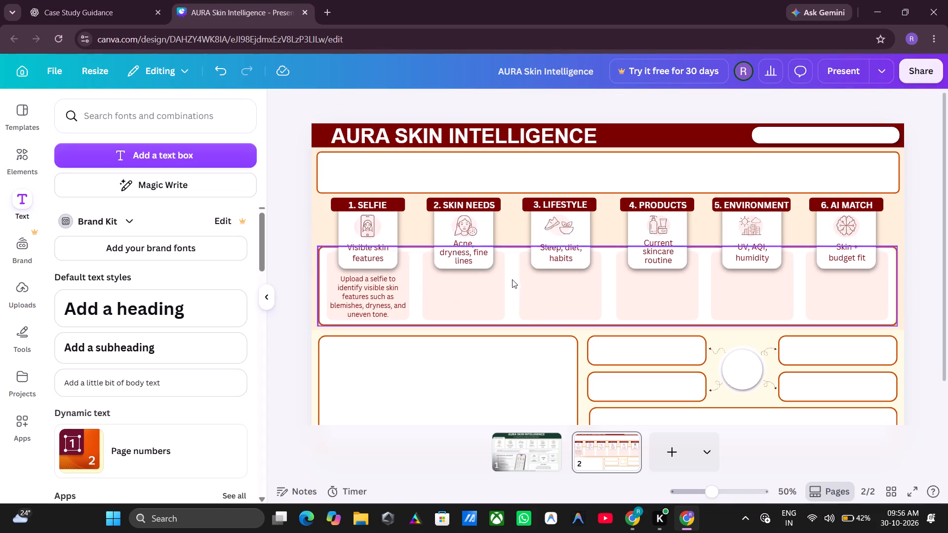
{"action": "left_click", "coordinate": [381, 296]}
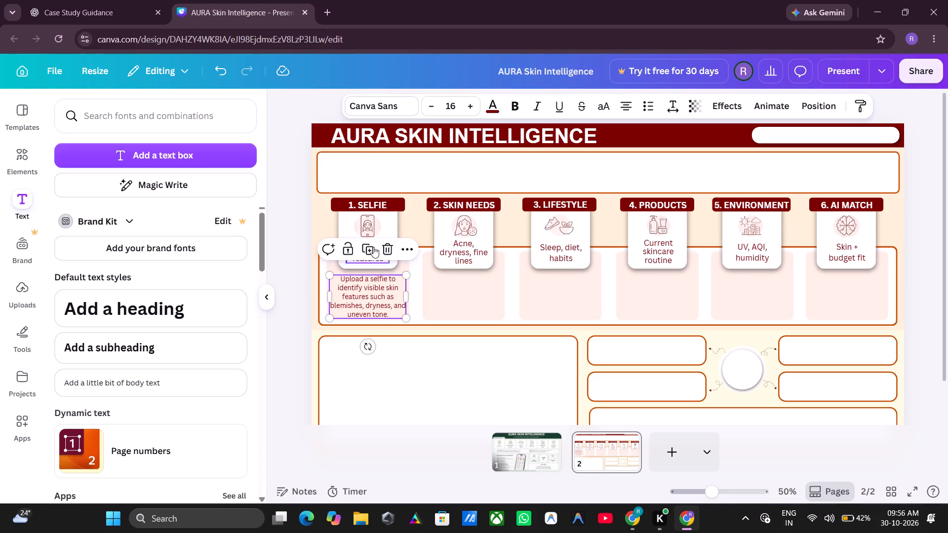
{"action": "left_click", "coordinate": [369, 244]}
{"action": "left_click_drag", "start_coordinate": [388, 303], "coordinate": [471, 305]}
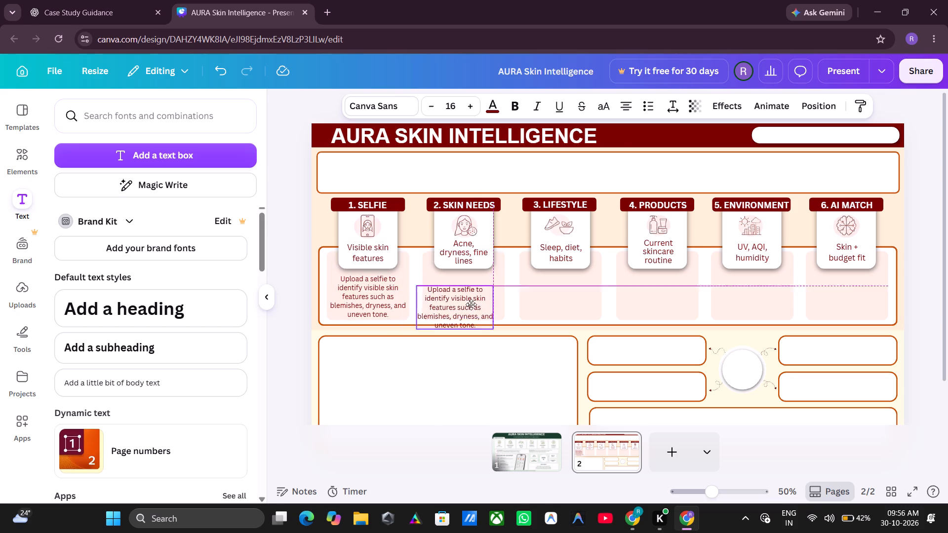
{"action": "left_click_drag", "start_coordinate": [471, 305], "coordinate": [479, 298]}
Replace the duplicated text under 2. SKIN NEEDS with "Select your primary skin concerns and preferences to receive personalised skincare recommendations.".
{"action": "left_click", "coordinate": [479, 299]}
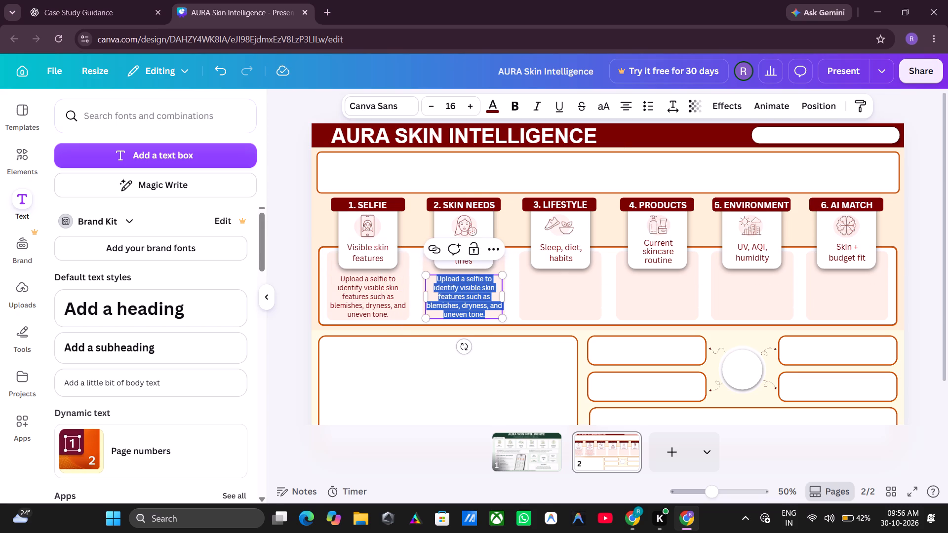
{"action": "key", "text": "ctrl+v"}
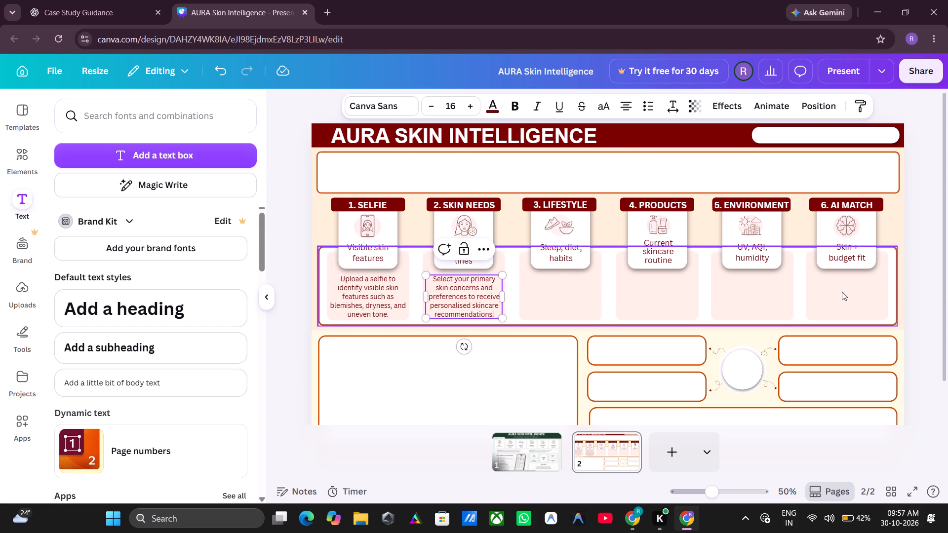
{"action": "left_click", "coordinate": [919, 293]}
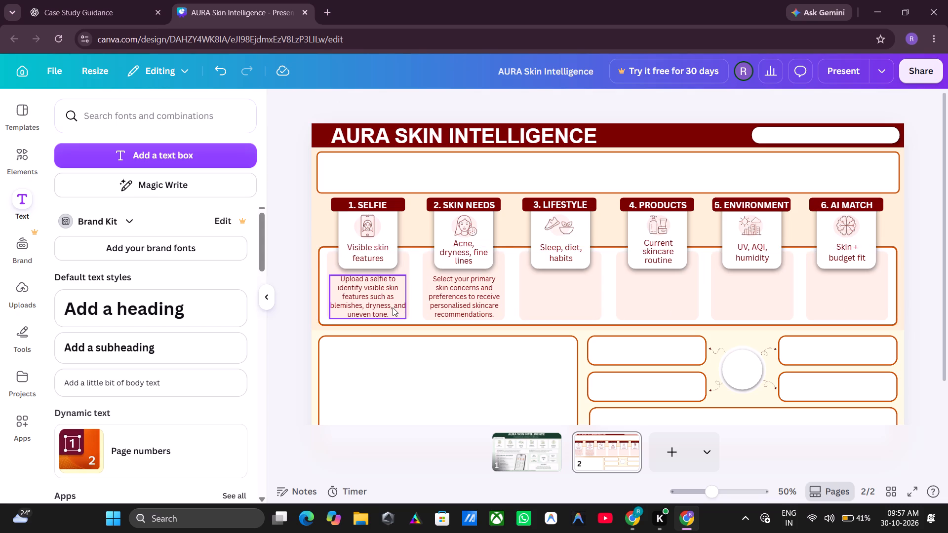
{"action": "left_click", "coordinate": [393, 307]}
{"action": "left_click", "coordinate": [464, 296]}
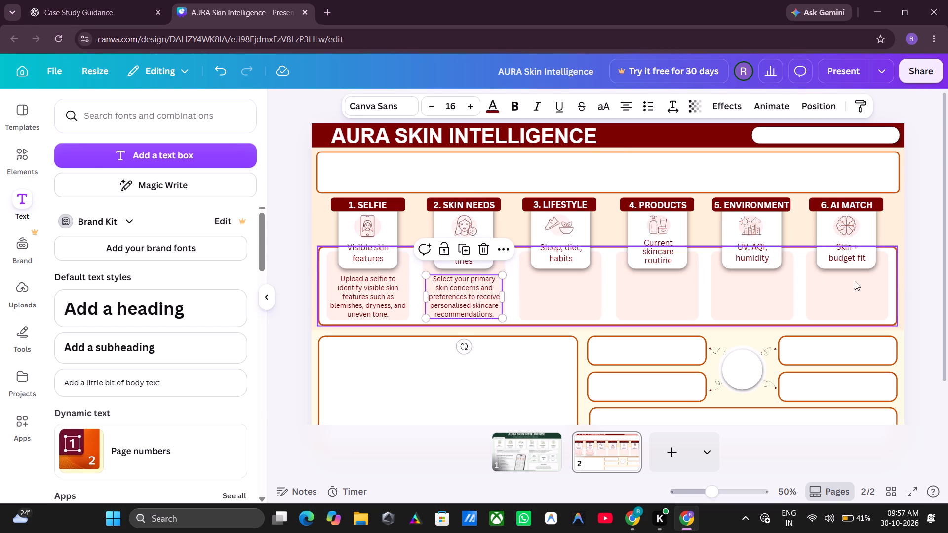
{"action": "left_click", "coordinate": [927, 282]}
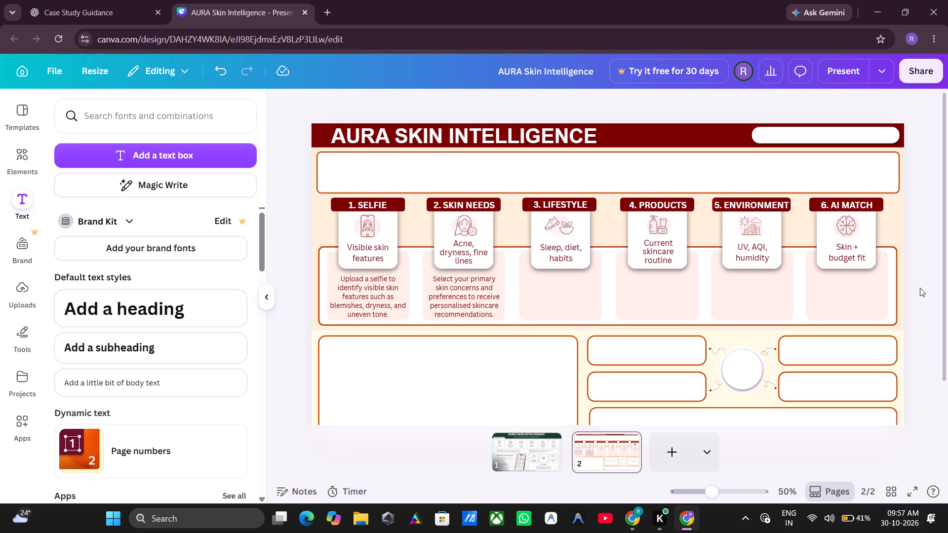
Change the font of the 1. SELFIE description to Arimo.
{"action": "scroll", "coordinate": [922, 282], "scroll_direction": "down", "scroll_amount": 4}
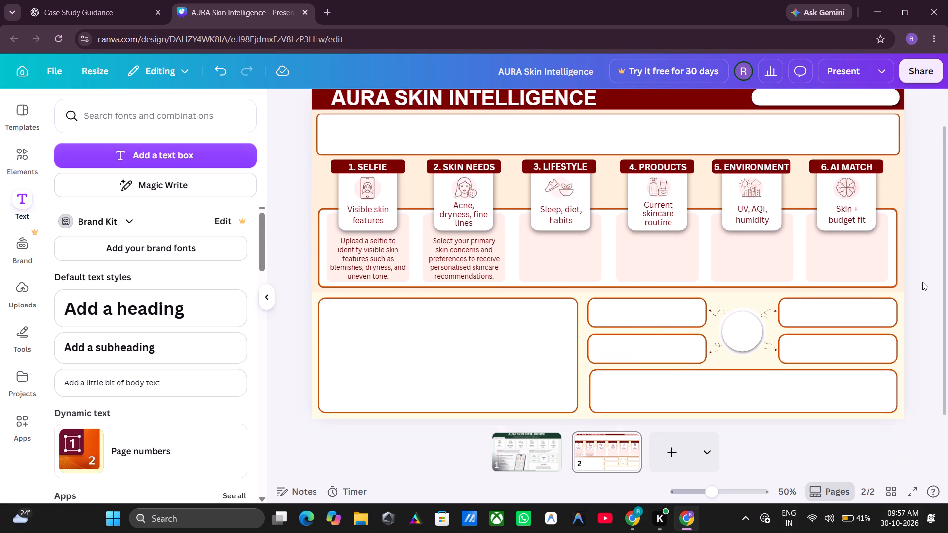
{"action": "left_click", "coordinate": [349, 239]}
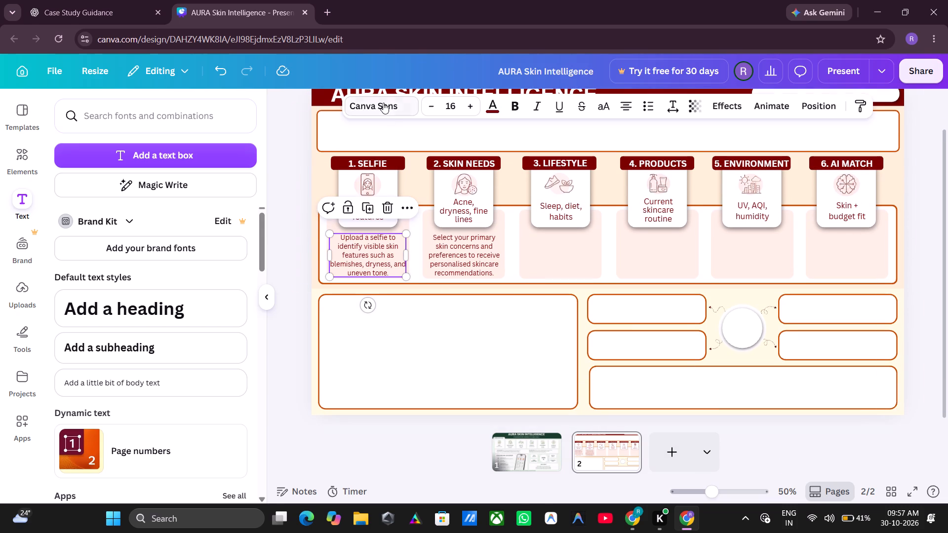
{"action": "left_click", "coordinate": [383, 103]}
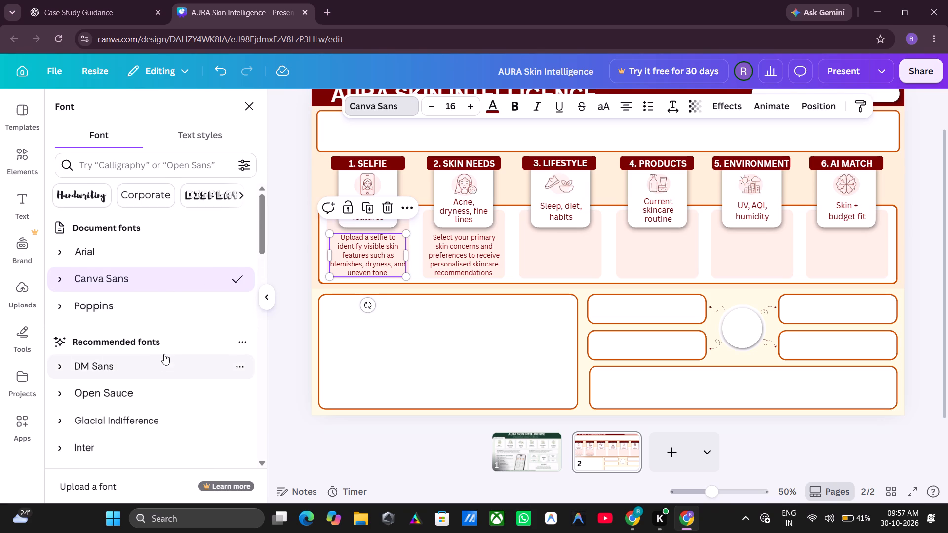
{"action": "scroll", "coordinate": [166, 350], "scroll_direction": "down", "scroll_amount": 7}
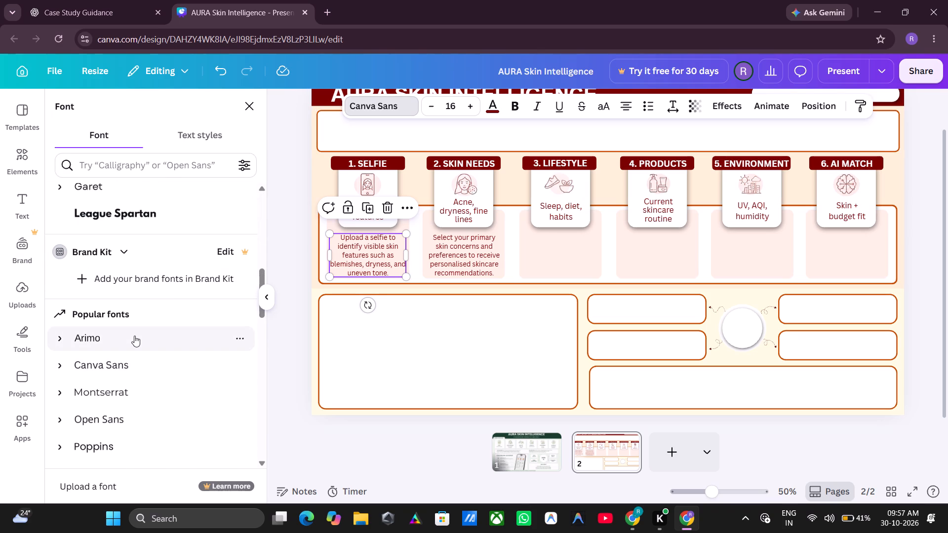
{"action": "left_click", "coordinate": [134, 336]}
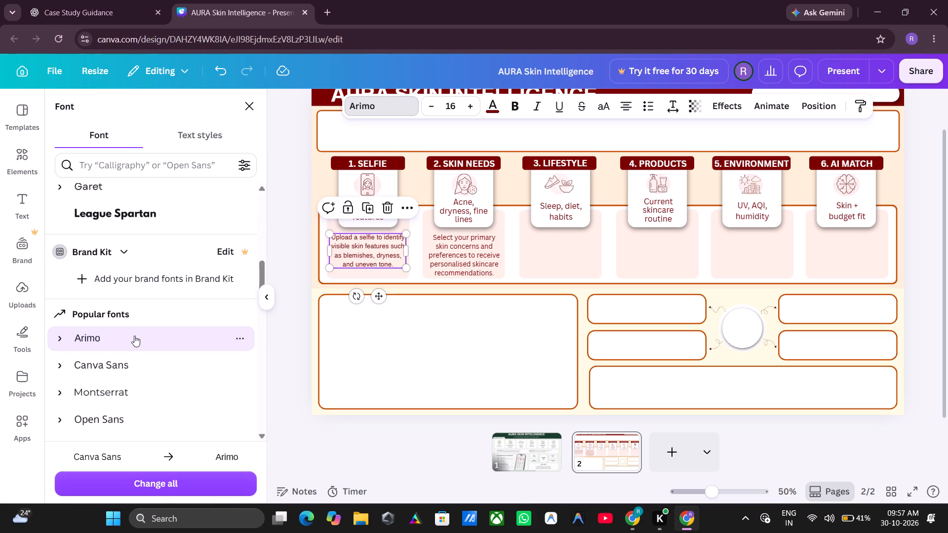
Look through the popular fonts for another typeface for the 1. SELFIE description.
{"action": "scroll", "coordinate": [134, 336], "scroll_direction": "down", "scroll_amount": 6}
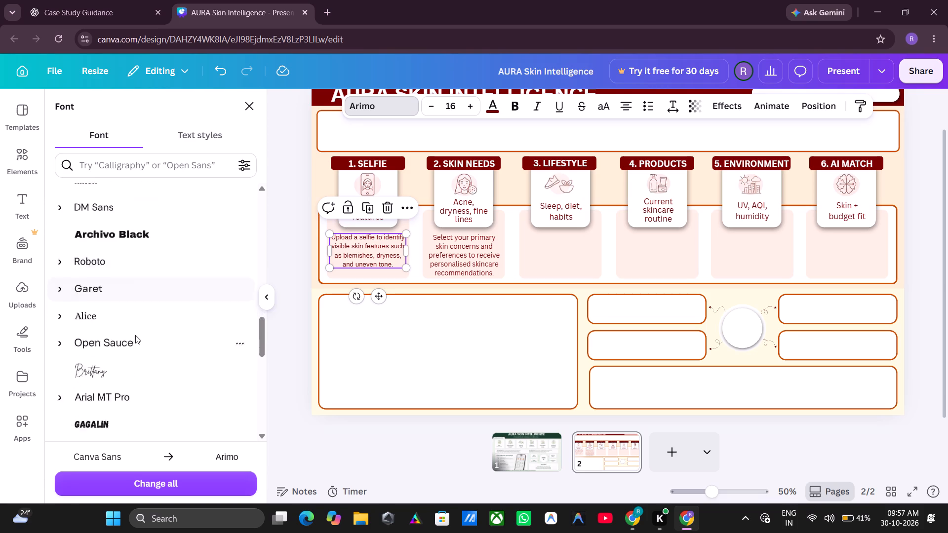
{"action": "scroll", "coordinate": [141, 332], "scroll_direction": "down", "scroll_amount": 3}
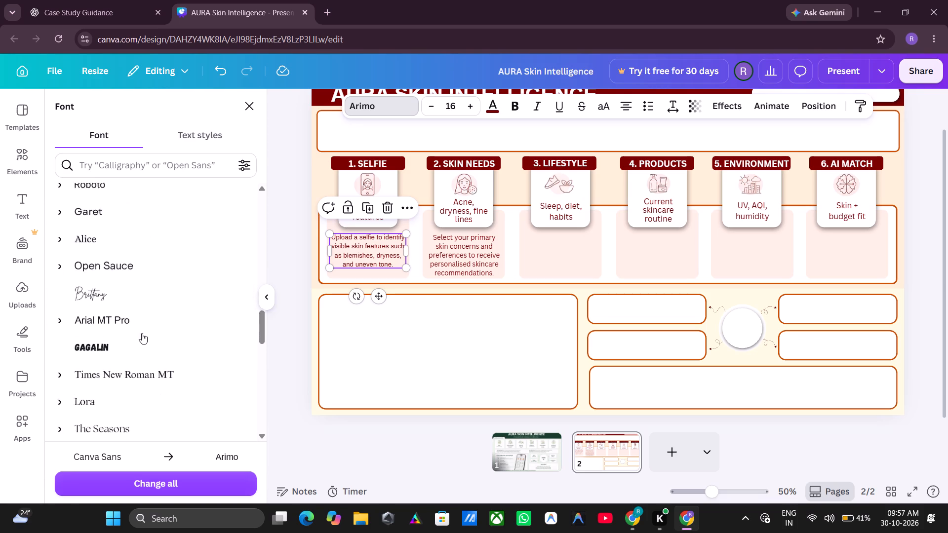
{"action": "scroll", "coordinate": [142, 333], "scroll_direction": "down", "scroll_amount": 4}
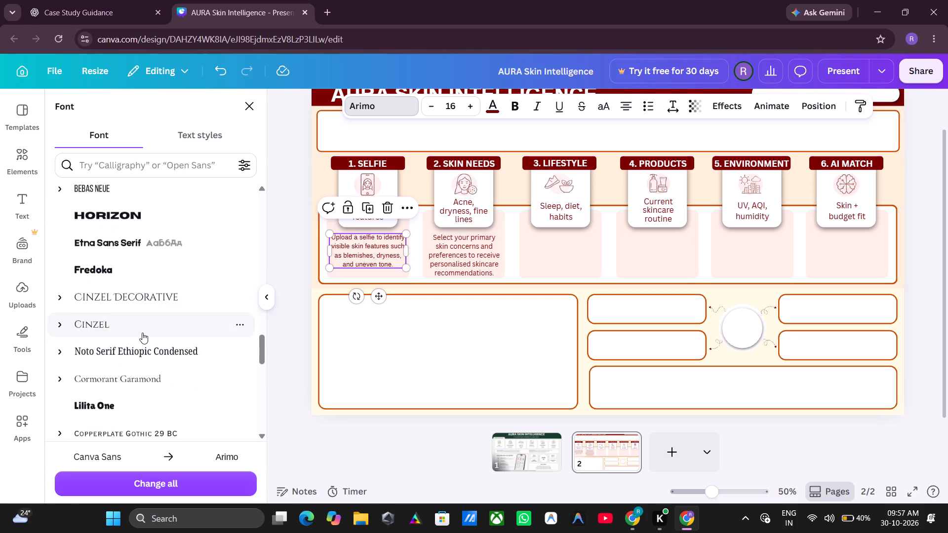
{"action": "scroll", "coordinate": [142, 333], "scroll_direction": "down", "scroll_amount": 4}
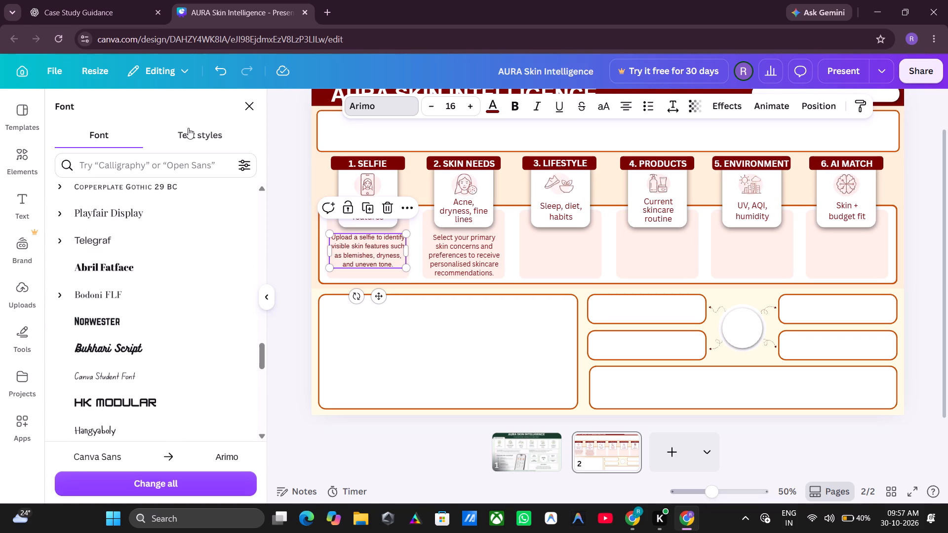
{"action": "scroll", "coordinate": [189, 235], "scroll_direction": "up", "scroll_amount": 7}
Search the fonts for "aerial", clear the search and return to the full font list.
{"action": "left_click", "coordinate": [181, 159]}
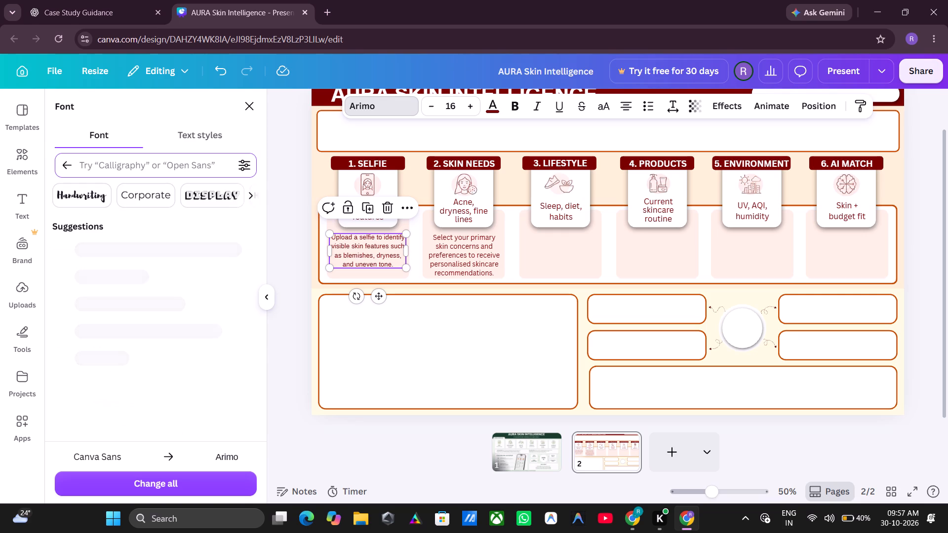
{"action": "key", "text": "a"}
{"action": "type", "text": "er"}
{"action": "key", "text": "i"}
{"action": "key", "text": "a"}
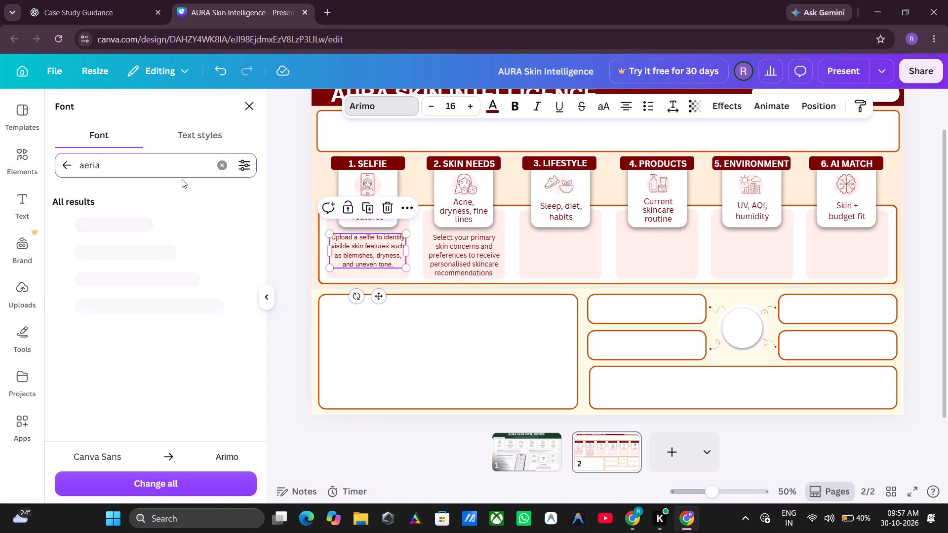
{"action": "key", "text": "l"}
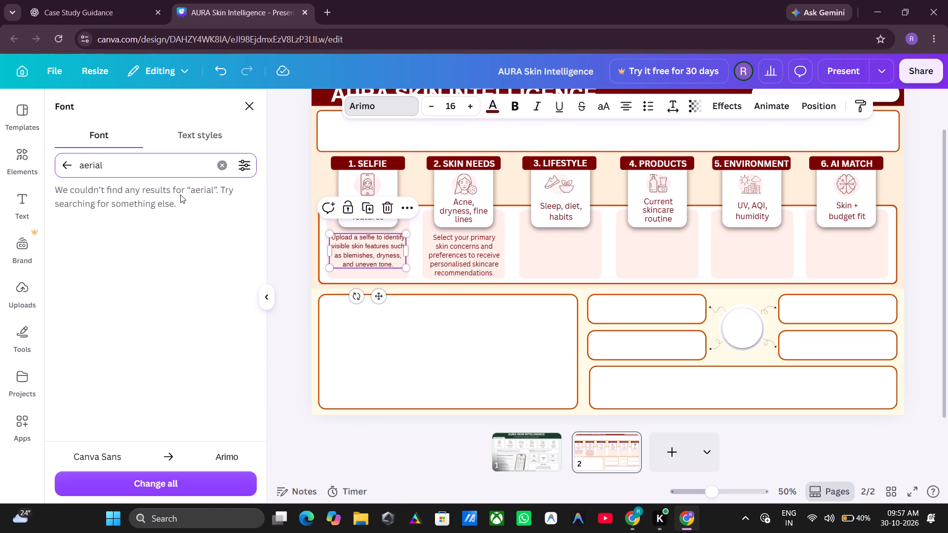
{"action": "key", "text": "BackSpace"}
{"action": "key", "text": "BackSpace"}
{"action": "key", "text": "BackSpace"}
{"action": "key", "text": "BackSpace"}
{"action": "key", "text": "BackSpace"}
{"action": "key", "text": "BackSpace"}
{"action": "key", "text": "BackSpace"}
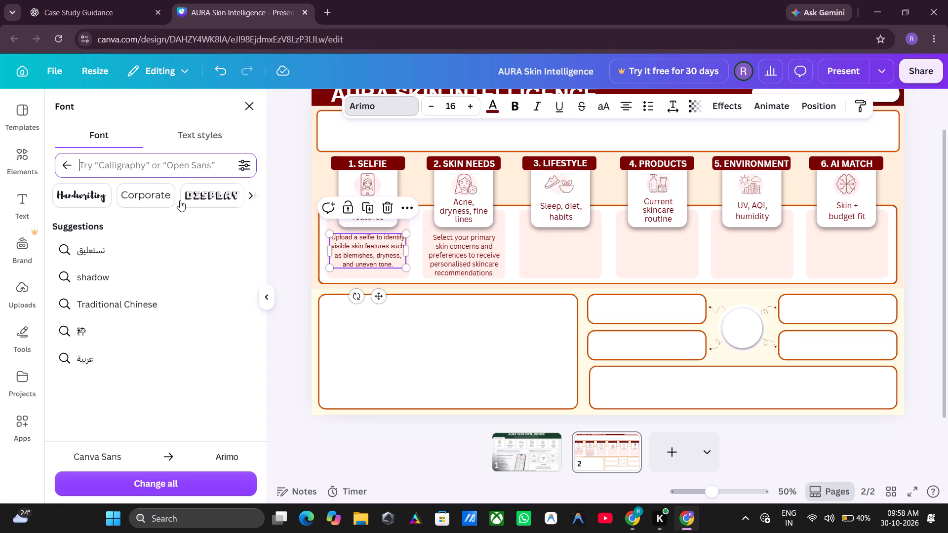
{"action": "left_click", "coordinate": [66, 162]}
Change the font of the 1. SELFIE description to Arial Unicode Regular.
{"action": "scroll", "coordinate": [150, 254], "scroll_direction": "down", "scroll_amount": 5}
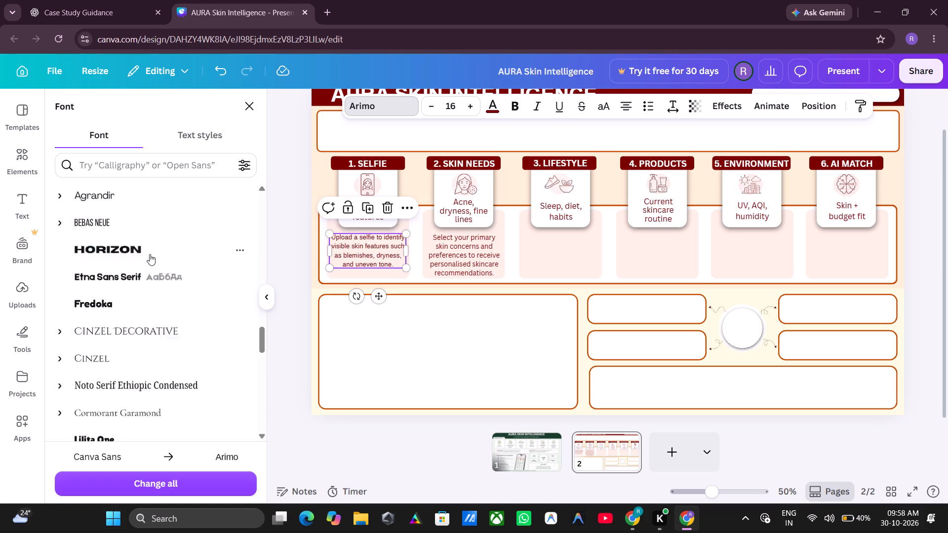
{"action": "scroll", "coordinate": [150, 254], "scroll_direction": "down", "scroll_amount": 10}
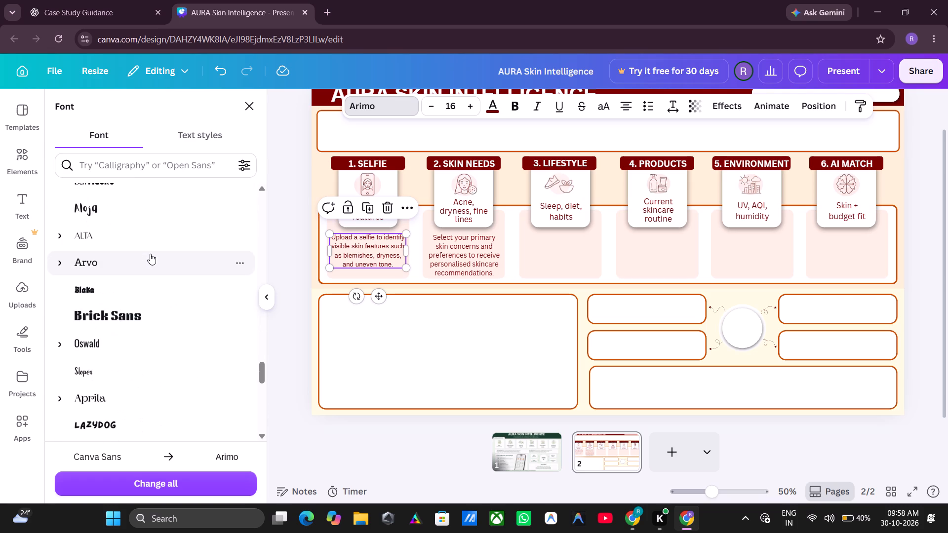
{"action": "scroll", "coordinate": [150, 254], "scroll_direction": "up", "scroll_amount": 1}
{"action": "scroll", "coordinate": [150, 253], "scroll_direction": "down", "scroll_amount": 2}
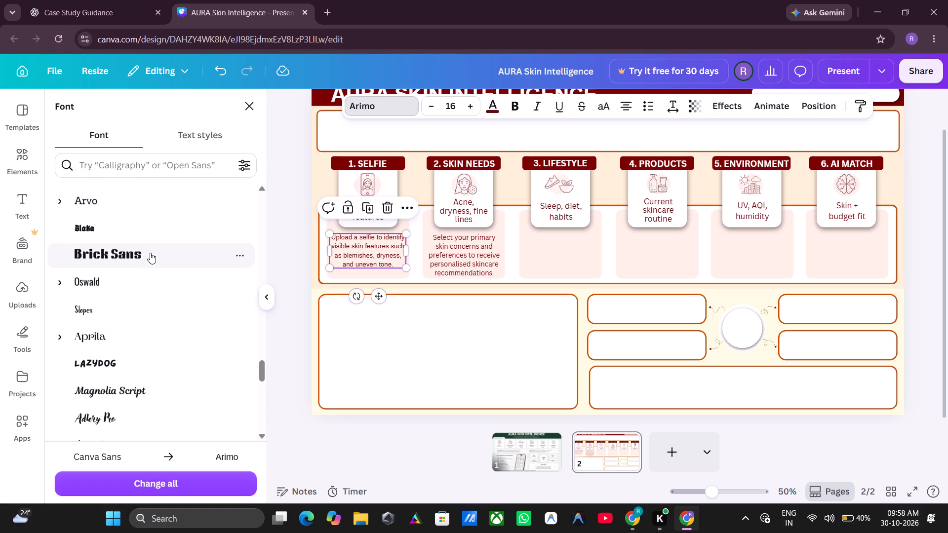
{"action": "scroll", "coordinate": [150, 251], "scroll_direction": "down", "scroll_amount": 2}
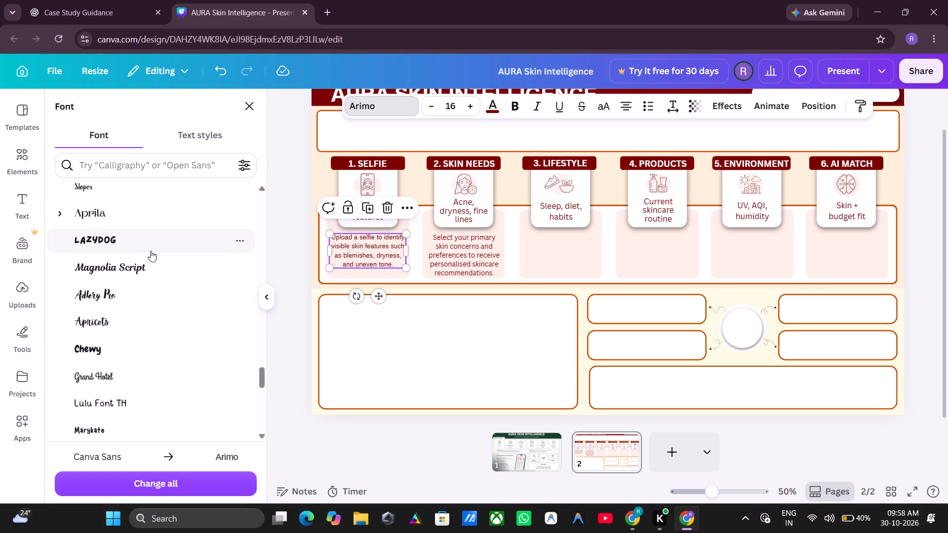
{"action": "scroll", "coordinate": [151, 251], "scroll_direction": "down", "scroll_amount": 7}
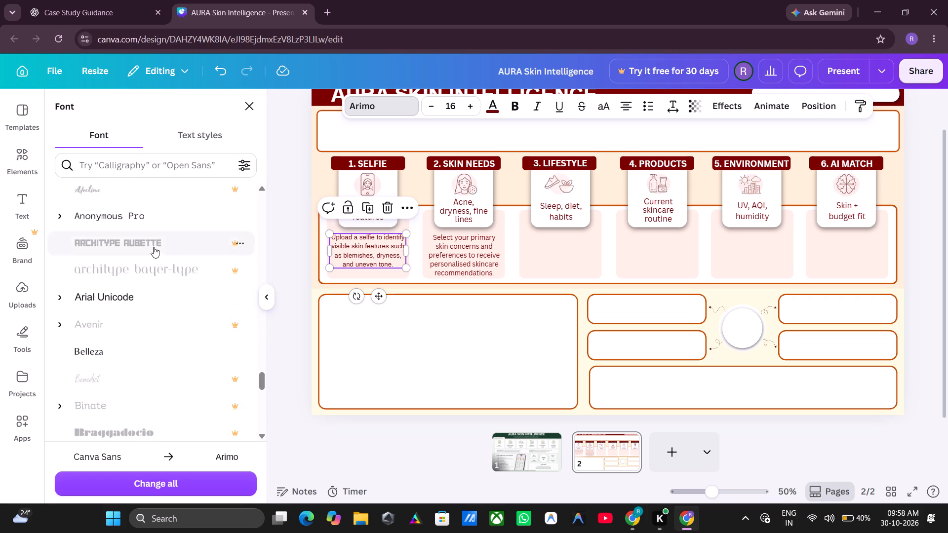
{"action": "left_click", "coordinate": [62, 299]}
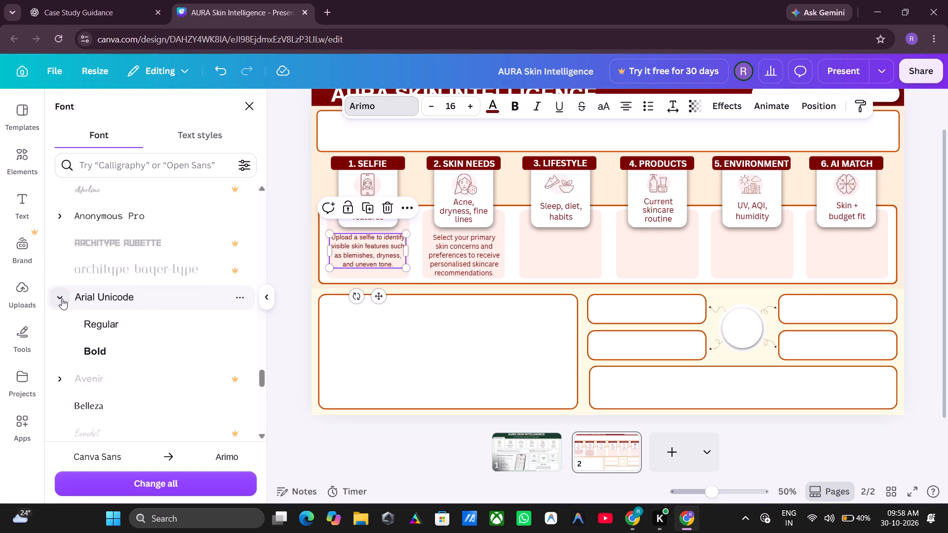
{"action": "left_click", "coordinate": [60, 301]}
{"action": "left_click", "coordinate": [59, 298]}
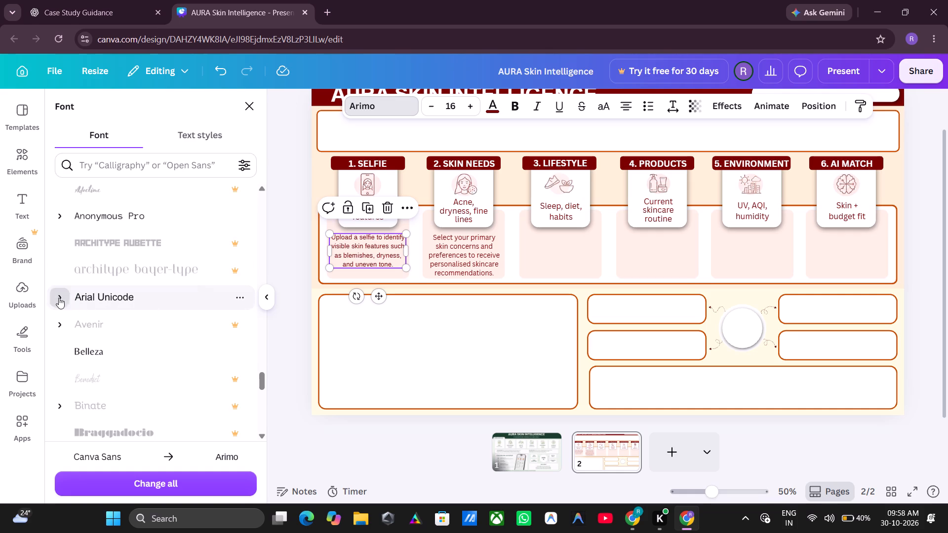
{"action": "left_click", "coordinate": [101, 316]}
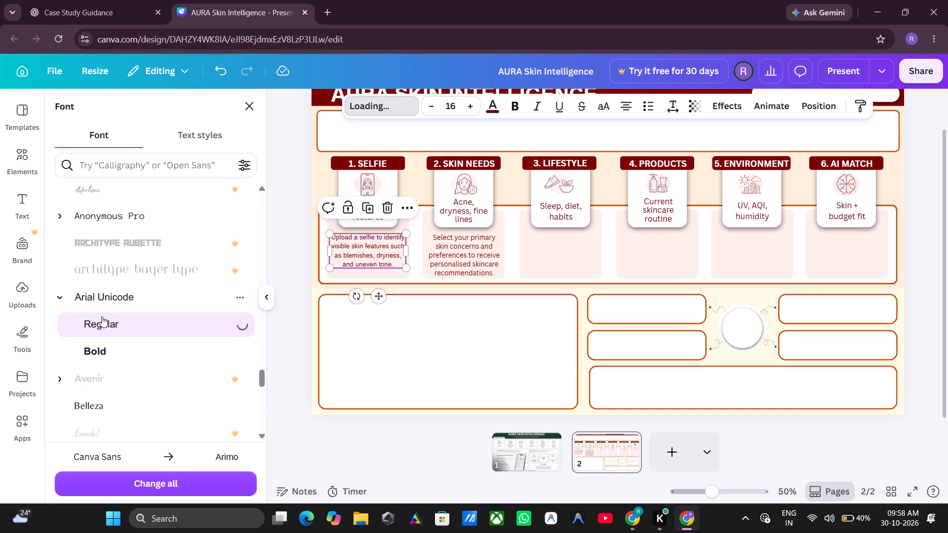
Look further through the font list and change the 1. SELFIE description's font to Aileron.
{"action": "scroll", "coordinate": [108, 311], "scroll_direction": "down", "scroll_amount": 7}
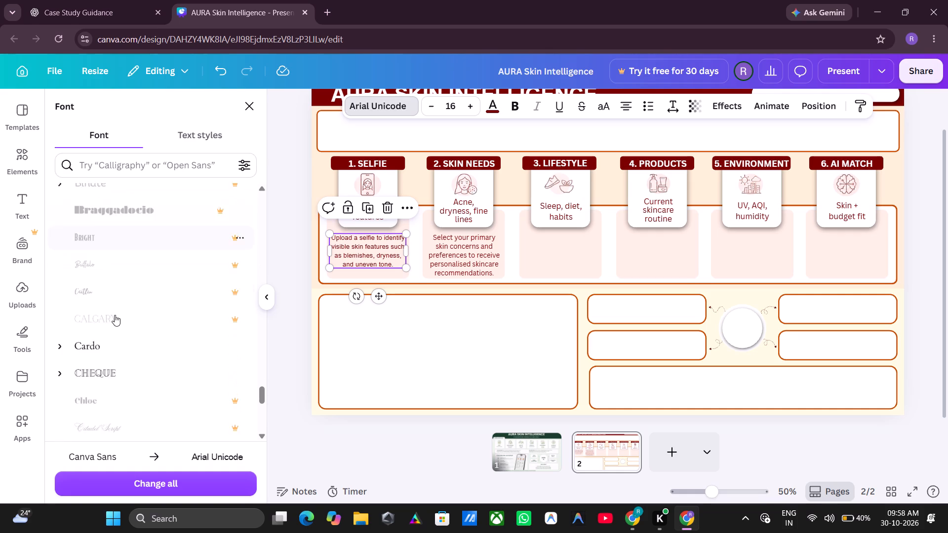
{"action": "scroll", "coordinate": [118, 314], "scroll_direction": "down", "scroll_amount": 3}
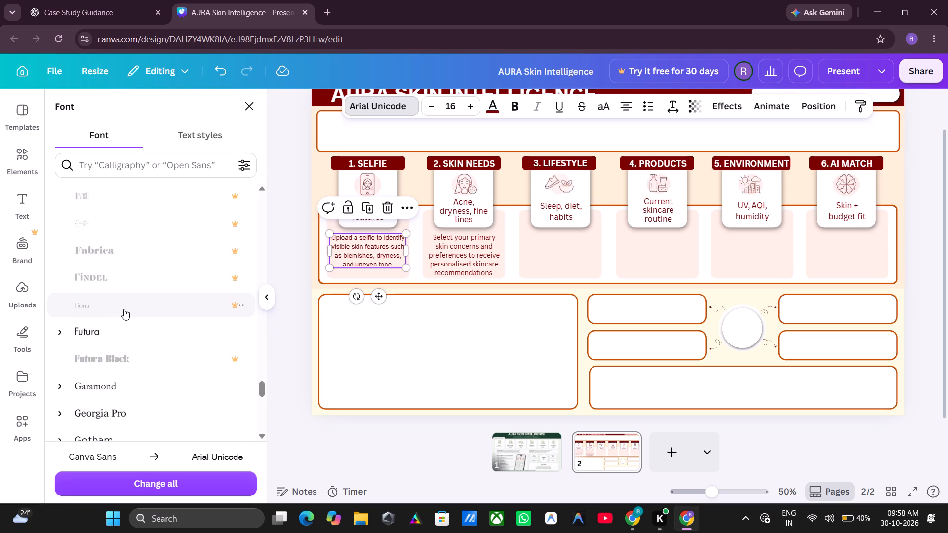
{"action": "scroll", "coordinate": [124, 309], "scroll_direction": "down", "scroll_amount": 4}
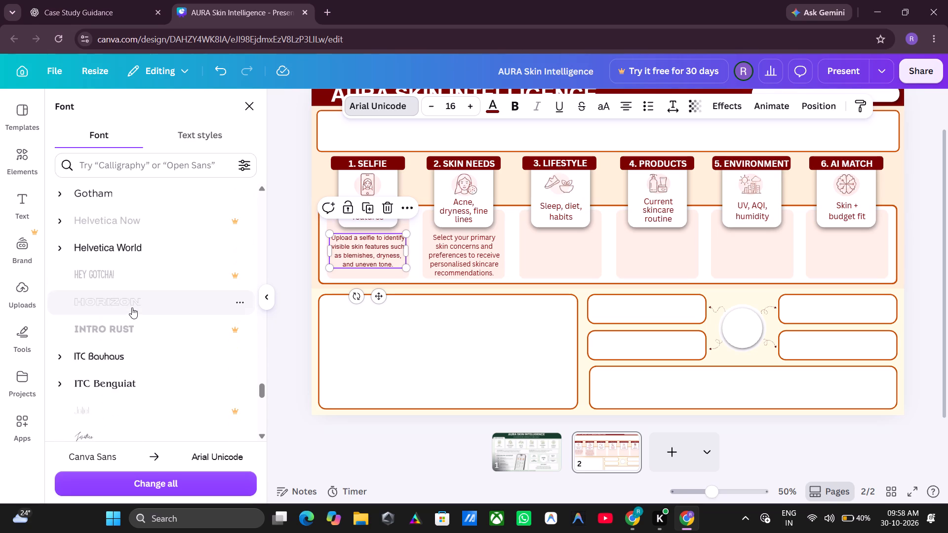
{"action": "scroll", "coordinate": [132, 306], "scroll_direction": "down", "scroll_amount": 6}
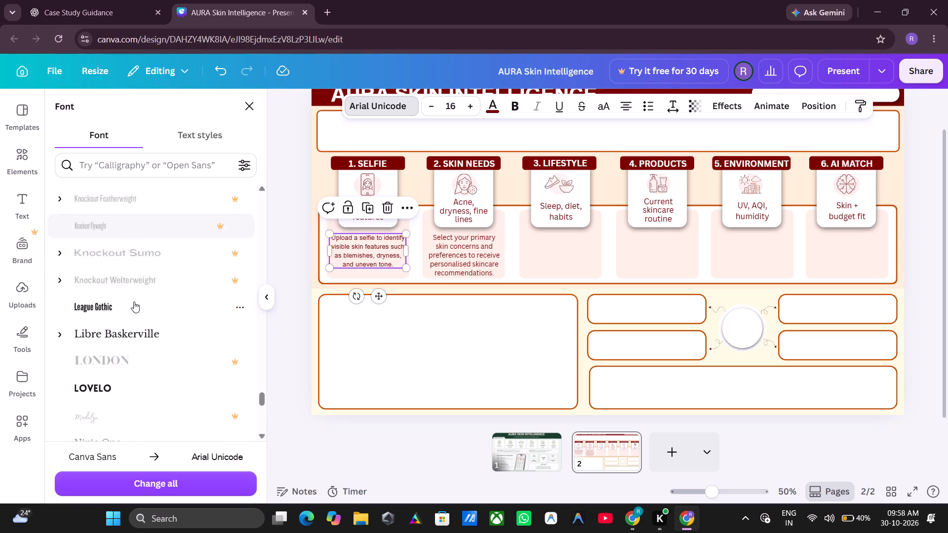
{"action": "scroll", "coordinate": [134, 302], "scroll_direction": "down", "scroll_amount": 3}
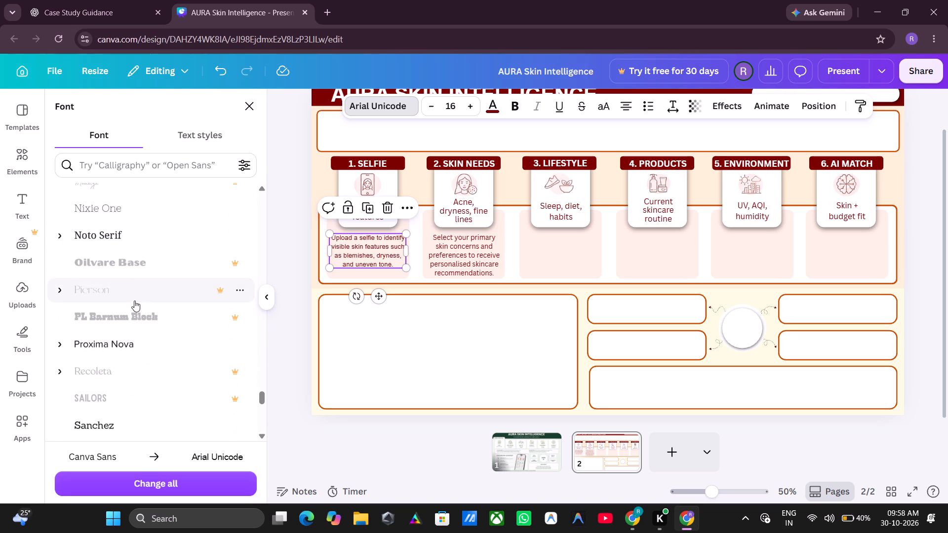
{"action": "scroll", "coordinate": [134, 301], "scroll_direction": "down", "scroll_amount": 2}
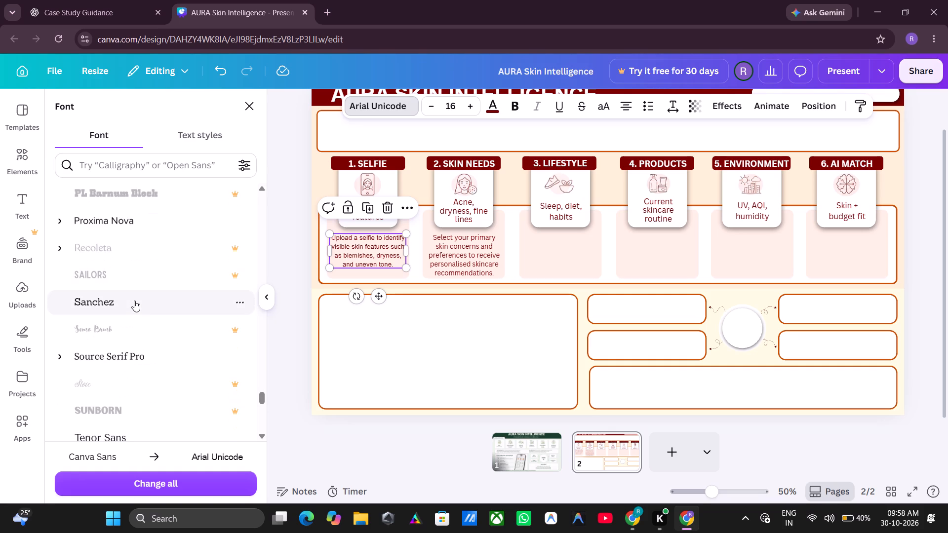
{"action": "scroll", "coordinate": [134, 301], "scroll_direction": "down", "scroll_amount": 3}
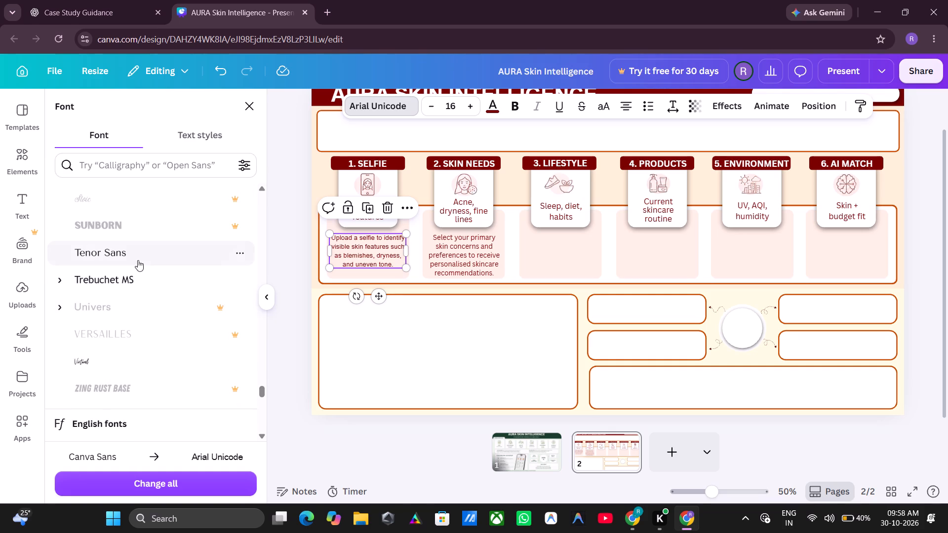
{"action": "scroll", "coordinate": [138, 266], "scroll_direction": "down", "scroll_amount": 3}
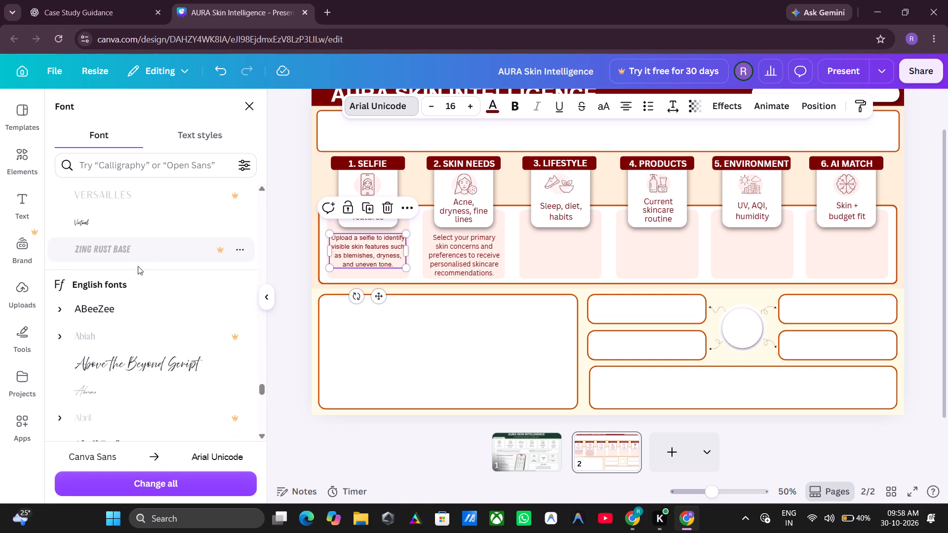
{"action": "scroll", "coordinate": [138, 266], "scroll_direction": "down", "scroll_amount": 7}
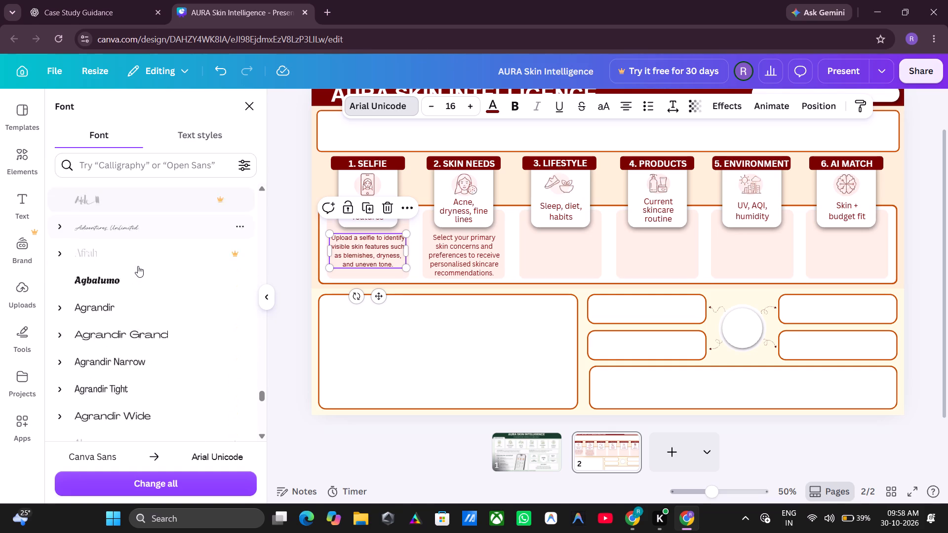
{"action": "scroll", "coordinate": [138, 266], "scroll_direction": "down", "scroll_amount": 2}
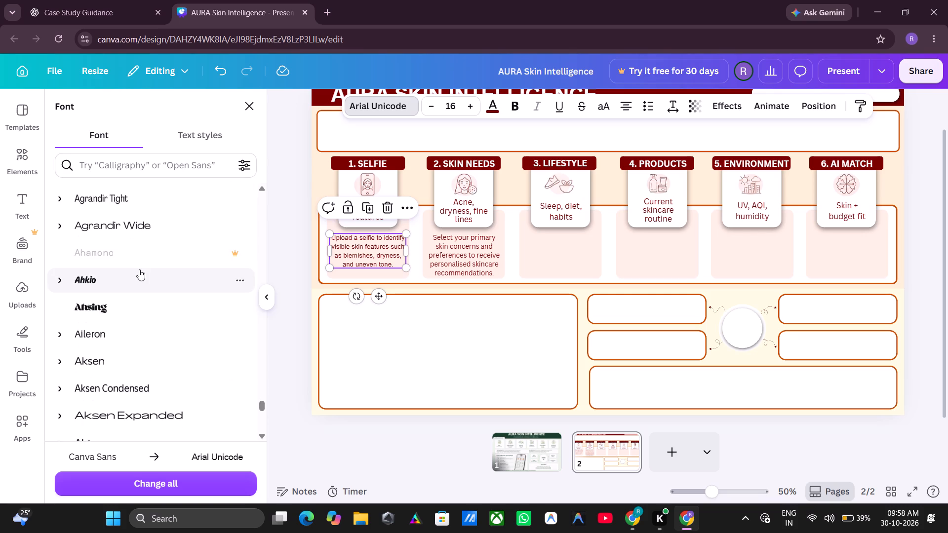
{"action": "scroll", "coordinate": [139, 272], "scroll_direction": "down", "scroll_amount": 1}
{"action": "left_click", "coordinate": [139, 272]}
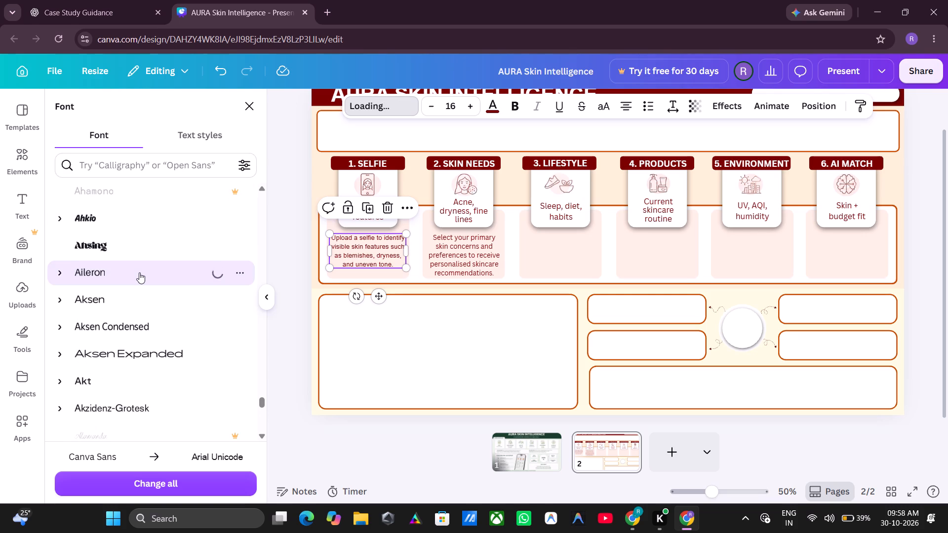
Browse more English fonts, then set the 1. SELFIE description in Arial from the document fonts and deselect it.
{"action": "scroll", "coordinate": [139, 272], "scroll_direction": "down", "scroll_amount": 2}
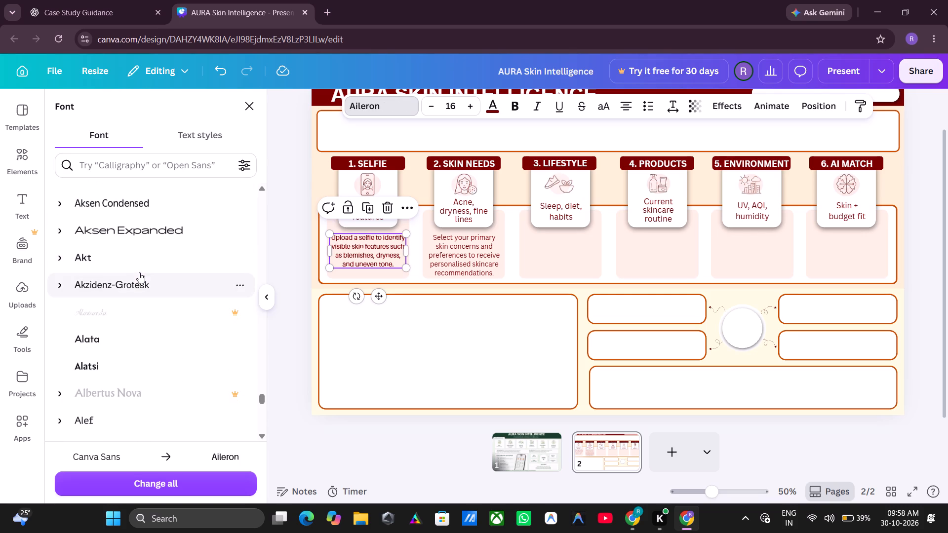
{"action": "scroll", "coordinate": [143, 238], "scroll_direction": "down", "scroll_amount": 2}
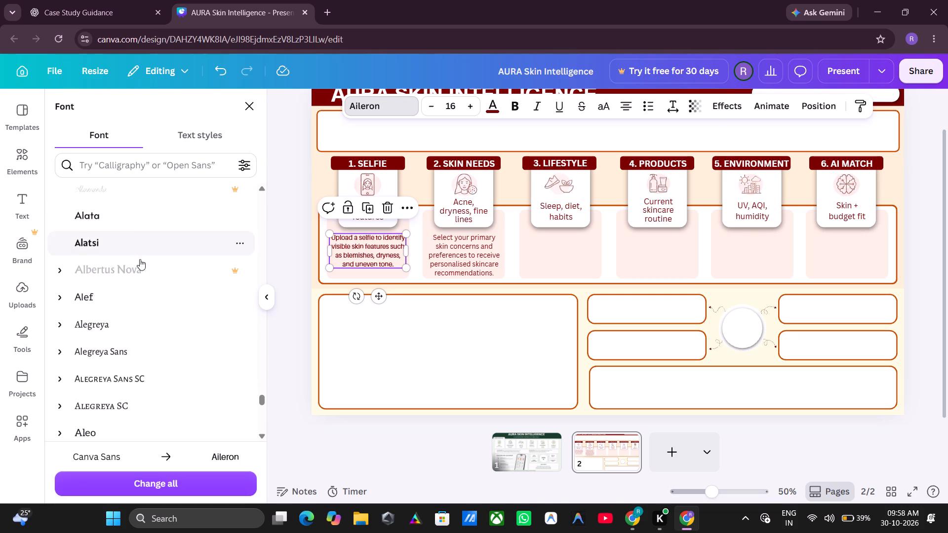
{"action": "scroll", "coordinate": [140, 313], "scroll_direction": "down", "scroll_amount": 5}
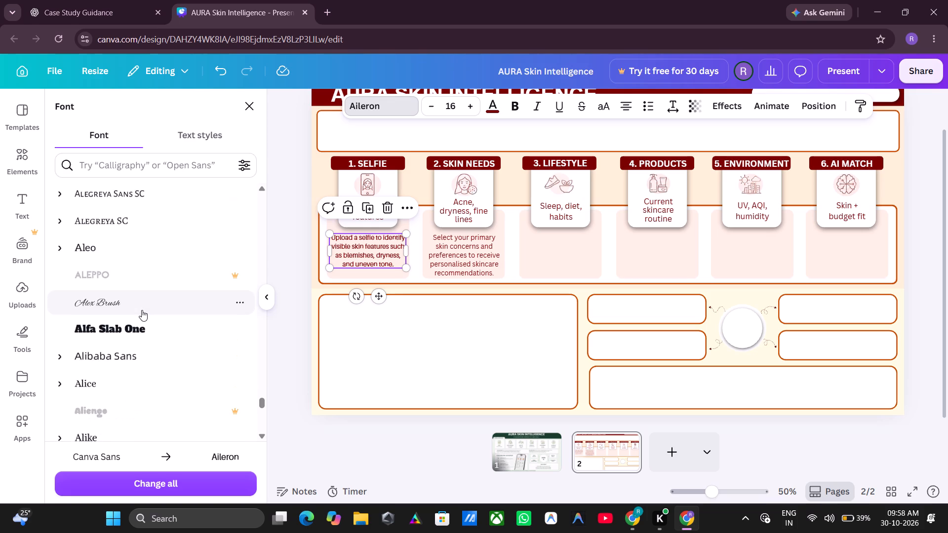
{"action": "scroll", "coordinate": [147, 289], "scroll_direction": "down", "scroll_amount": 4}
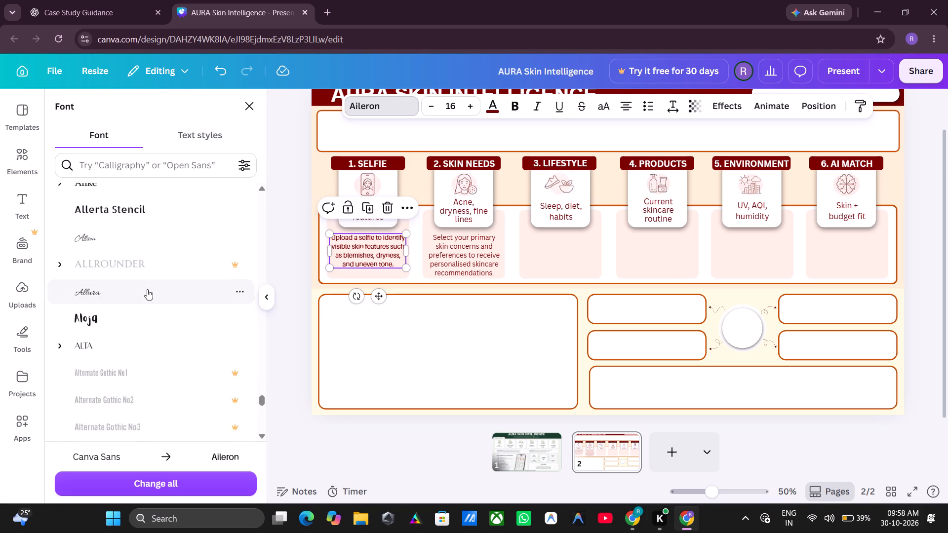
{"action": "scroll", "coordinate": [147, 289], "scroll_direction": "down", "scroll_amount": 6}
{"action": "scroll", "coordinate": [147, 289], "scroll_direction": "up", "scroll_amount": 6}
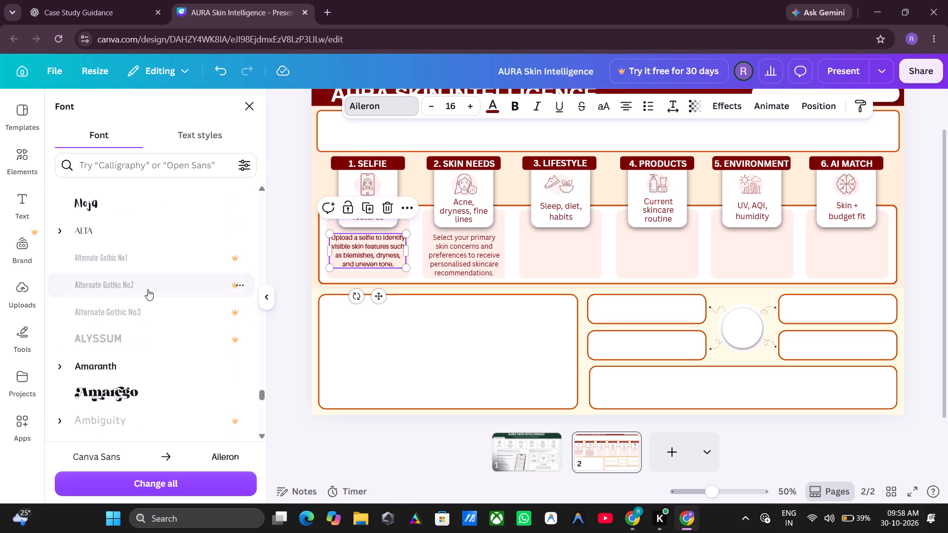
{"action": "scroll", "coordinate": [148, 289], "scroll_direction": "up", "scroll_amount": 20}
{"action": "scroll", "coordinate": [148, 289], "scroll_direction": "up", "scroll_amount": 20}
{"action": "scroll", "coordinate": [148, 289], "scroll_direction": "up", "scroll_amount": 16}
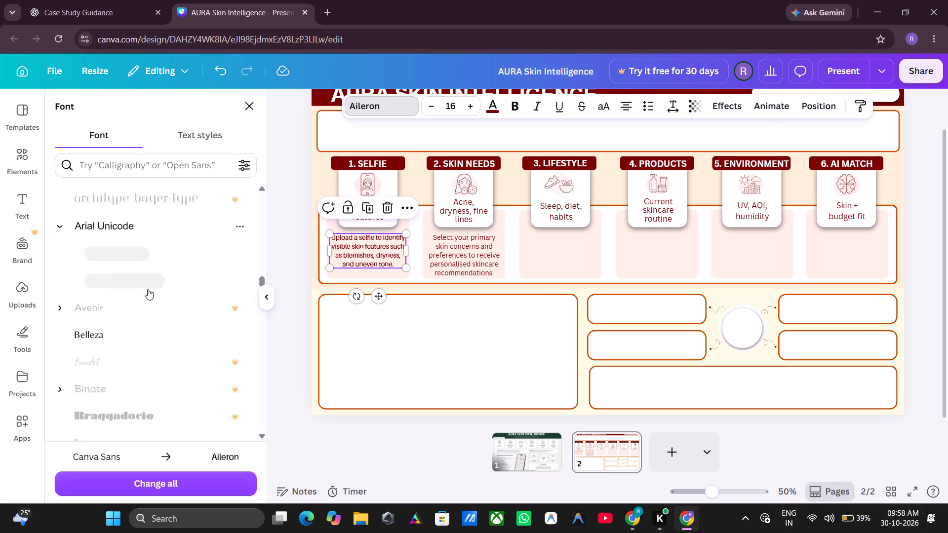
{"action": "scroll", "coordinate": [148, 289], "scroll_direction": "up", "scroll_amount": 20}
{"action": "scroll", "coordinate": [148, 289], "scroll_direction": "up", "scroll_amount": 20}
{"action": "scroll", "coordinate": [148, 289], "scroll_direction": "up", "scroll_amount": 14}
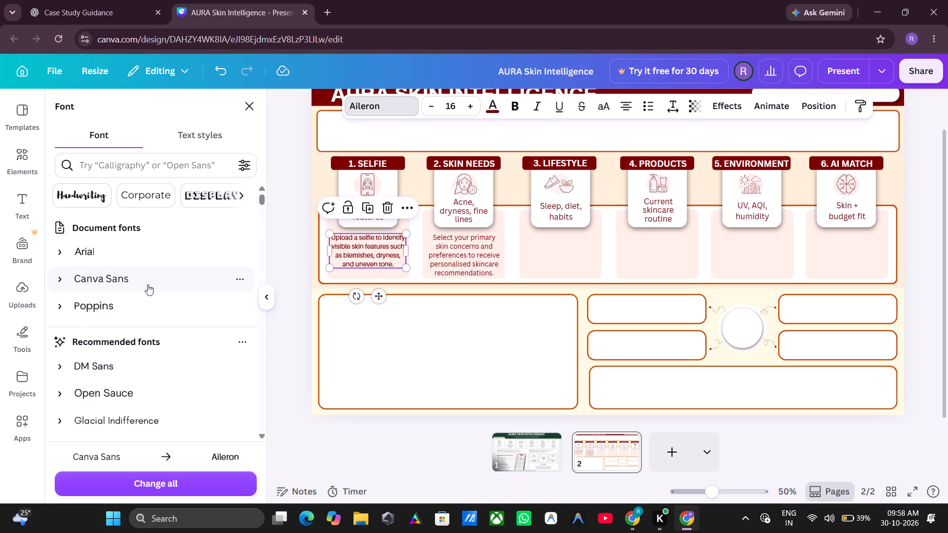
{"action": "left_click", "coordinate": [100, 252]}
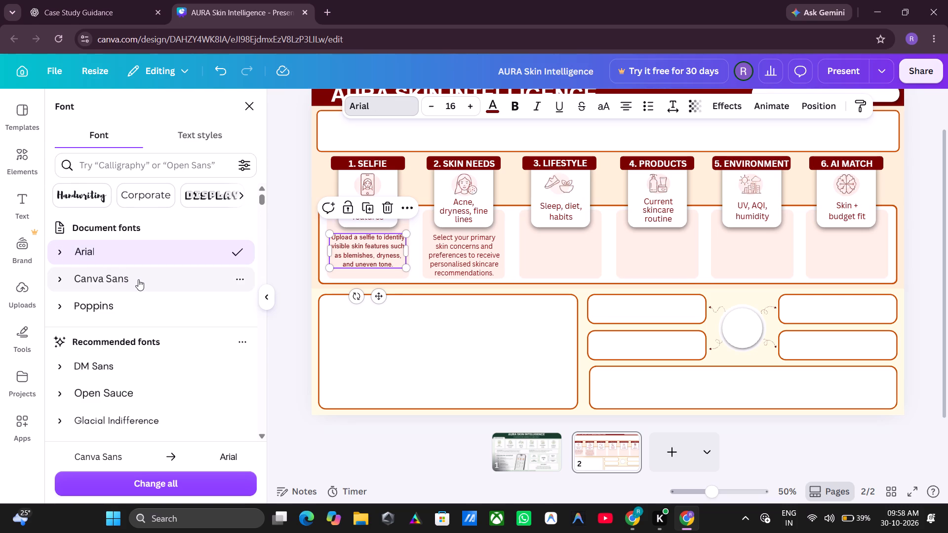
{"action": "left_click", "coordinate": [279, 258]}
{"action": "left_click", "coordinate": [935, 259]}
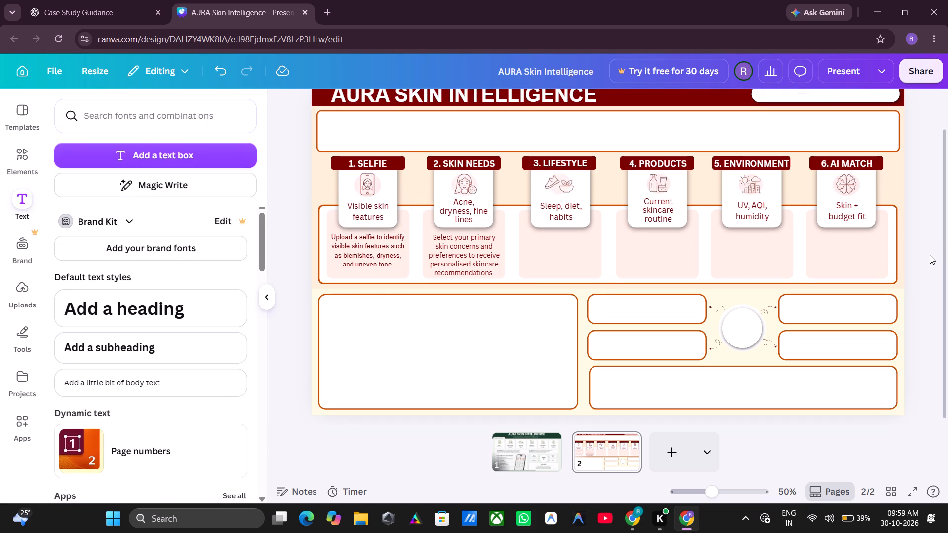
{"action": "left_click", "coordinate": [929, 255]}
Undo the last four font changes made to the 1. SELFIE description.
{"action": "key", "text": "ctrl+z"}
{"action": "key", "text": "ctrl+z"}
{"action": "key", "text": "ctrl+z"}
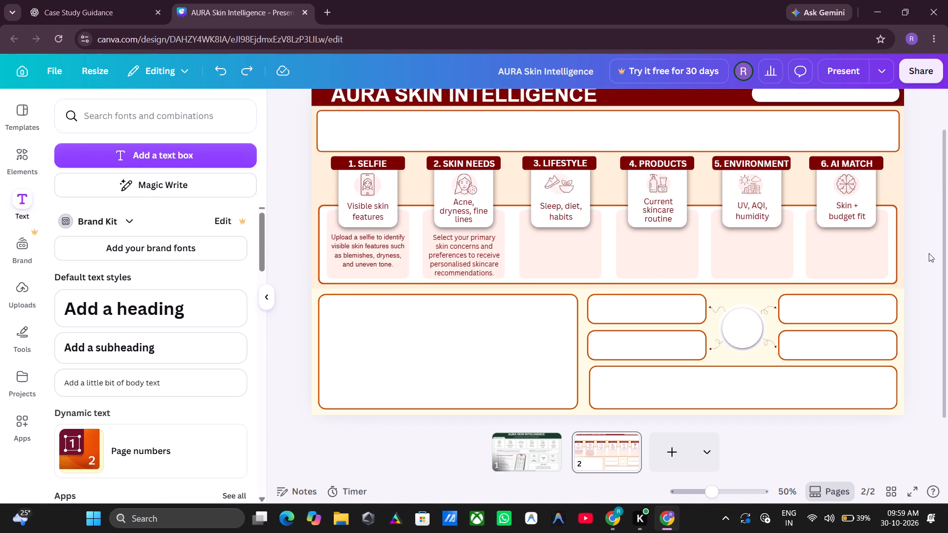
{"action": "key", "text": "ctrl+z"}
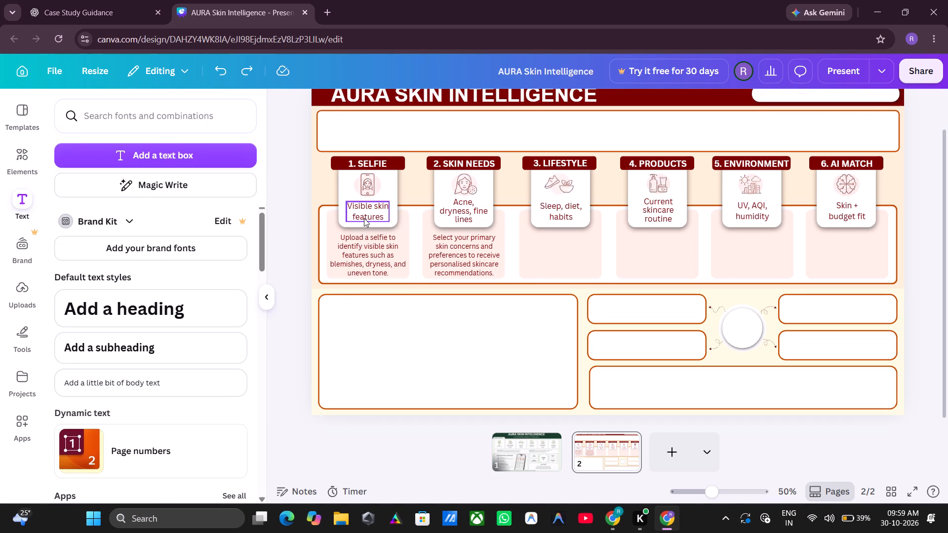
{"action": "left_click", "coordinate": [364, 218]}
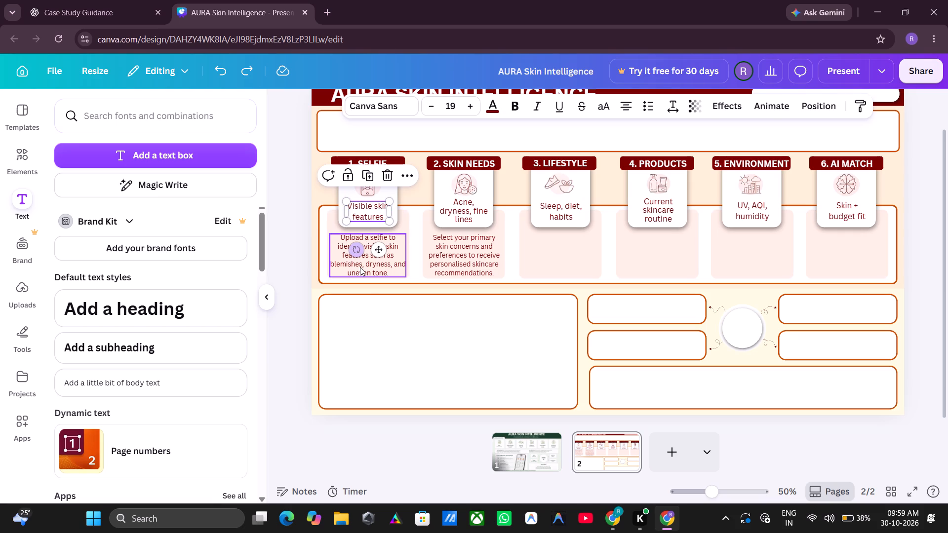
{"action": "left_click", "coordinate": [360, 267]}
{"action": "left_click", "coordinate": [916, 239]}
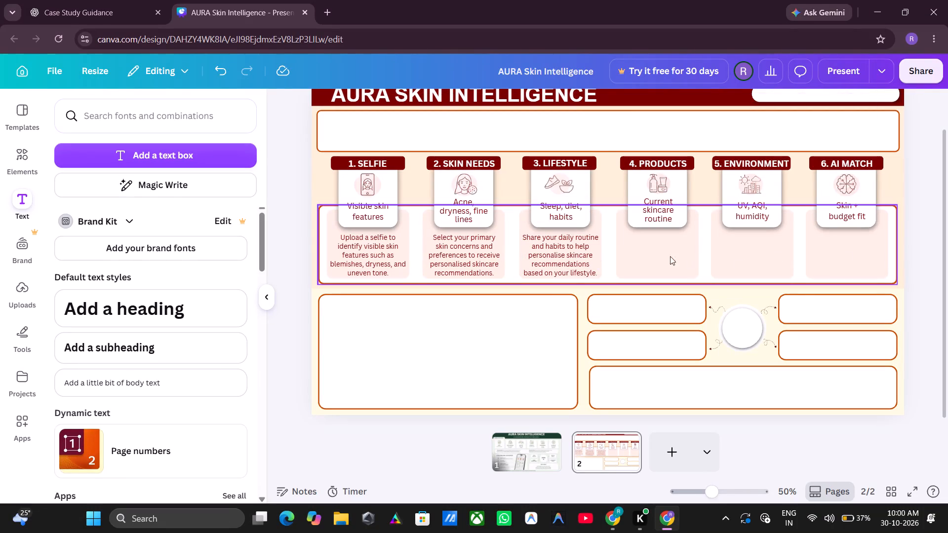
Nudge the 3. LIFESTYLE description left until it is centred under its card heading.
{"action": "left_click", "coordinate": [572, 251]}
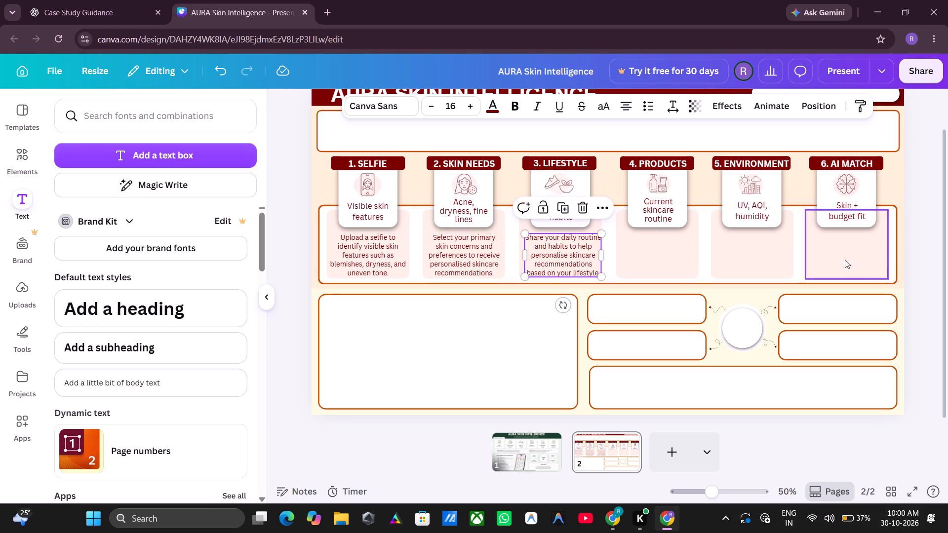
{"action": "left_click", "coordinate": [909, 259]}
{"action": "left_click", "coordinate": [553, 271]}
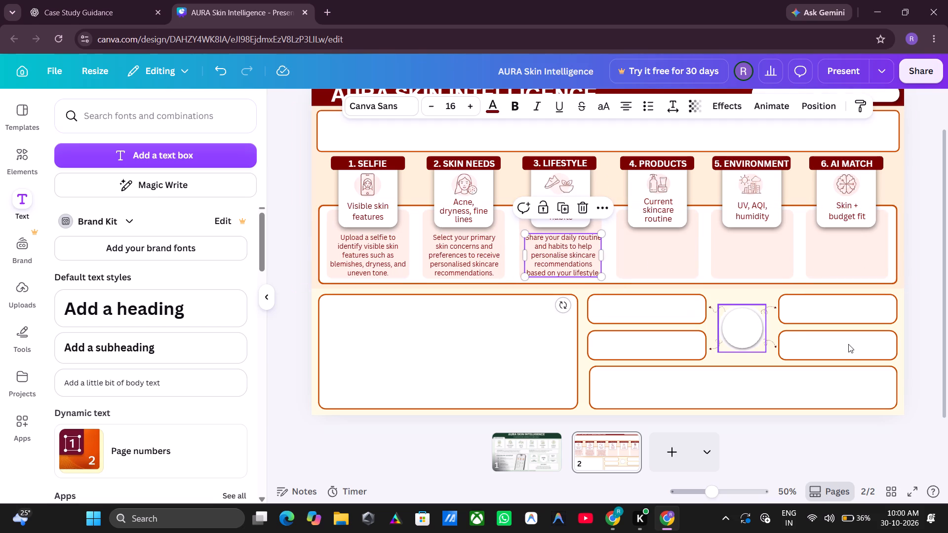
{"action": "key", "text": "Left"}
{"action": "key", "text": "Left"}
{"action": "key", "text": "Left"}
{"action": "key", "text": "Left"}
{"action": "key", "text": "Left"}
{"action": "key", "text": "Left"}
{"action": "key", "text": "Left"}
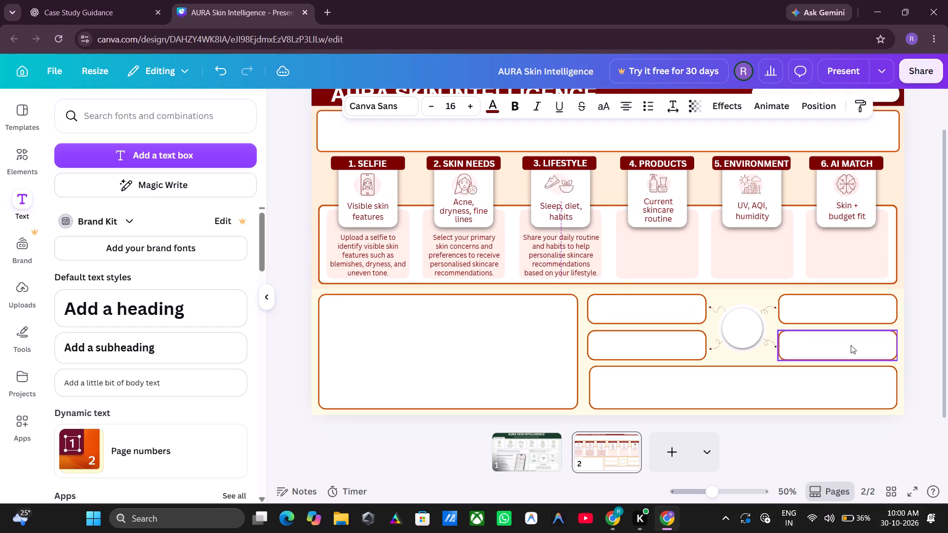
{"action": "key", "text": "Left"}
{"action": "key", "text": "Left"}
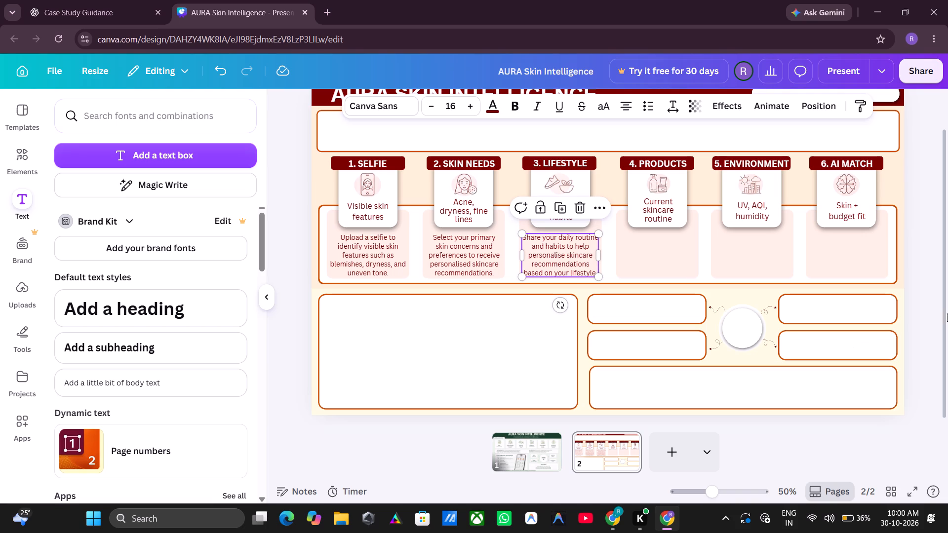
{"action": "left_click", "coordinate": [923, 303]}
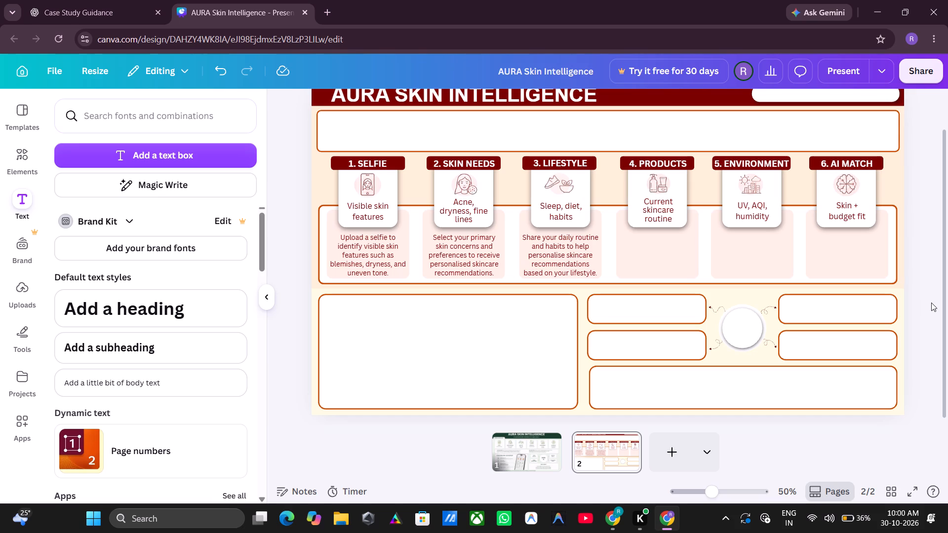
Nudge the 3. LIFESTYLE description up and down, leaving it two nudges higher in its card.
{"action": "left_click", "coordinate": [571, 242]}
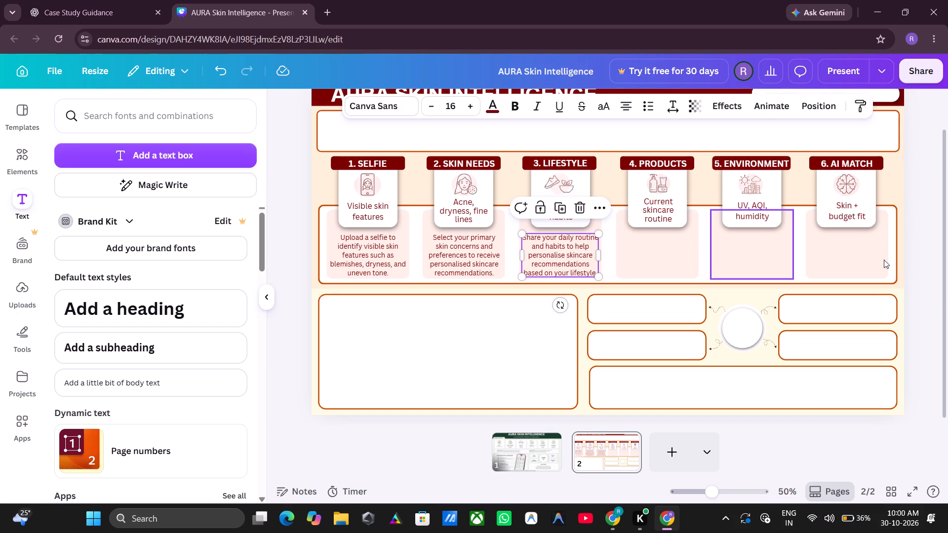
{"action": "key", "text": "Up"}
{"action": "key", "text": "Up"}
{"action": "key", "text": "Up"}
{"action": "key", "text": "Up"}
{"action": "key", "text": "Up"}
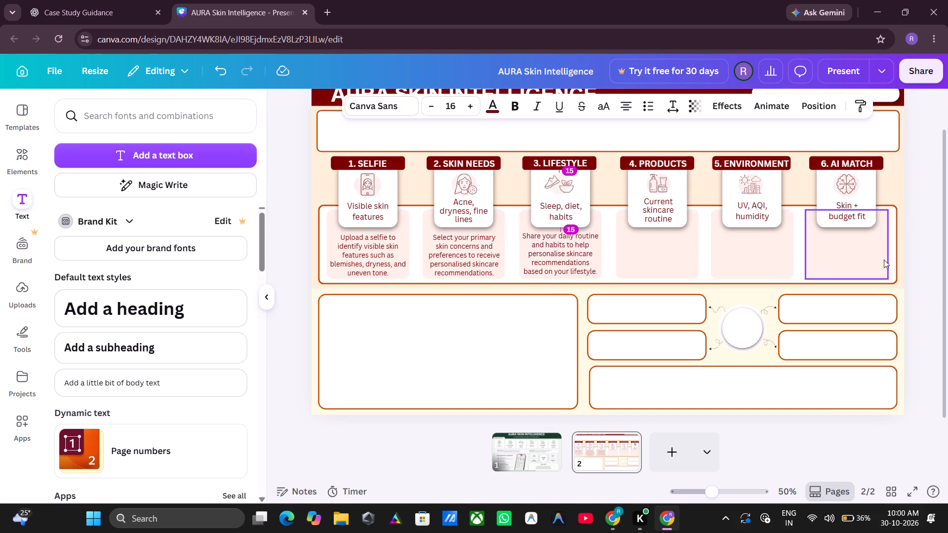
{"action": "key", "text": "Down"}
{"action": "key", "text": "Down"}
{"action": "key", "text": "Down"}
{"action": "key", "text": "Down"}
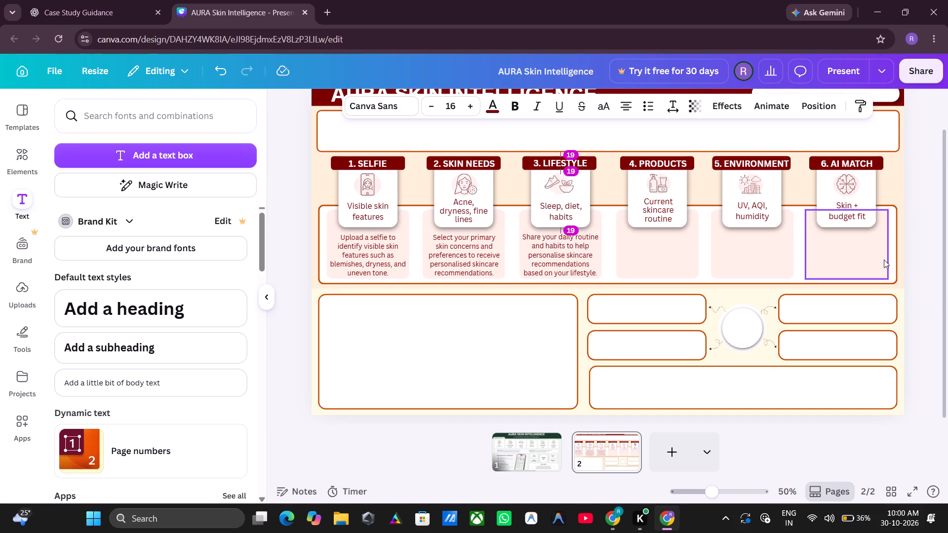
{"action": "key", "text": "Up"}
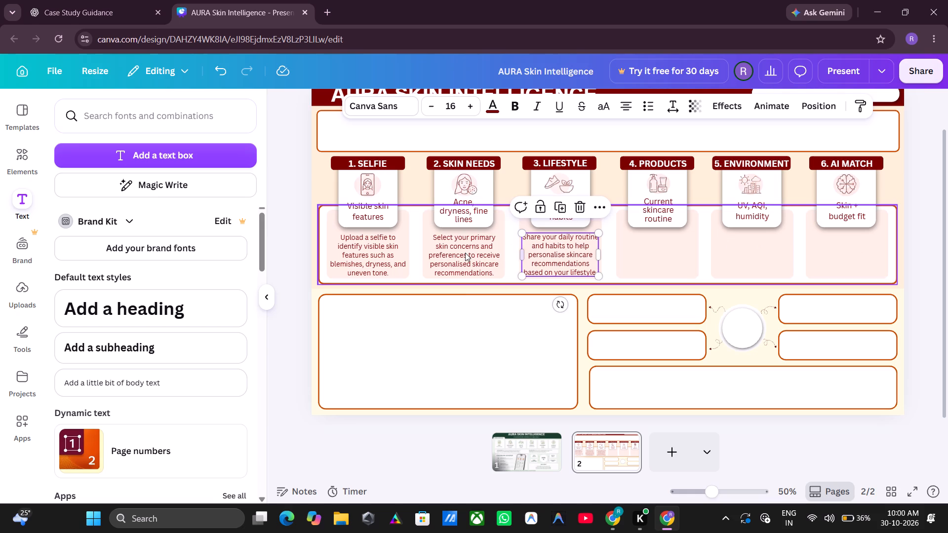
Nudge the 2. SKIN NEEDS and 1. SELFIE descriptions up two steps each to line up with the 3. LIFESTYLE description.
{"action": "left_click", "coordinate": [465, 253]}
{"action": "key", "text": "Up"}
{"action": "key", "text": "Up"}
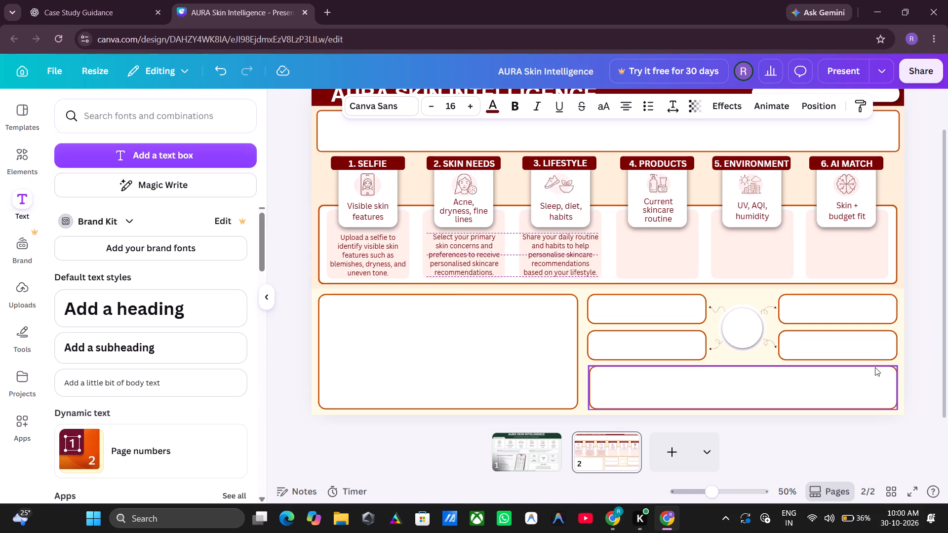
{"action": "left_click", "coordinate": [373, 269]}
{"action": "key", "text": "Up"}
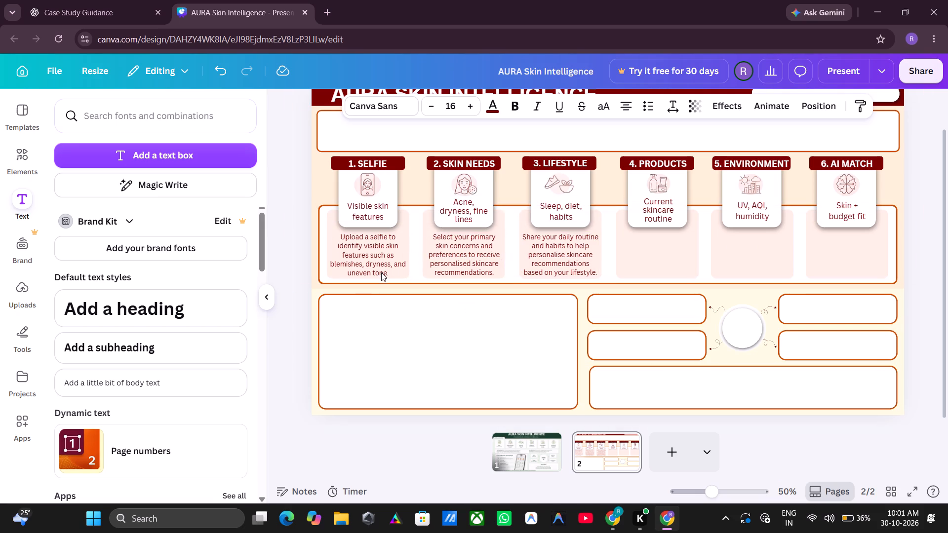
{"action": "key", "text": "Up"}
{"action": "left_click", "coordinate": [924, 266]}
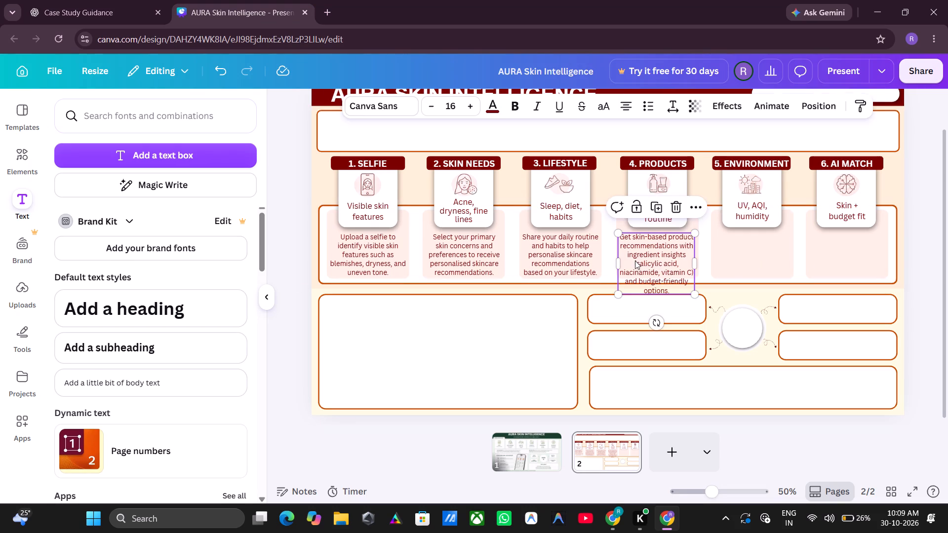
{"action": "left_click", "coordinate": [635, 262]}
{"action": "left_click_drag", "start_coordinate": [633, 264], "coordinate": [703, 276]}
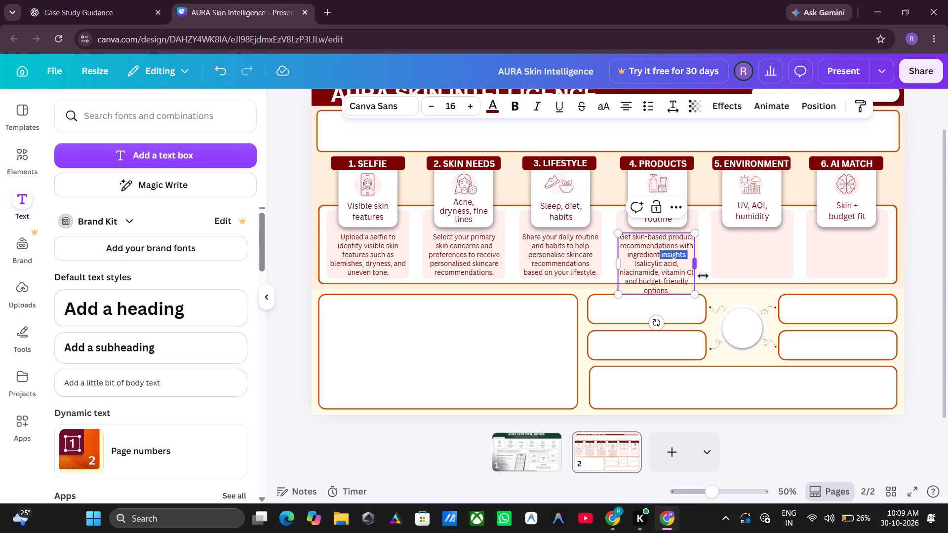
{"action": "left_click_drag", "start_coordinate": [703, 276], "coordinate": [693, 274]}
{"action": "left_click_drag", "start_coordinate": [693, 274], "coordinate": [693, 274]}
{"action": "key", "text": "BackSpace"}
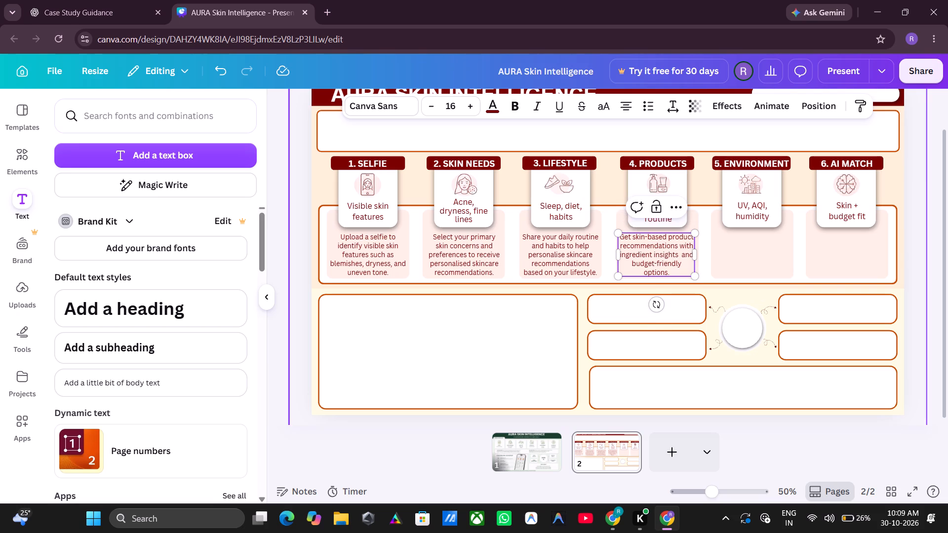
{"action": "left_click", "coordinate": [918, 241]}
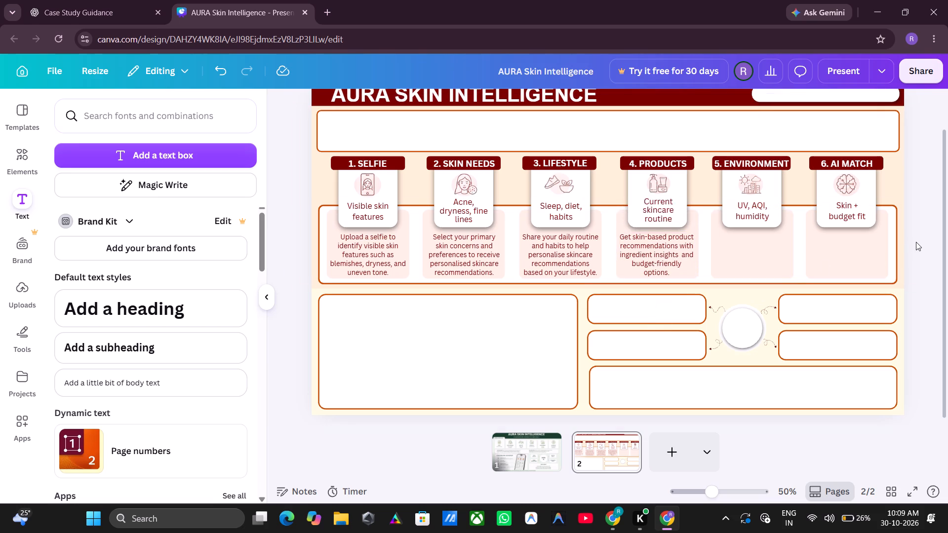
Nudge the 4. PRODUCTS description three small increments to the right within its card.
{"action": "left_click", "coordinate": [660, 261]}
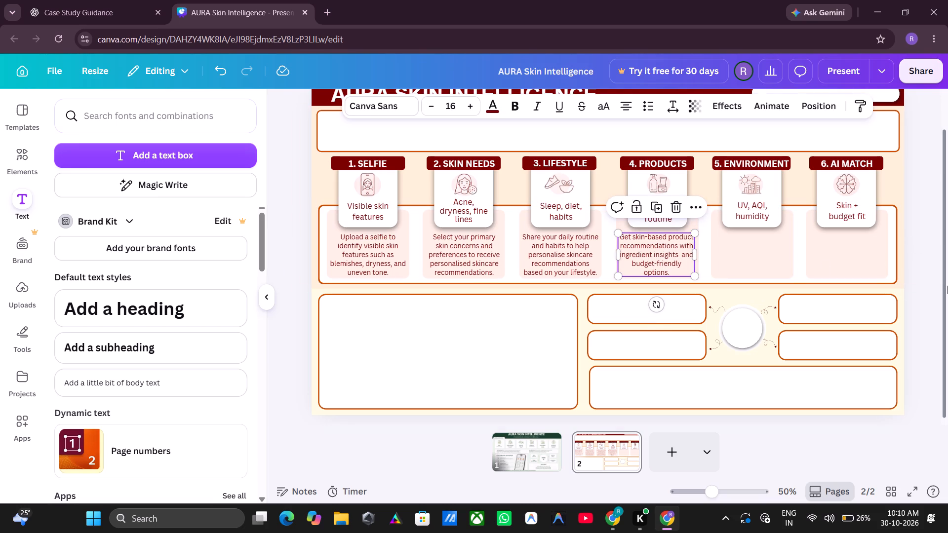
{"action": "key", "text": "Right"}
{"action": "key", "text": "Right"}
{"action": "key", "text": "Right"}
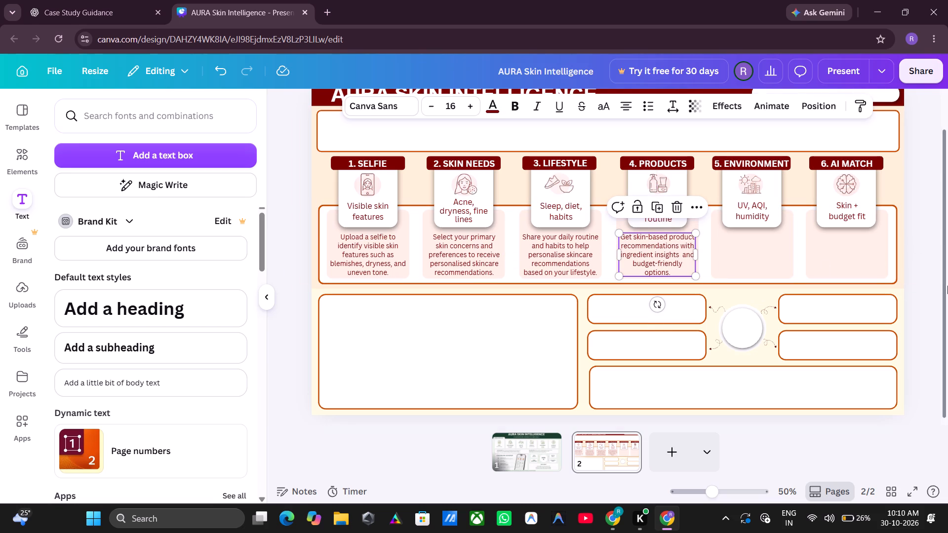
{"action": "left_click", "coordinate": [915, 215]}
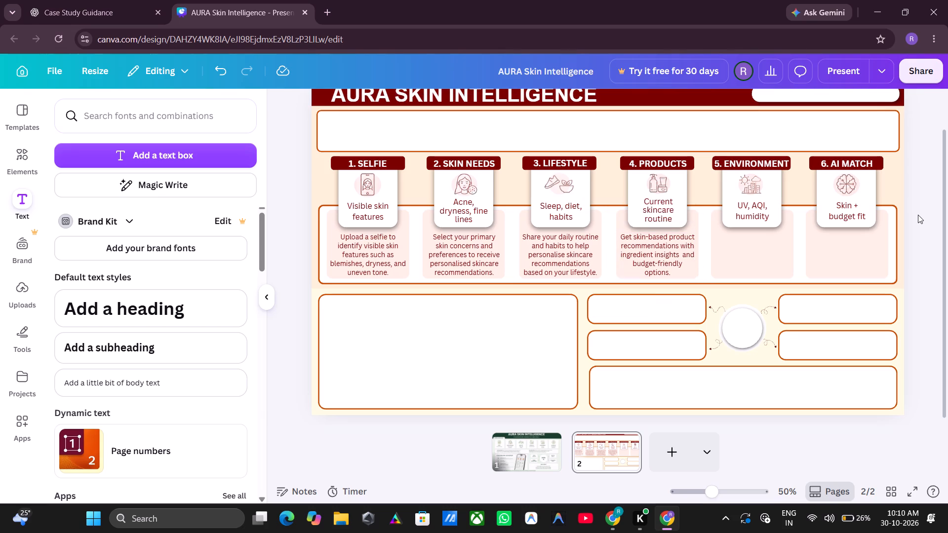
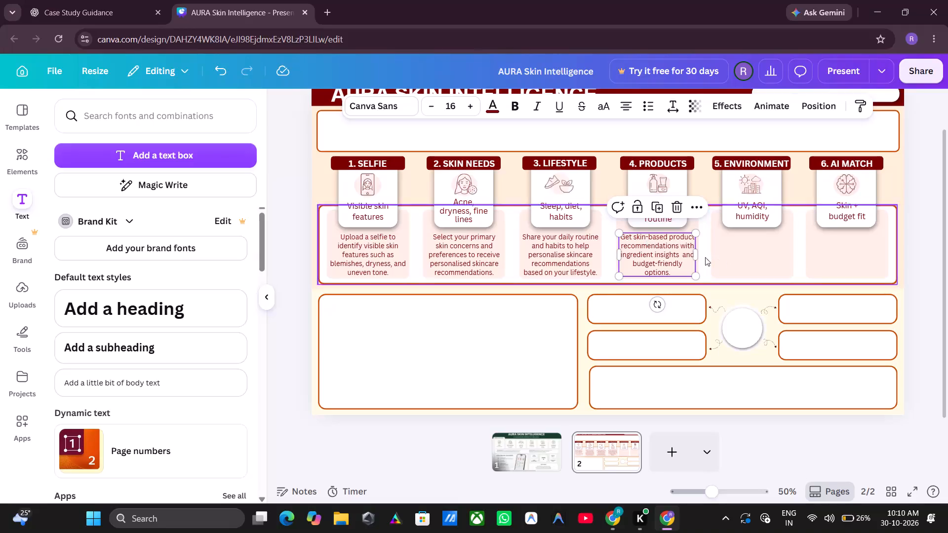
Narrow the 4. PRODUCTS description's text box slightly from its right edge to a width of about 243.
{"action": "left_click", "coordinate": [700, 257]}
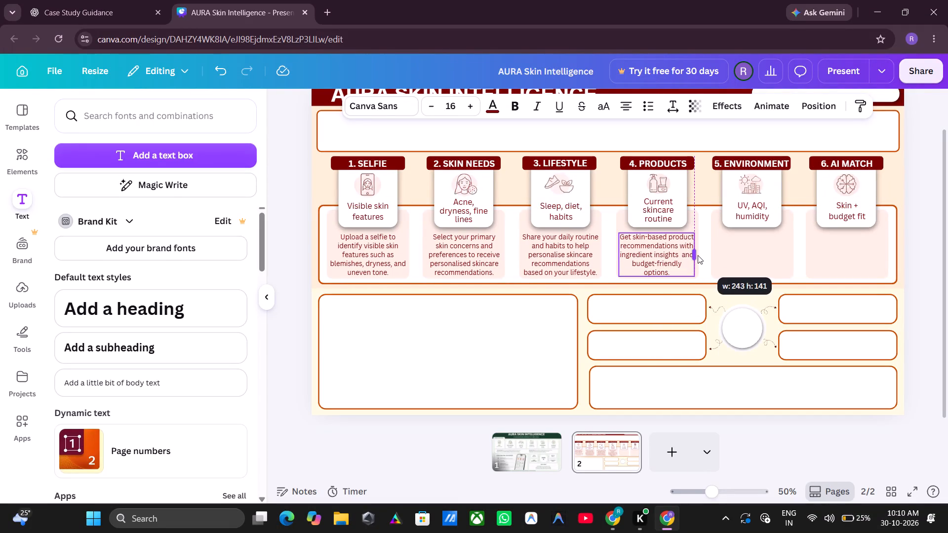
{"action": "left_click", "coordinate": [932, 252]}
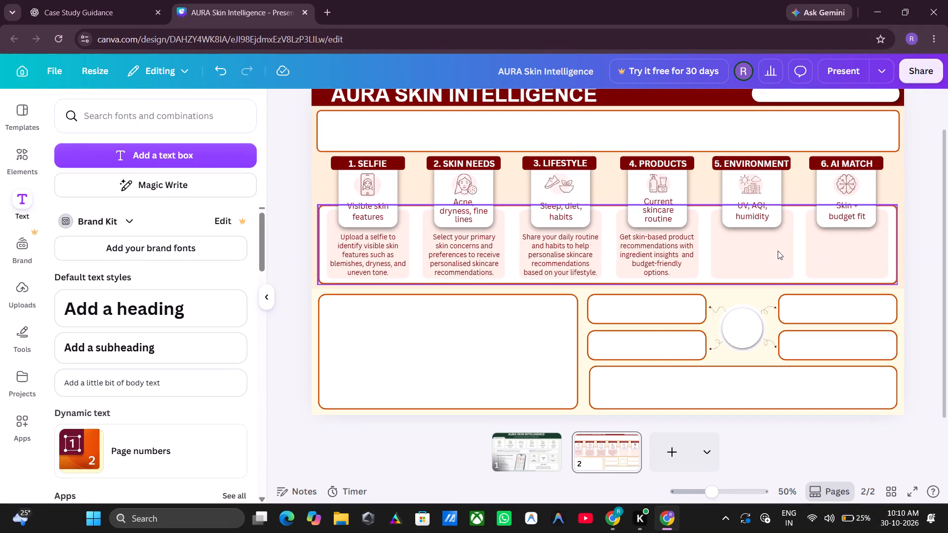
Nudge the 4. PRODUCTS description three small increments right and one back left to centre it in its card.
{"action": "left_click", "coordinate": [674, 251]}
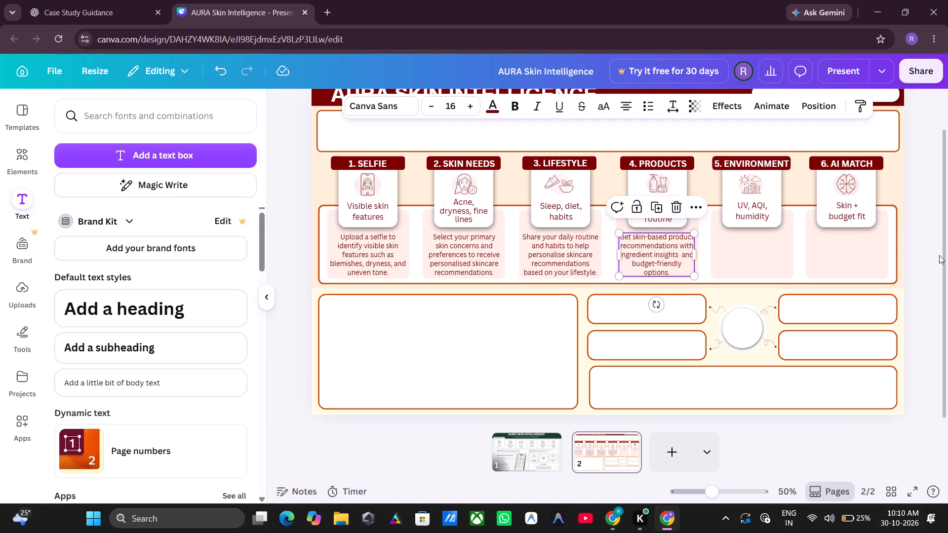
{"action": "key", "text": "Right"}
{"action": "key", "text": "Right"}
{"action": "key", "text": "Right"}
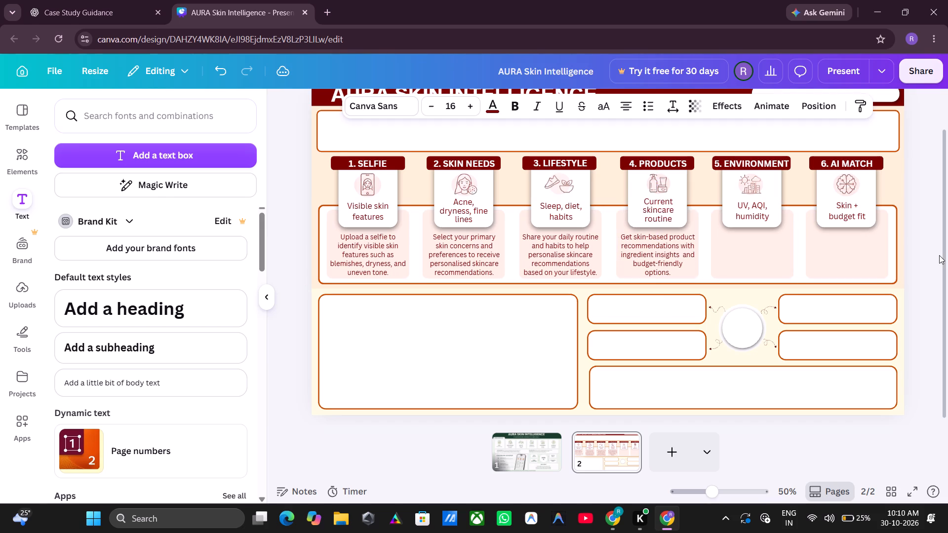
{"action": "key", "text": "Left"}
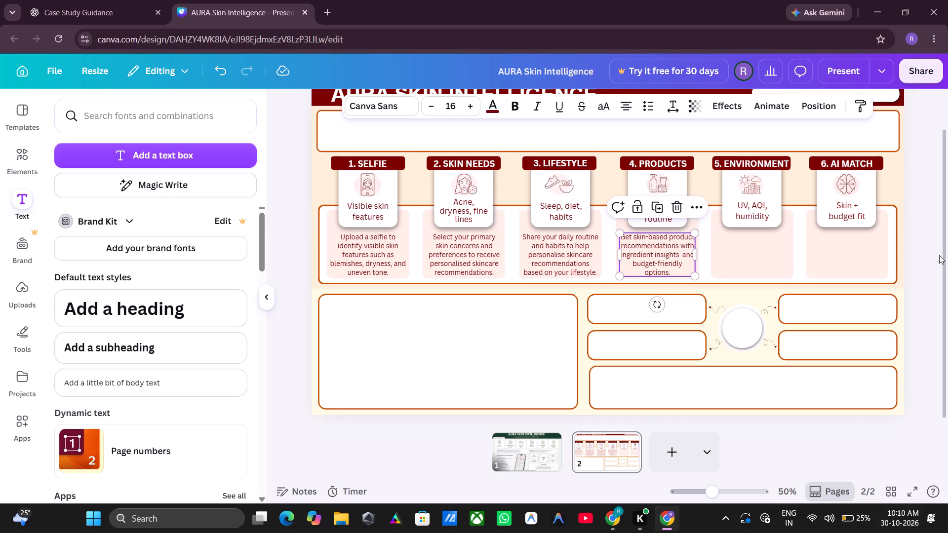
{"action": "left_click", "coordinate": [919, 235]}
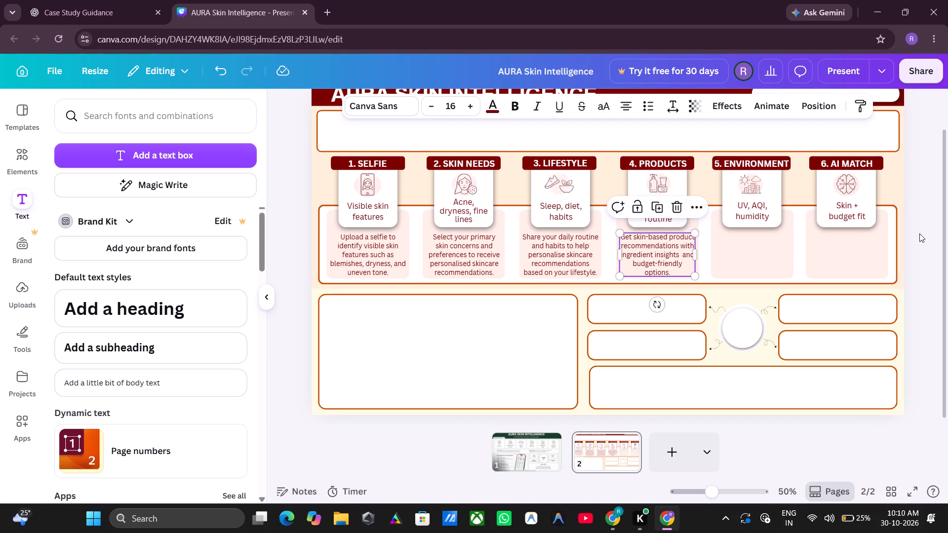
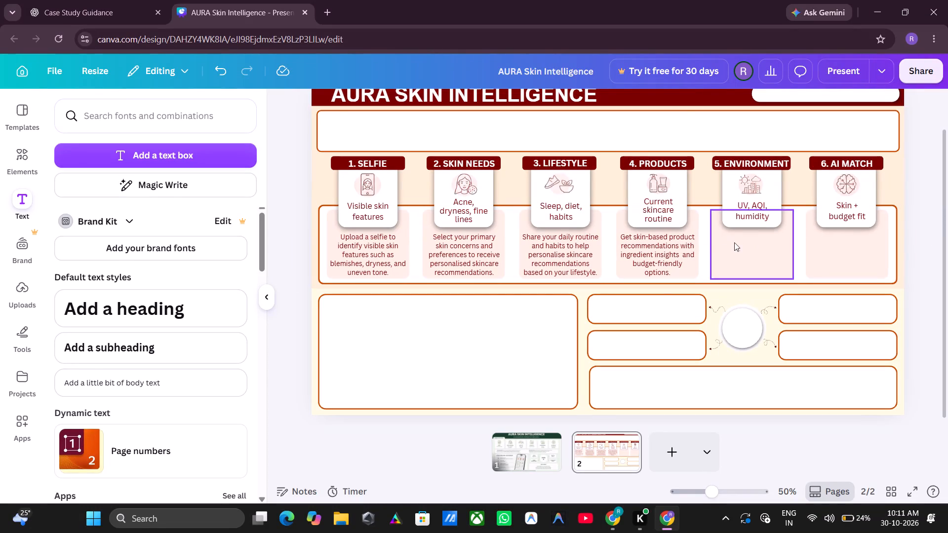
Duplicate the 4. PRODUCTS description and place the copy in the empty box under 5. ENVIRONMENT.
{"action": "left_click", "coordinate": [668, 249]}
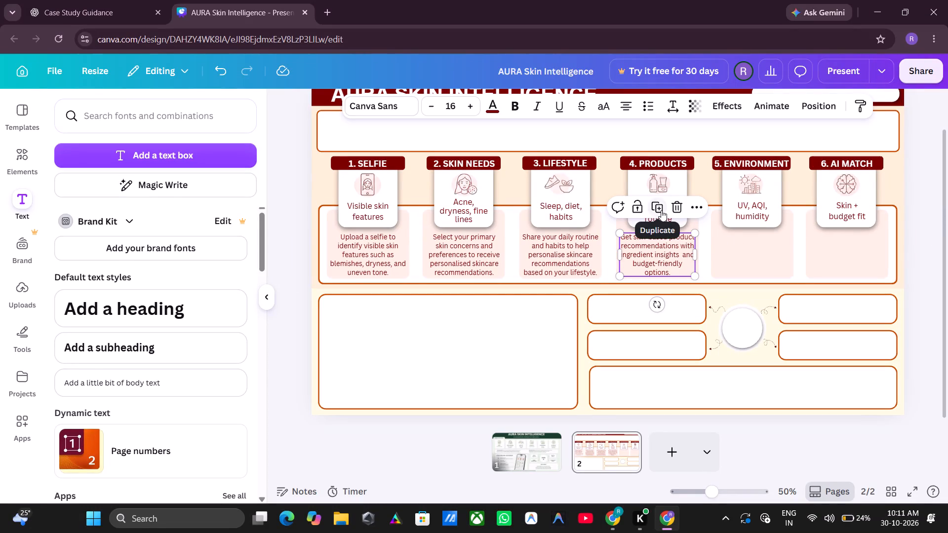
{"action": "left_click", "coordinate": [653, 209]}
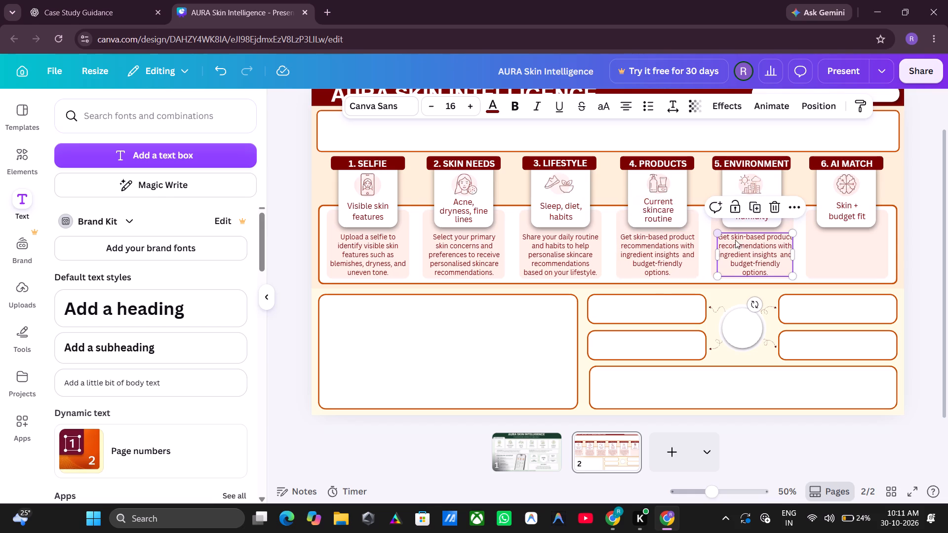
{"action": "left_click", "coordinate": [783, 251]}
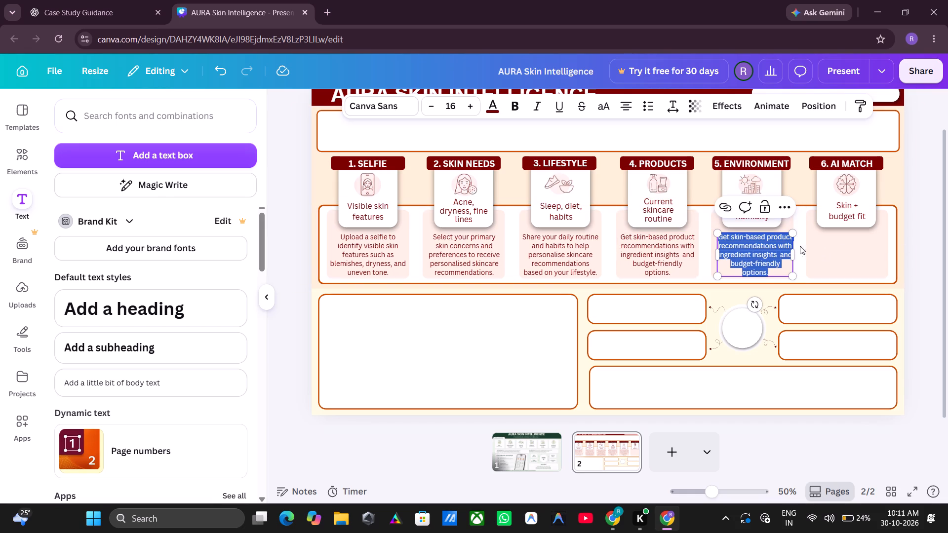
{"action": "left_click", "coordinate": [916, 215]}
{"action": "left_click", "coordinate": [90, 15]}
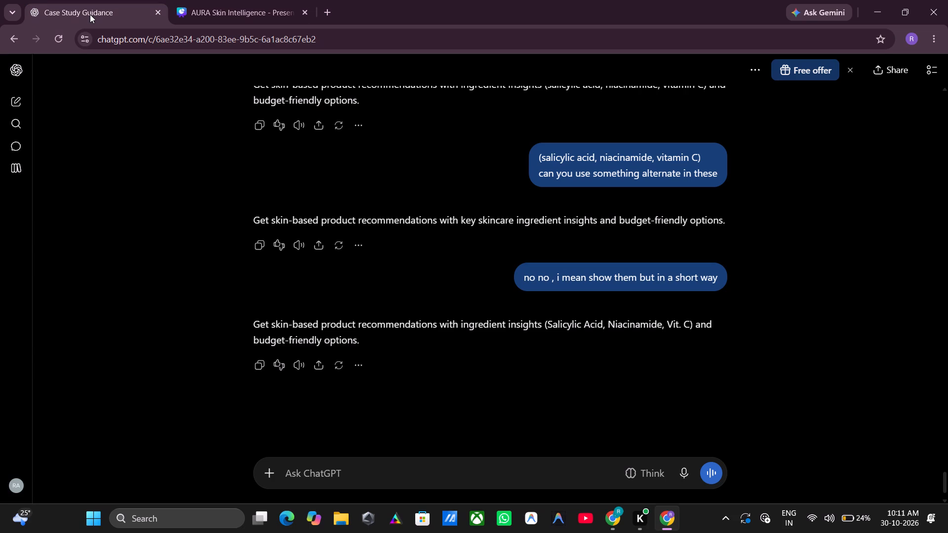
{"action": "left_click", "coordinate": [213, 1]}
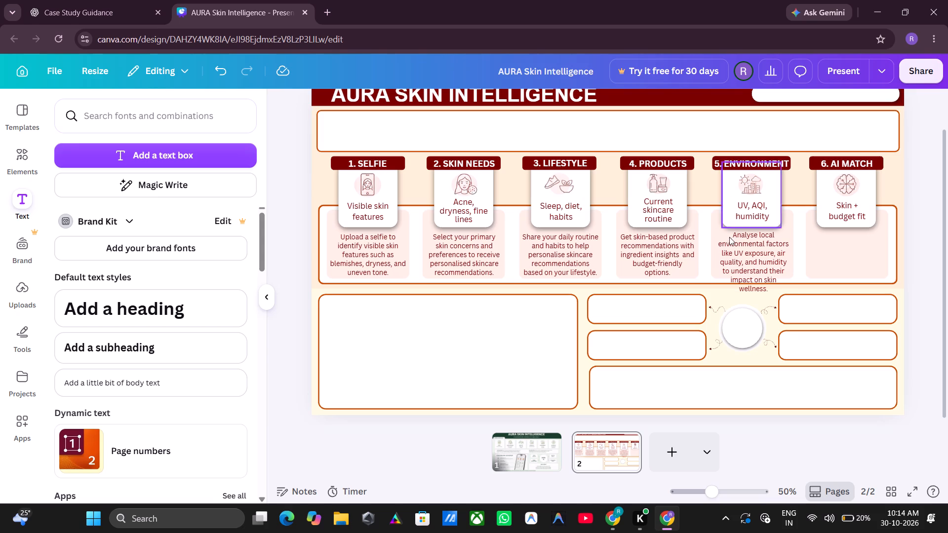
{"action": "left_click_drag", "start_coordinate": [655, 251], "coordinate": [845, 250]}
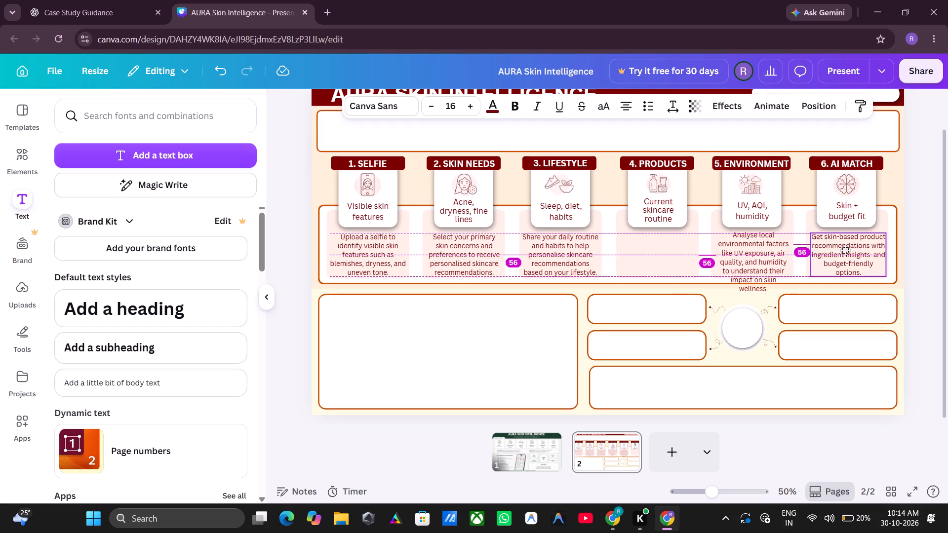
{"action": "left_click_drag", "start_coordinate": [845, 250], "coordinate": [846, 250]}
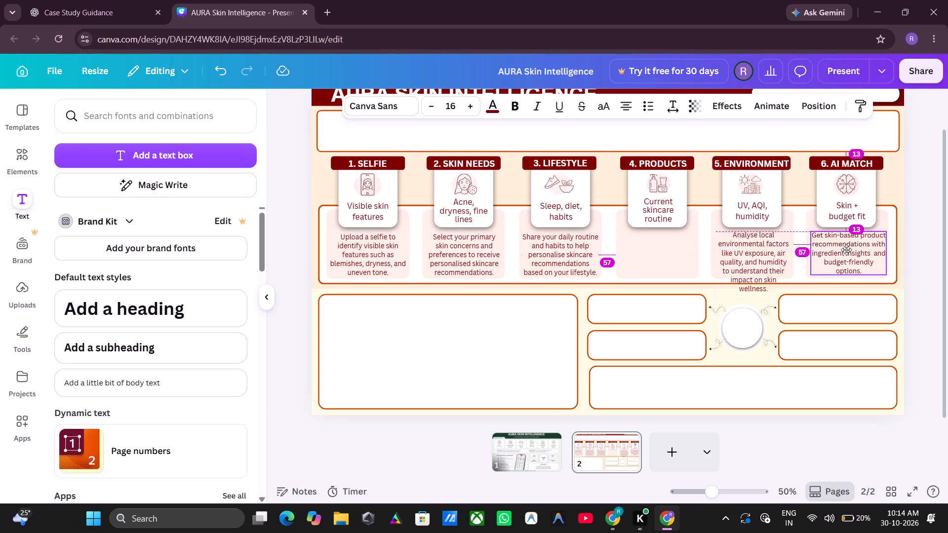
{"action": "left_click_drag", "start_coordinate": [846, 250], "coordinate": [847, 250]}
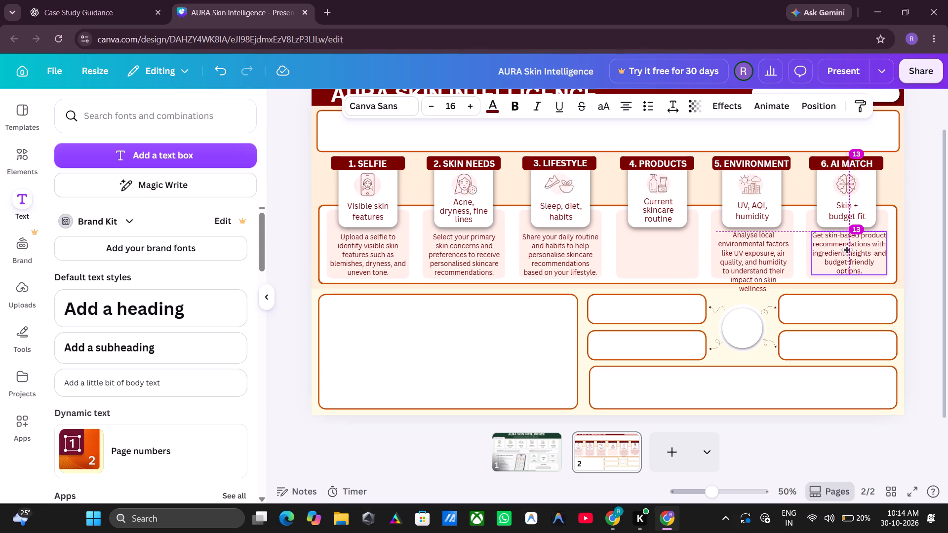
{"action": "left_click_drag", "start_coordinate": [847, 250], "coordinate": [845, 250]}
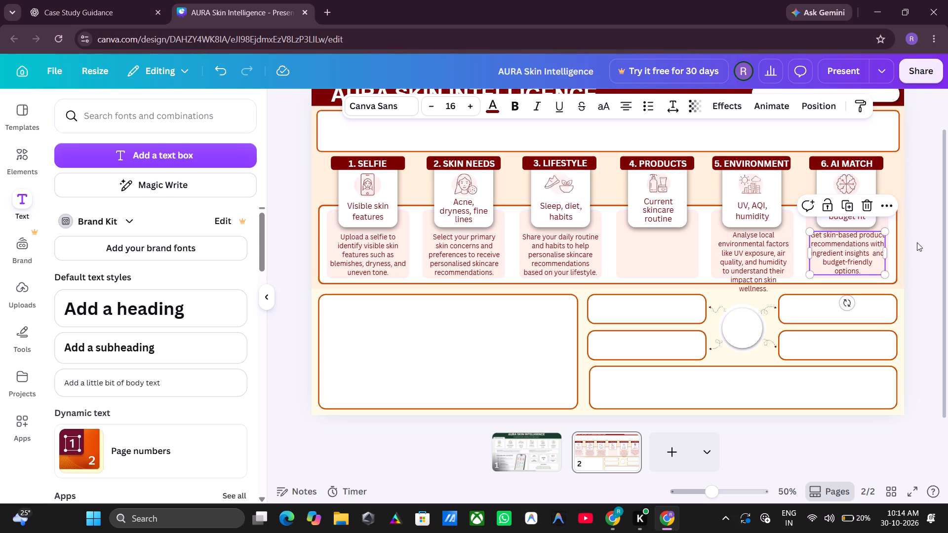
{"action": "left_click", "coordinate": [919, 241]}
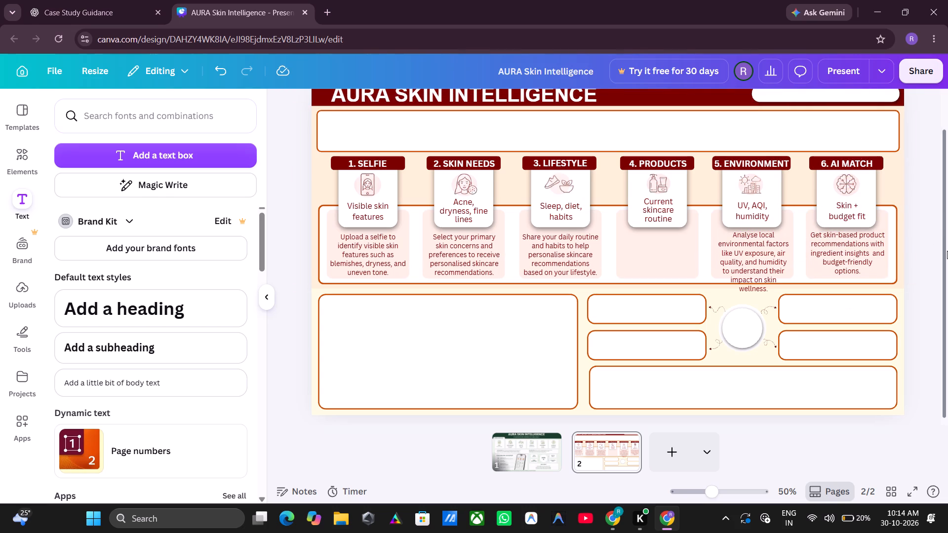
{"action": "left_click", "coordinate": [852, 244]}
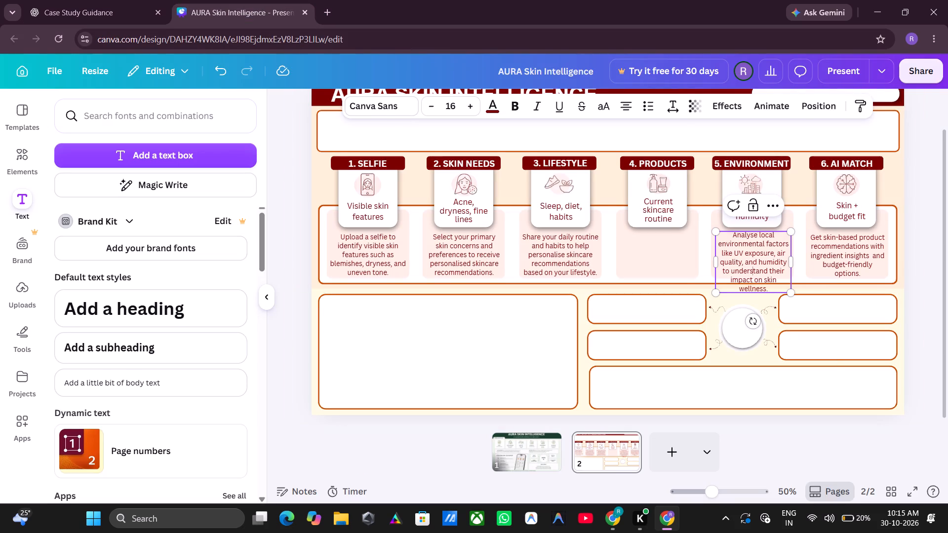
{"action": "key", "text": "ctrl+a"}
{"action": "key", "text": "ctrl+v"}
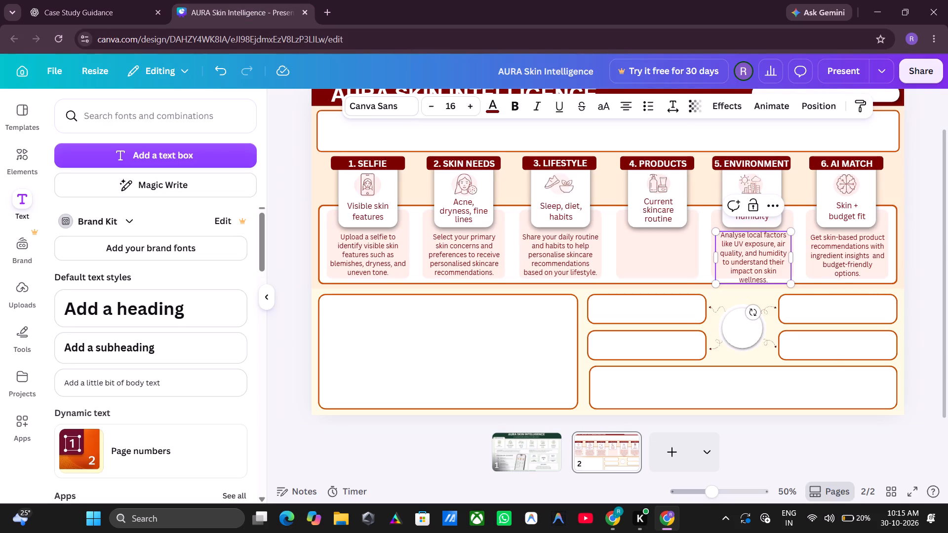
{"action": "left_click", "coordinate": [921, 234]}
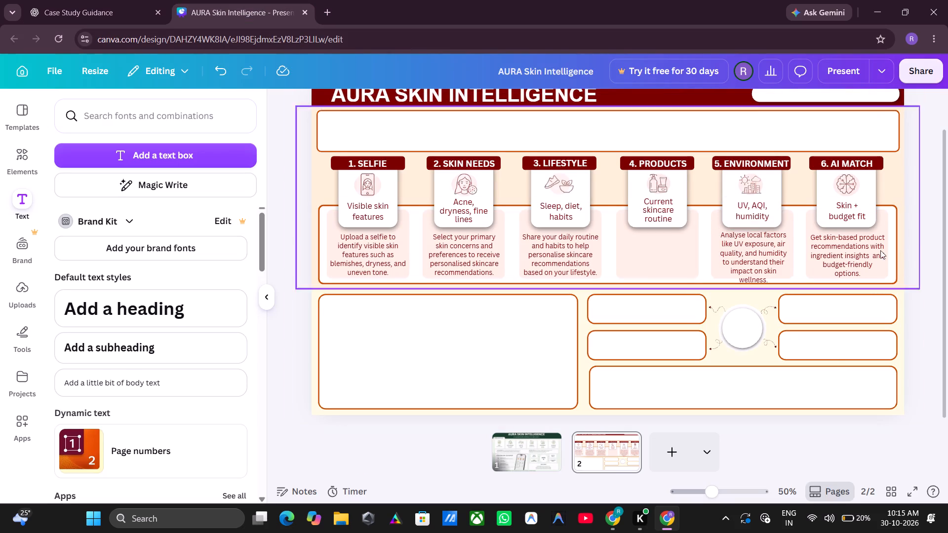
Widen the 5. ENVIRONMENT description's text box to about 251 from its left edge.
{"action": "left_click", "coordinate": [749, 273]}
{"action": "left_click_drag", "start_coordinate": [716, 255], "coordinate": [707, 255]}
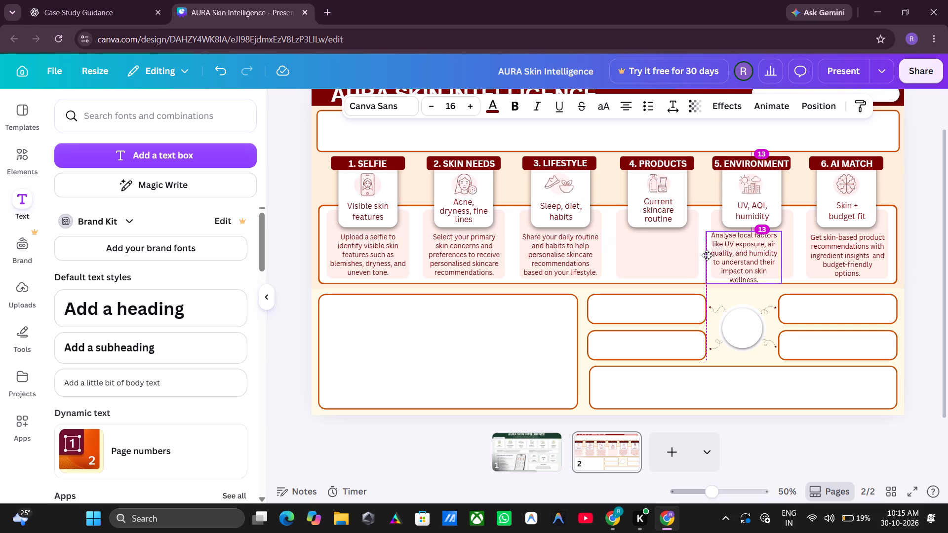
{"action": "left_click_drag", "start_coordinate": [707, 255], "coordinate": [703, 256]}
{"action": "left_click_drag", "start_coordinate": [741, 252], "coordinate": [761, 252]}
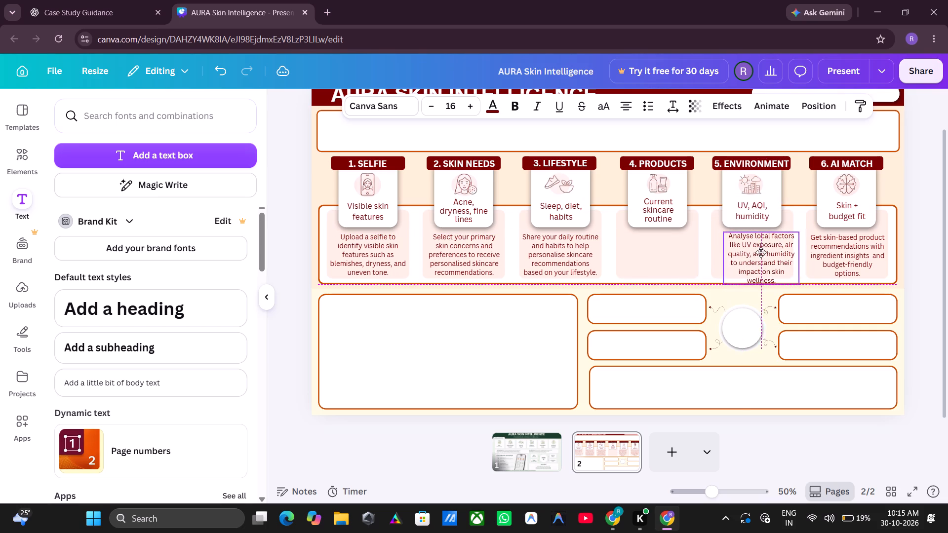
{"action": "left_click_drag", "start_coordinate": [761, 252], "coordinate": [756, 252]}
{"action": "left_click", "coordinate": [717, 261]}
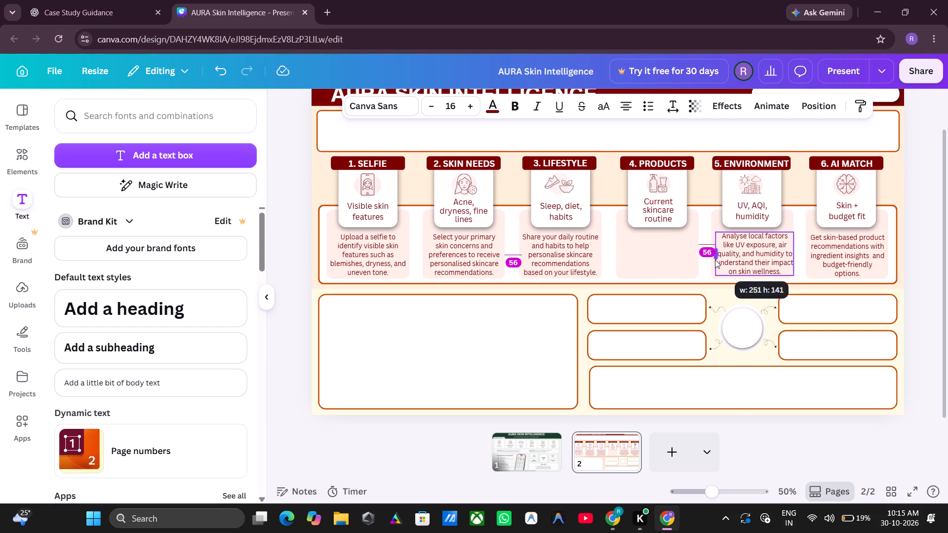
{"action": "left_click", "coordinate": [923, 257]}
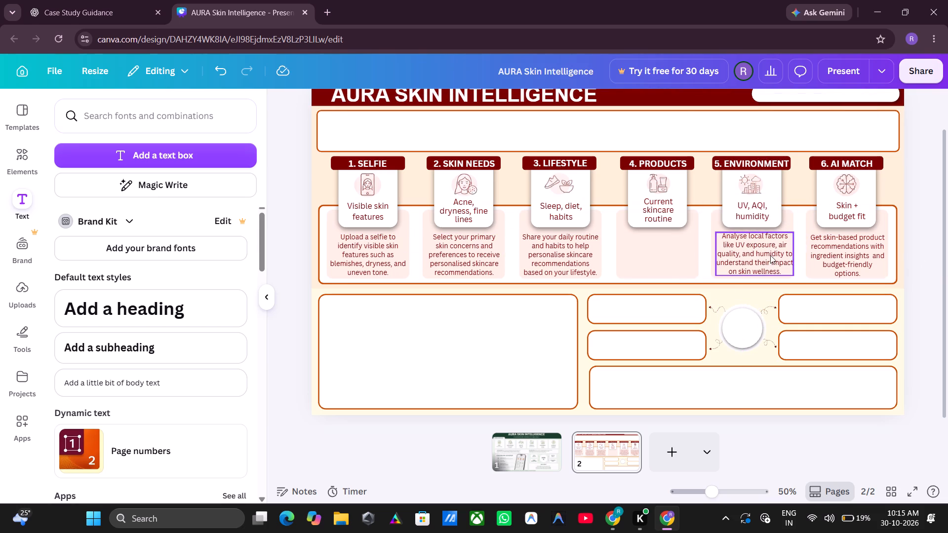
Align the 5. ENVIRONMENT description within its card, level with the 6. AI MATCH description, and nudge it slightly right.
{"action": "left_click", "coordinate": [767, 255]}
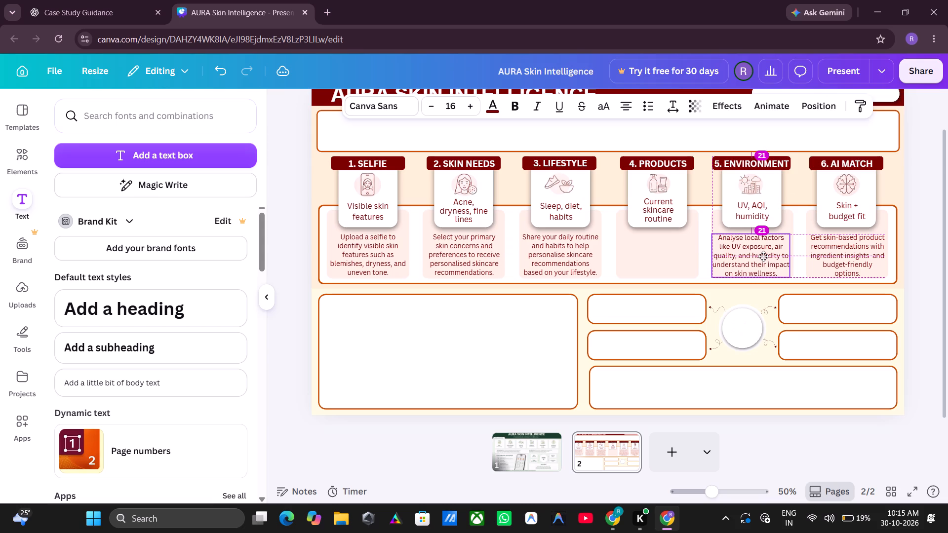
{"action": "left_click", "coordinate": [884, 74]}
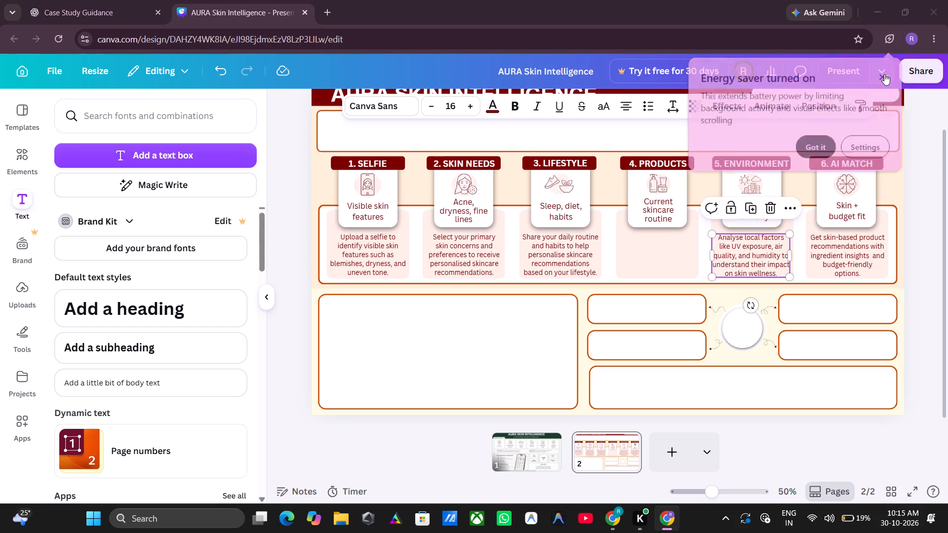
{"action": "left_click", "coordinate": [923, 245]}
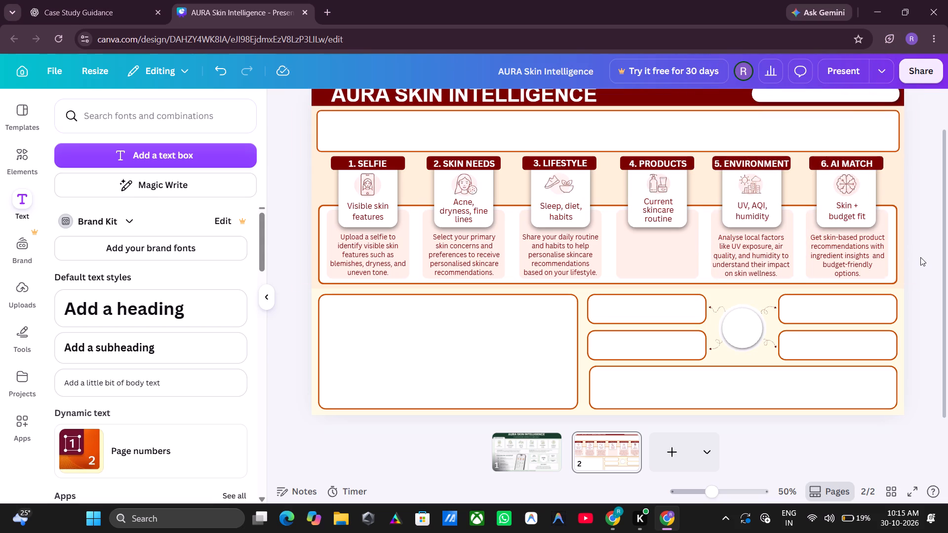
{"action": "left_click", "coordinate": [755, 260]}
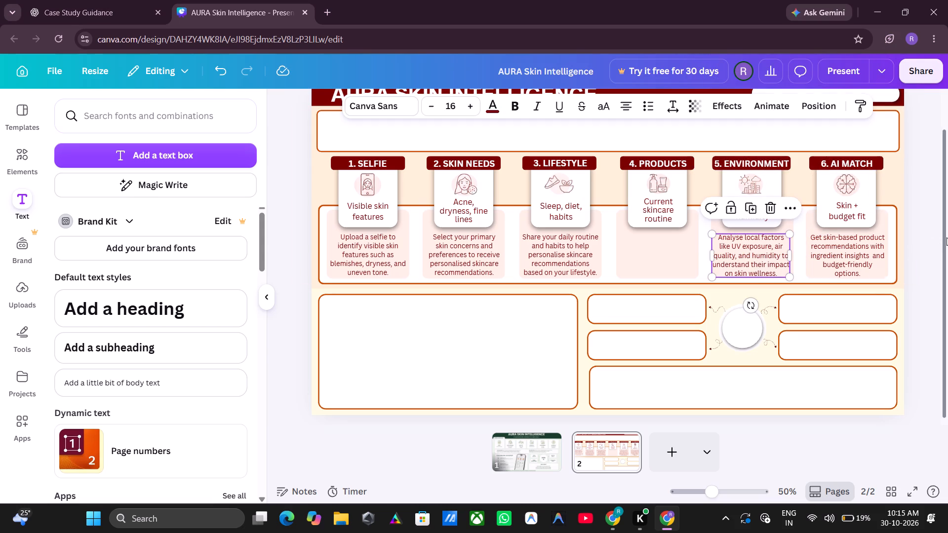
{"action": "key", "text": "Right"}
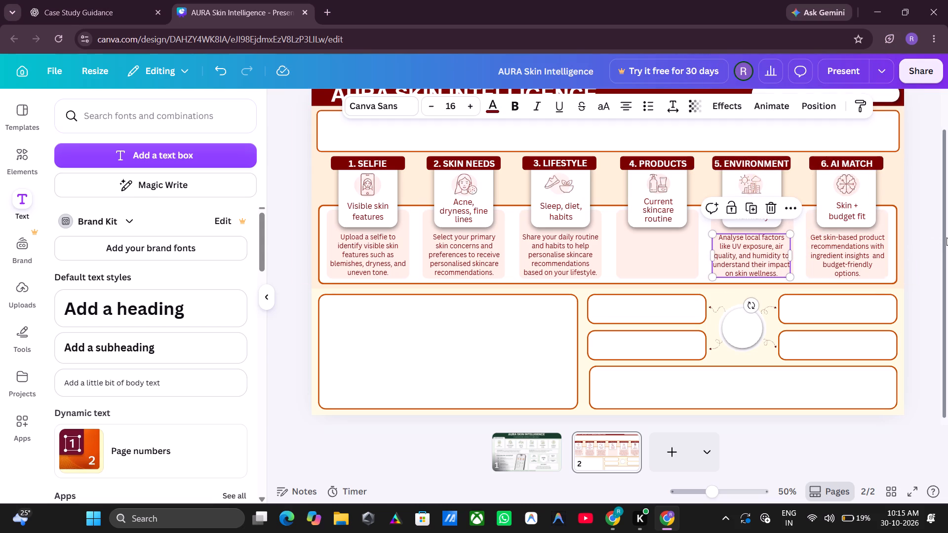
{"action": "left_click", "coordinate": [935, 233]}
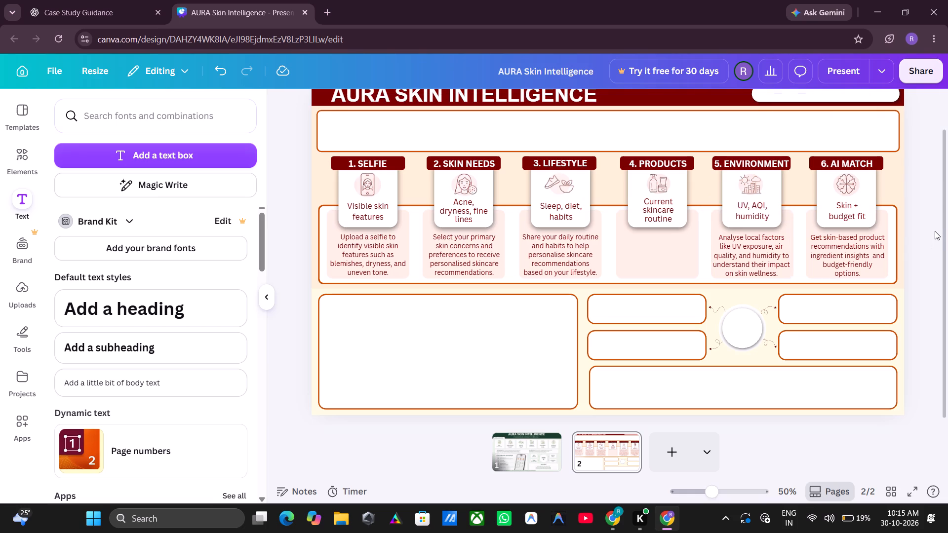
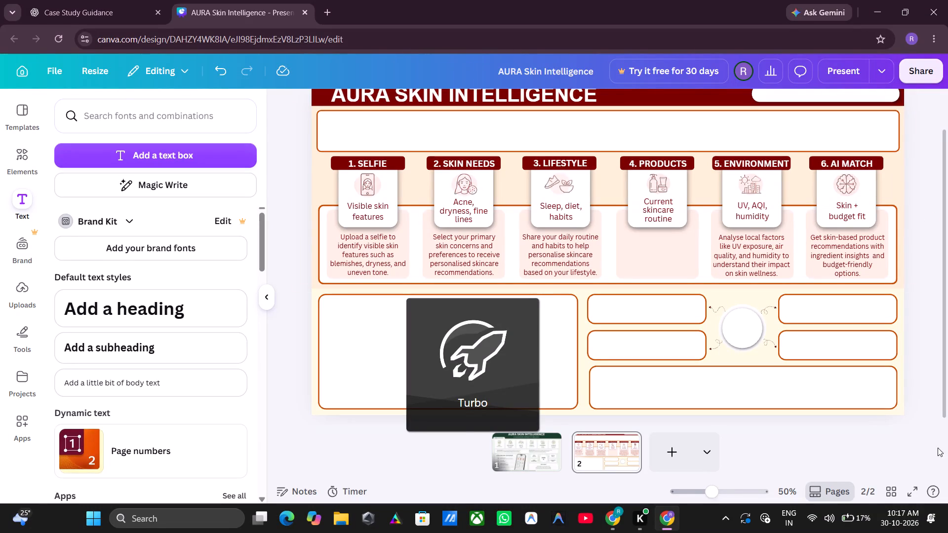
In the Windows quick settings, raise the display brightness to maximum and return to the Canva design.
{"action": "left_click", "coordinate": [842, 507]}
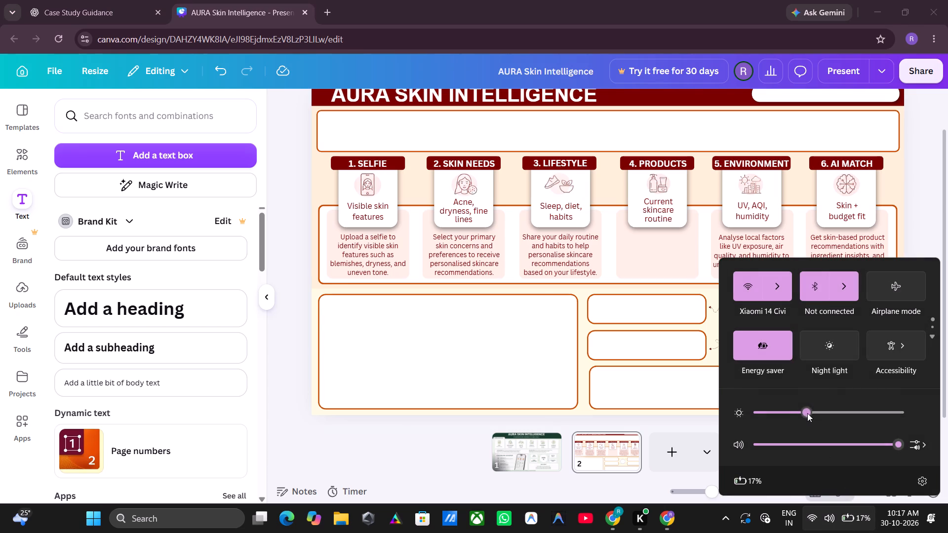
{"action": "left_click_drag", "start_coordinate": [807, 413], "coordinate": [905, 412]}
{"action": "left_click", "coordinate": [703, 516]}
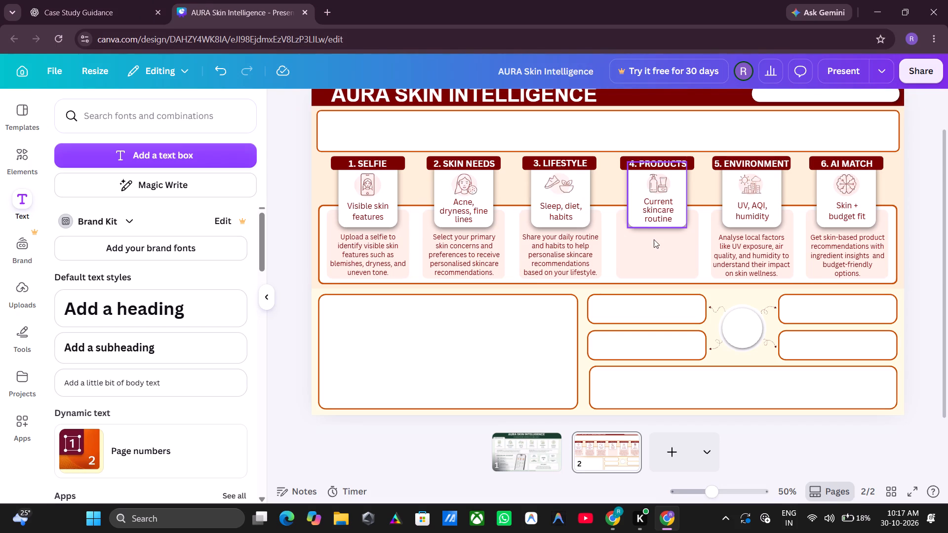
{"action": "left_click", "coordinate": [588, 237]}
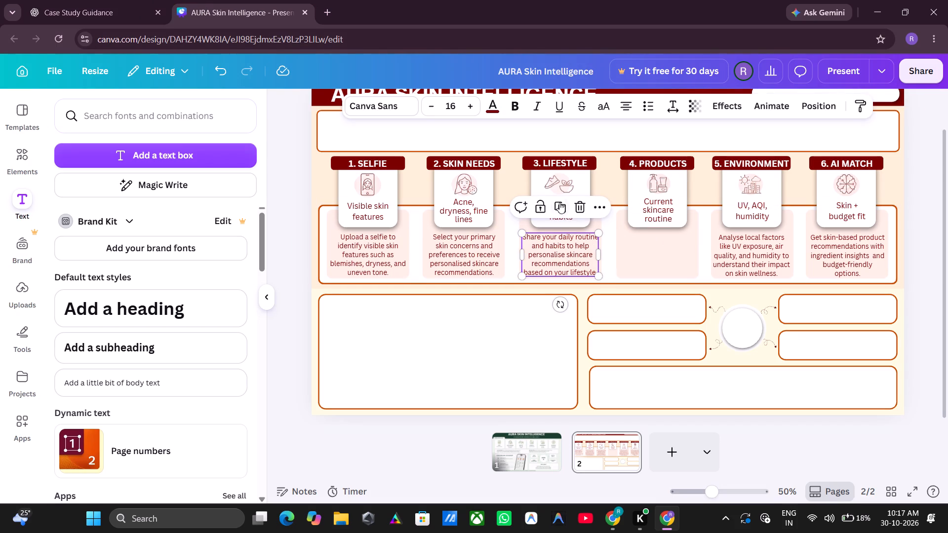
{"action": "left_click", "coordinate": [558, 201]}
{"action": "left_click_drag", "start_coordinate": [571, 258], "coordinate": [665, 252]}
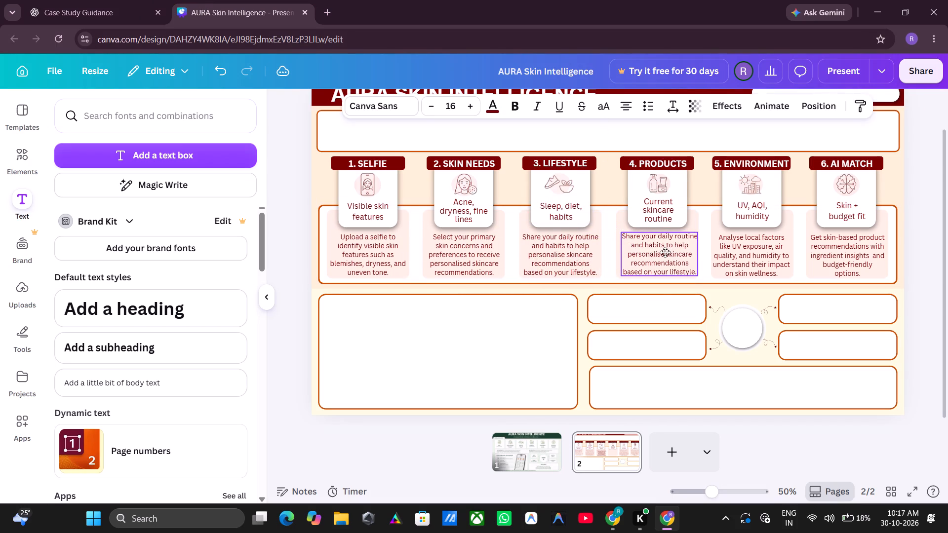
{"action": "left_click_drag", "start_coordinate": [665, 252], "coordinate": [664, 252]}
Replace the duplicated text in the 4. PRODUCTS card with the copied description about skincare products currently used.
{"action": "left_click", "coordinate": [661, 252]}
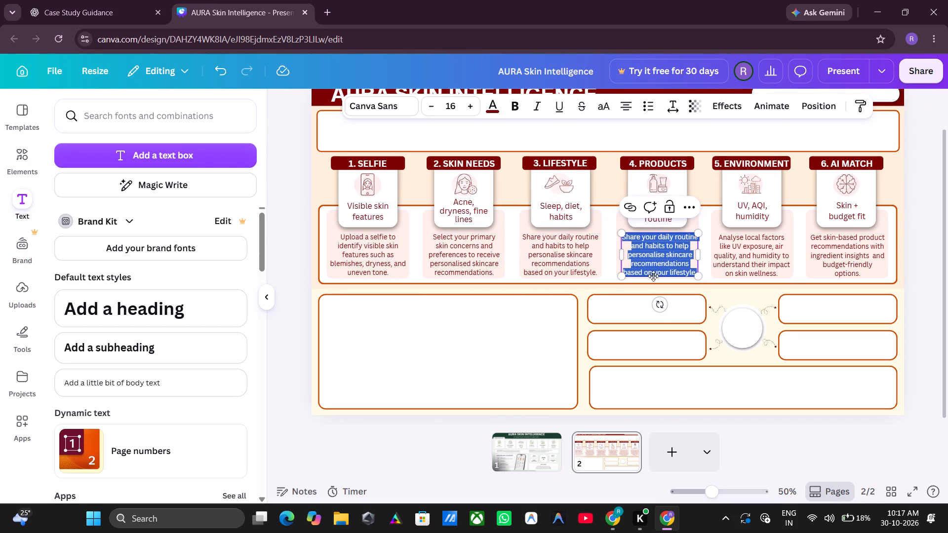
{"action": "key", "text": "ctrl+v"}
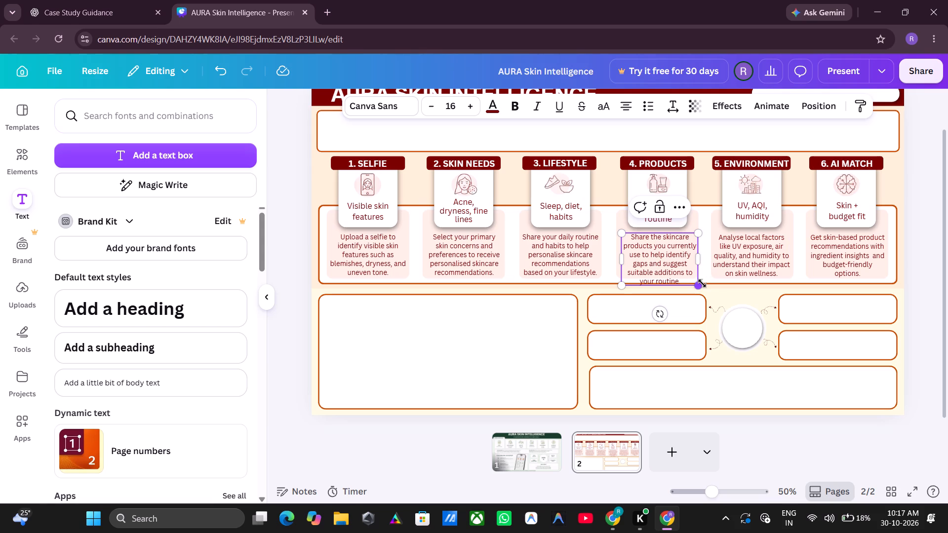
Widen the 4. PRODUCTS description's text box from its right edge to about 261 so the text wraps to five lines.
{"action": "left_click", "coordinate": [699, 263]}
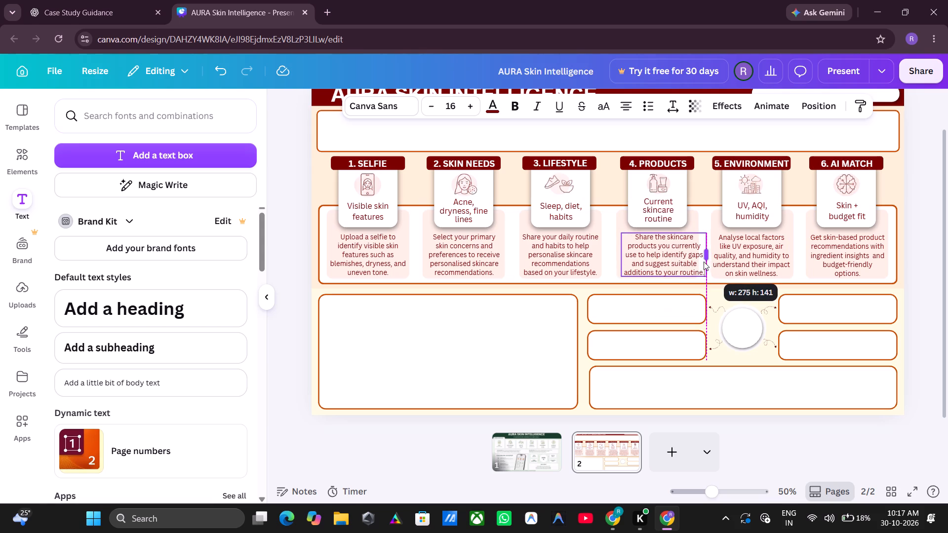
{"action": "left_click", "coordinate": [913, 262]}
Nudge the 4. PRODUCTS description left to fit it horizontally within its card.
{"action": "left_click", "coordinate": [643, 248]}
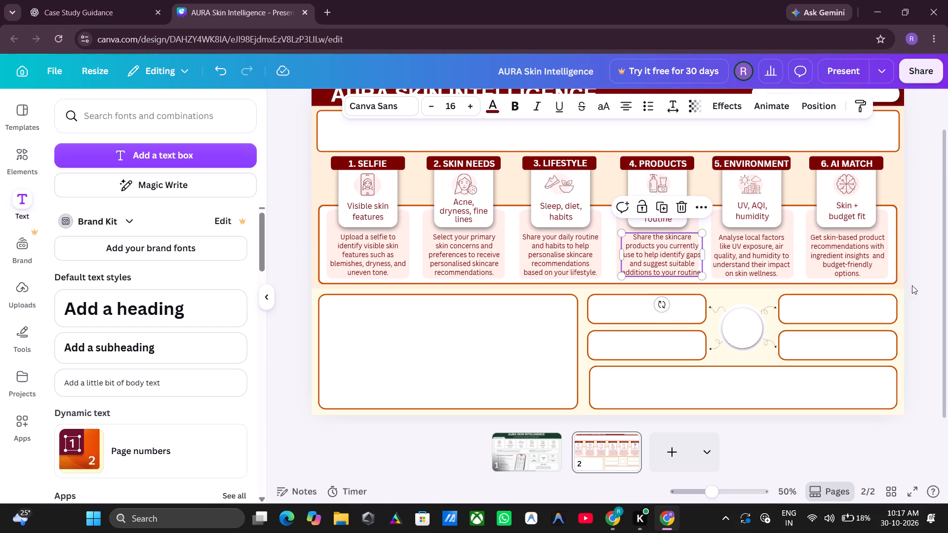
{"action": "key", "text": "Left"}
{"action": "key", "text": "Left"}
{"action": "key", "text": "Left"}
{"action": "key", "text": "Left"}
{"action": "key", "text": "Left"}
{"action": "key", "text": "Left"}
{"action": "key", "text": "Left"}
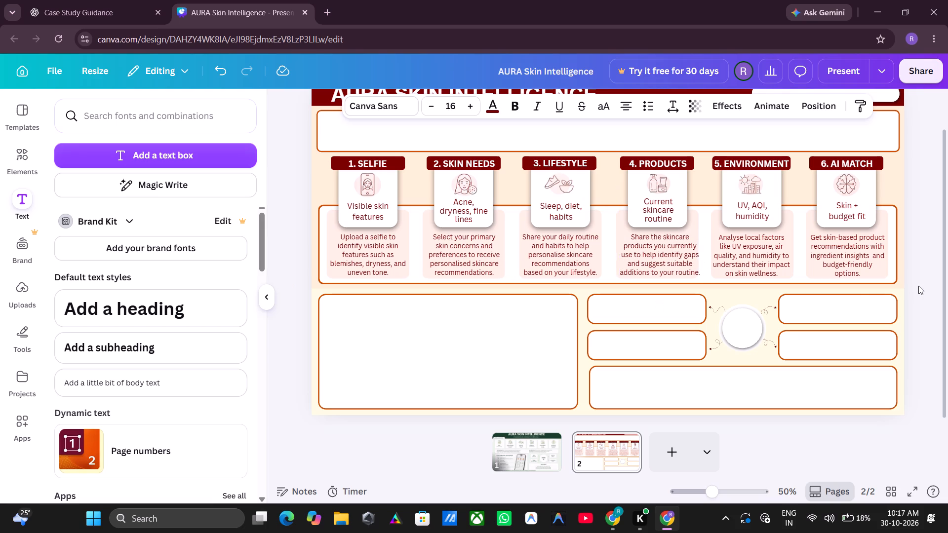
{"action": "key", "text": "Left"}
{"action": "key", "text": "Left"}
{"action": "key", "text": "Left"}
{"action": "key", "text": "Left"}
{"action": "key", "text": "Left"}
{"action": "key", "text": "Left"}
{"action": "key", "text": "Left"}
{"action": "key", "text": "Left"}
{"action": "key", "text": "Left"}
{"action": "key", "text": "Left"}
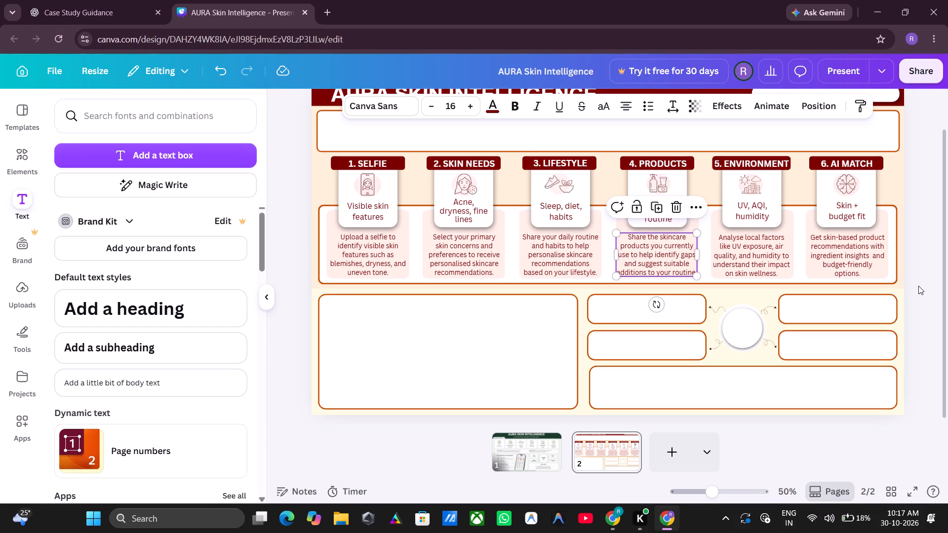
{"action": "key", "text": "Right"}
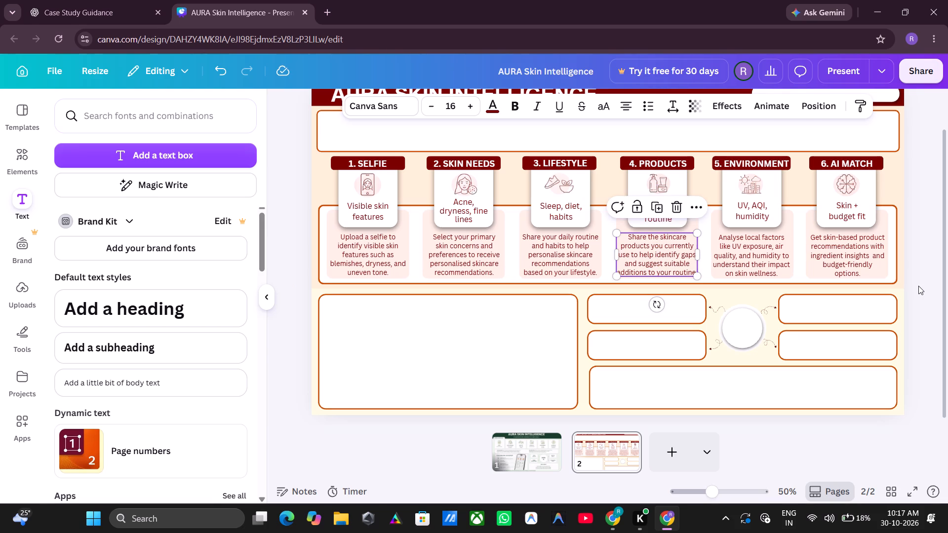
{"action": "left_click", "coordinate": [918, 286]}
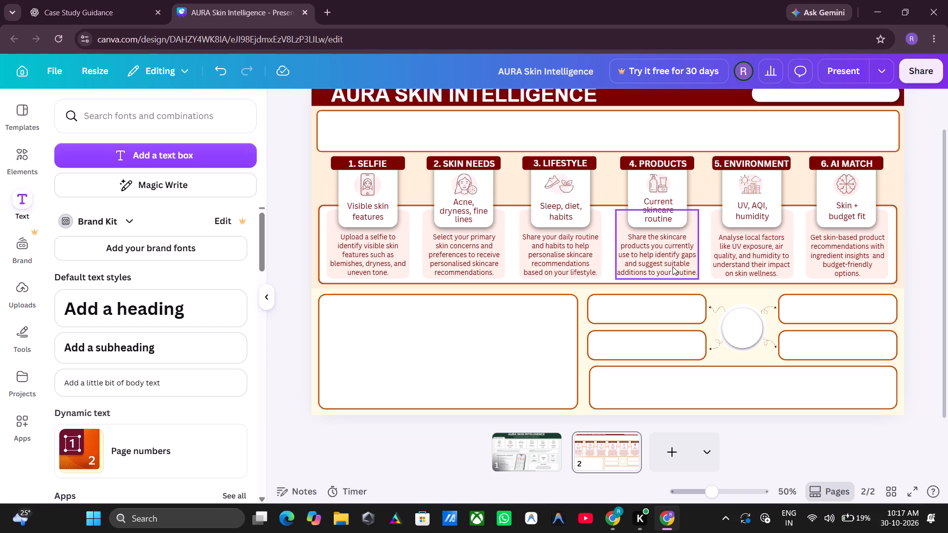
{"action": "left_click", "coordinate": [913, 234]}
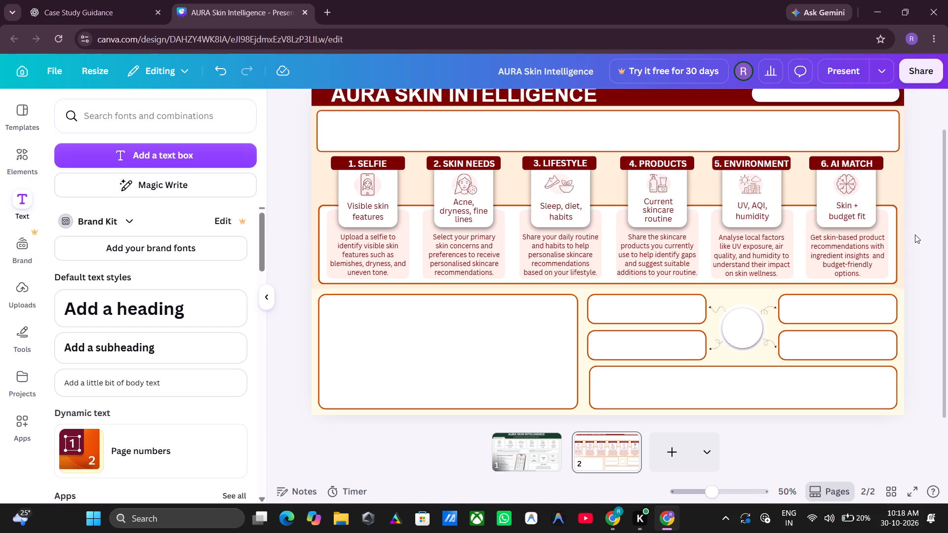
Nudge the 5. ENVIRONMENT description slightly right within its card.
{"action": "left_click", "coordinate": [750, 246]}
{"action": "key", "text": "Right"}
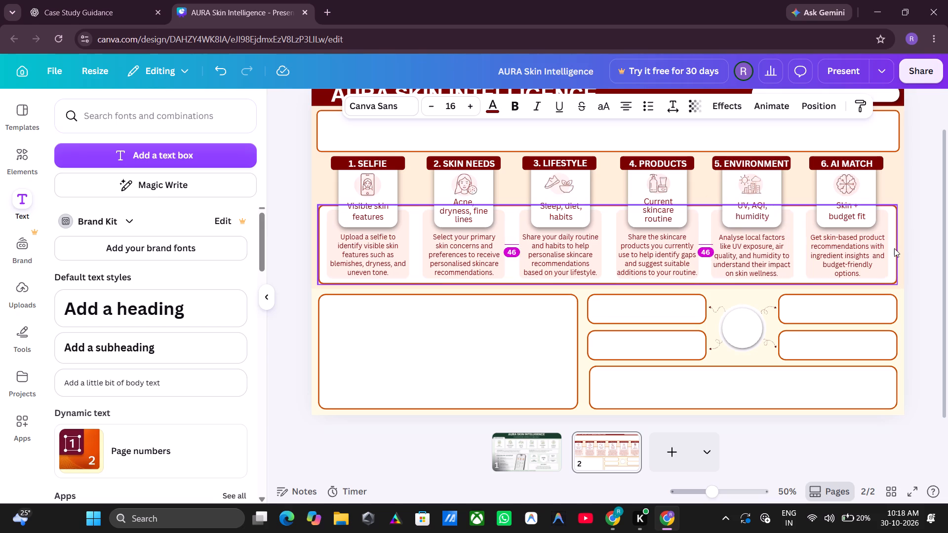
{"action": "key", "text": "Right"}
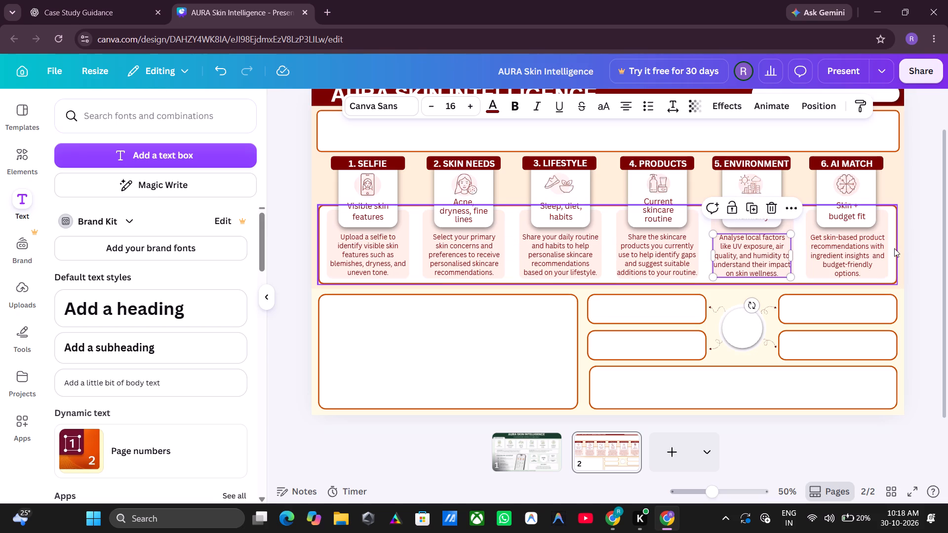
{"action": "left_click", "coordinate": [921, 233]}
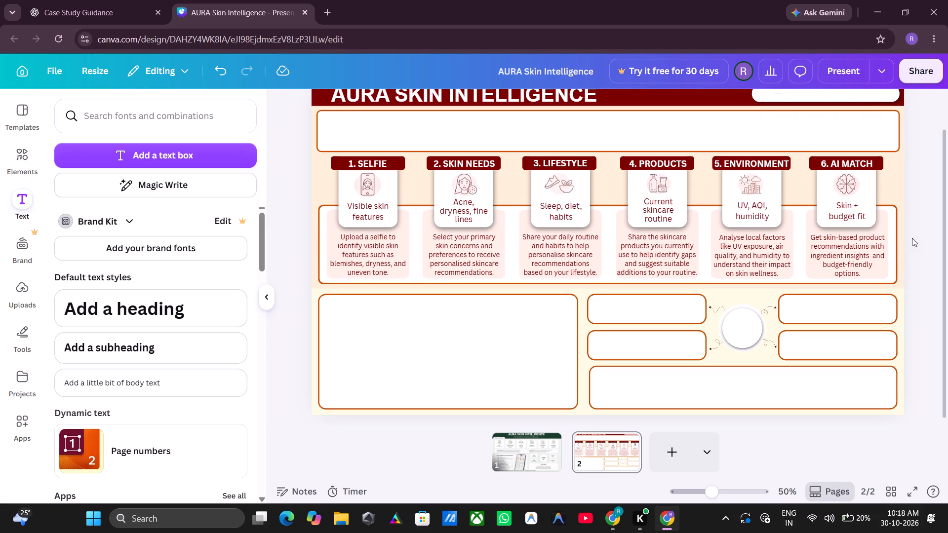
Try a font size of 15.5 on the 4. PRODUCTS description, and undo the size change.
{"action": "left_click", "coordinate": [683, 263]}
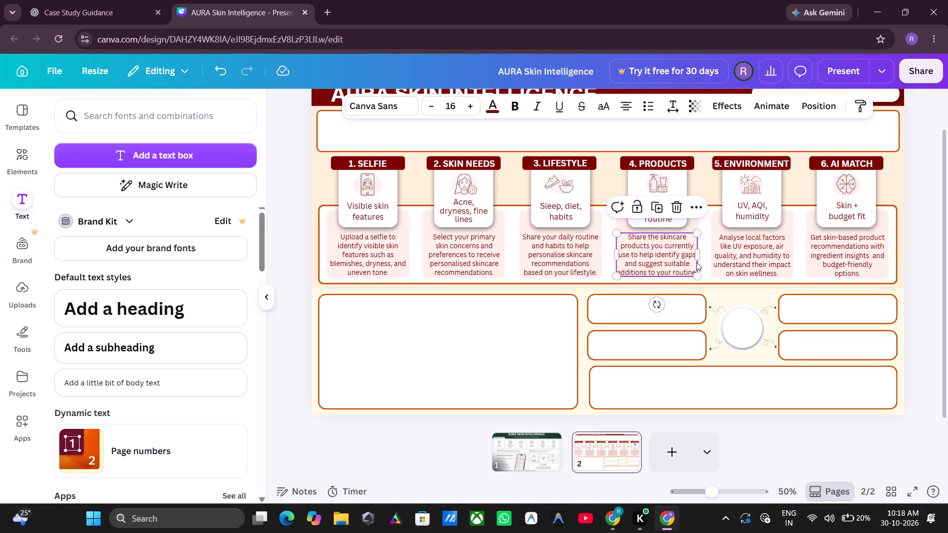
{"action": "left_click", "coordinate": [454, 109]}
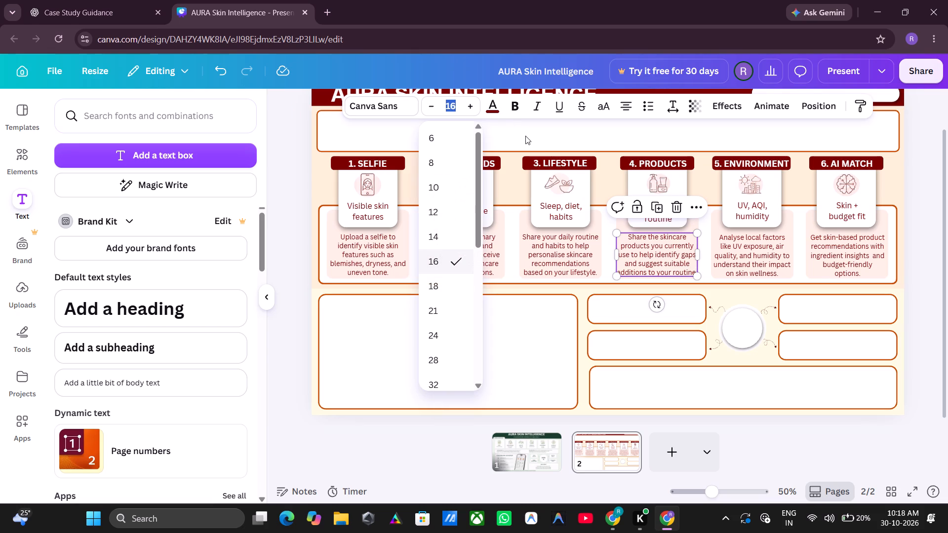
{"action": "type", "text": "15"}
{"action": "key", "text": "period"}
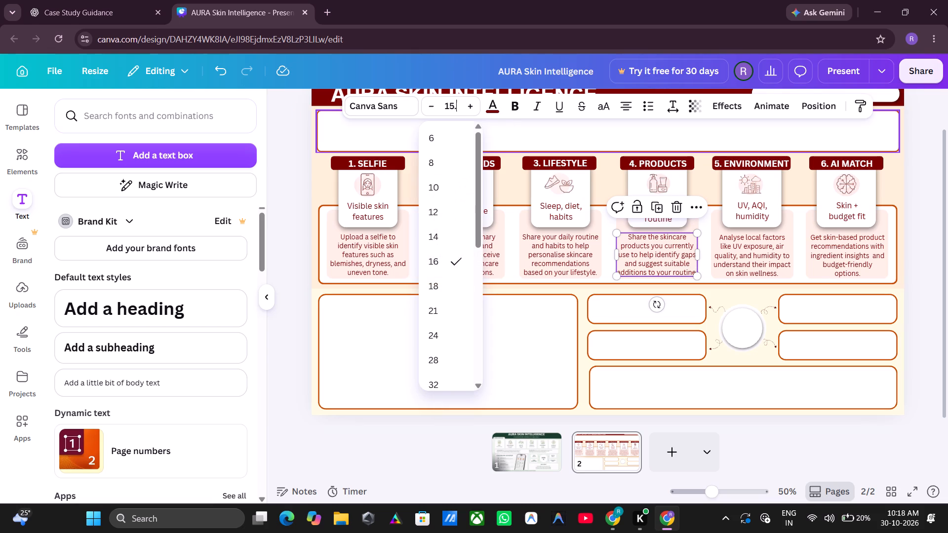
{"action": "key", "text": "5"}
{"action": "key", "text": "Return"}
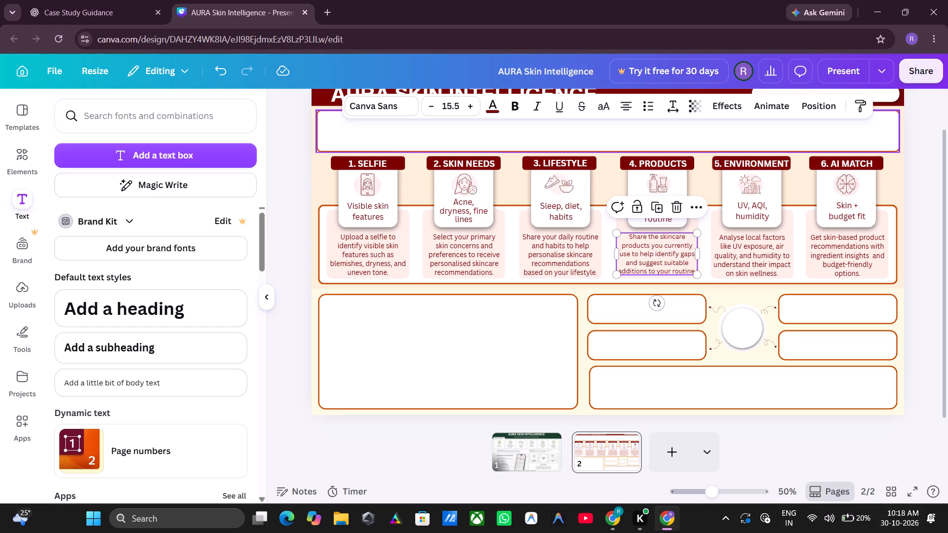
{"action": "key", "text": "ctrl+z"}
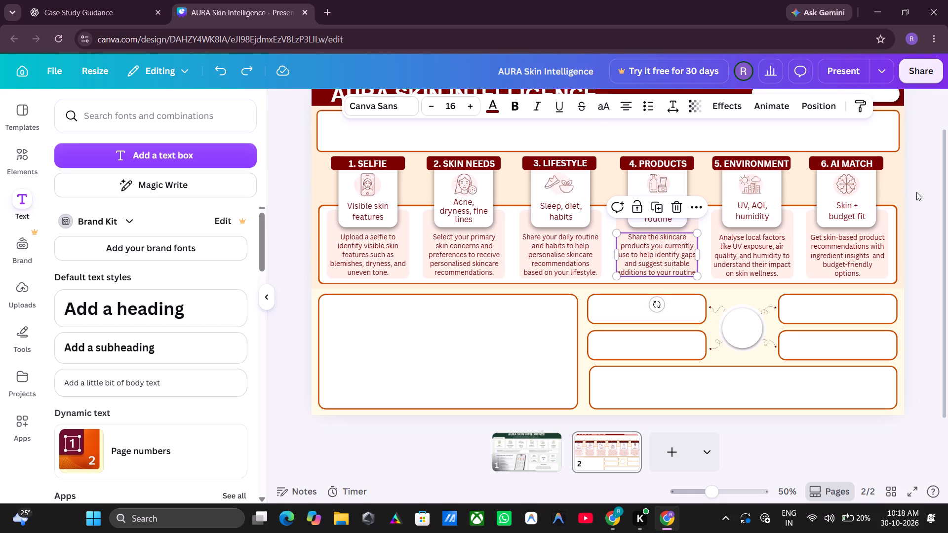
Fine-tune the 4. PRODUCTS description's text box from its right edge to a width of about 261.
{"action": "left_click", "coordinate": [930, 208]}
{"action": "left_click", "coordinate": [678, 255]}
{"action": "left_click", "coordinate": [697, 257]}
{"action": "left_click", "coordinate": [700, 256]}
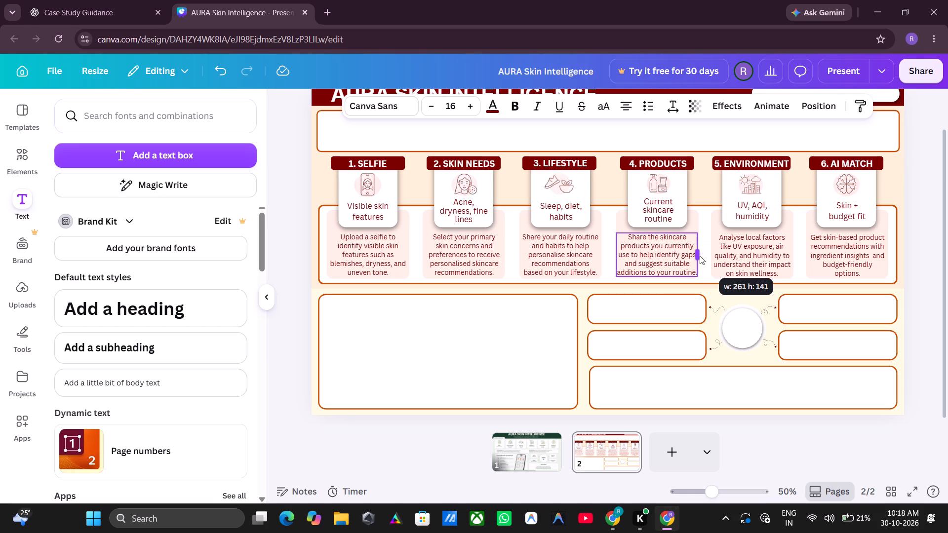
{"action": "left_click", "coordinate": [917, 255]}
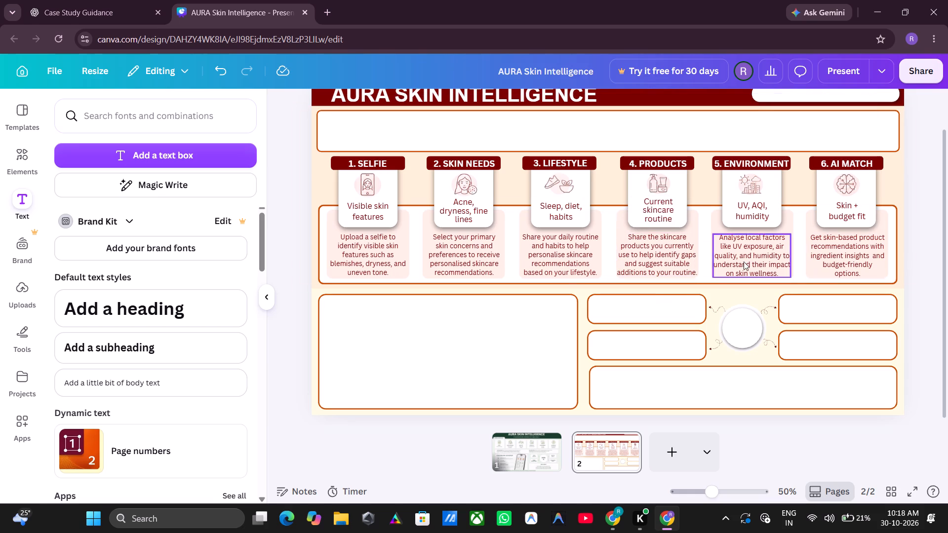
Nudge the 4. PRODUCTS description slightly right to centre it within its card.
{"action": "left_click", "coordinate": [672, 259]}
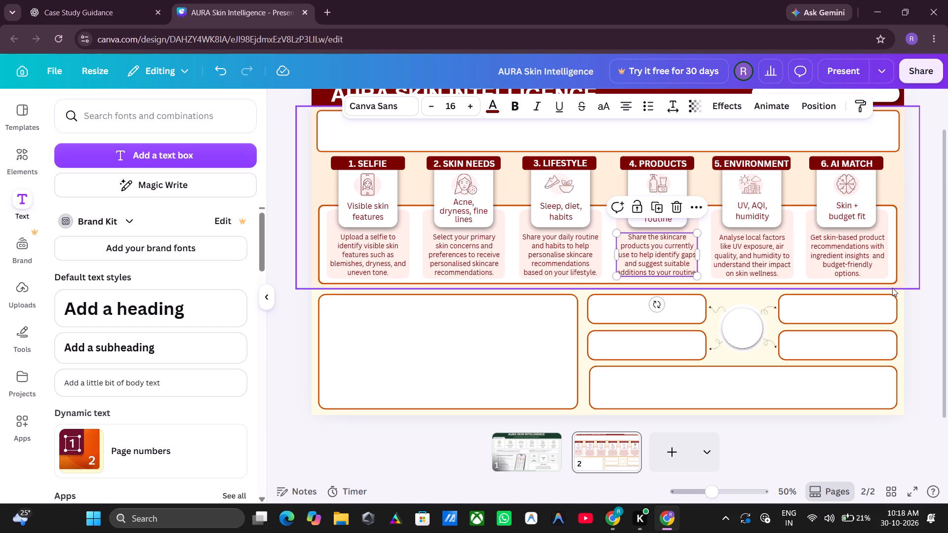
{"action": "key", "text": "Right"}
{"action": "key", "text": "Right"}
{"action": "key", "text": "Right"}
{"action": "key", "text": "Right"}
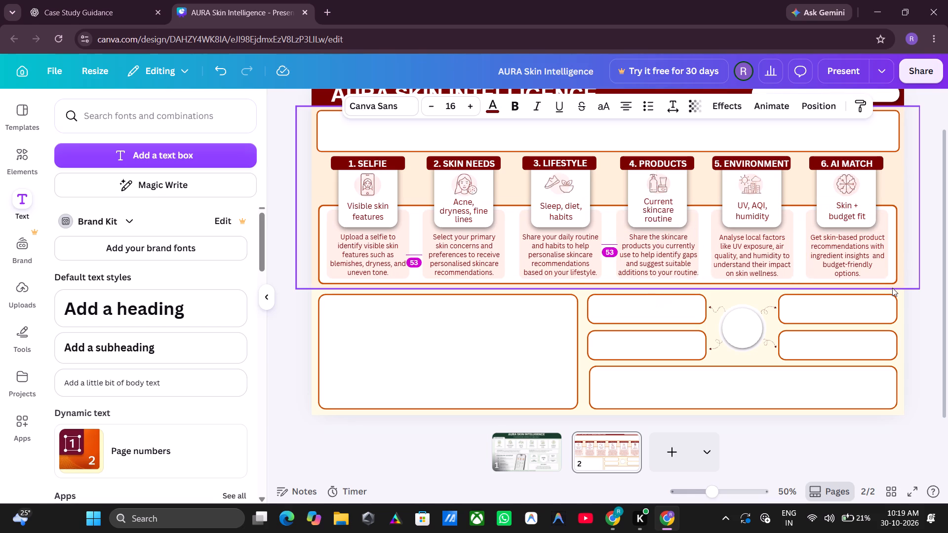
{"action": "key", "text": "Left"}
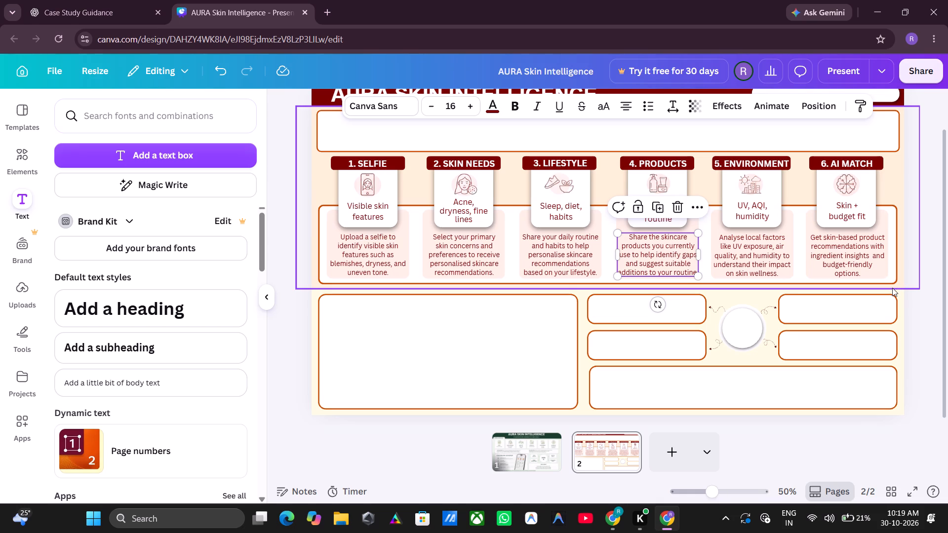
{"action": "left_click", "coordinate": [935, 304]}
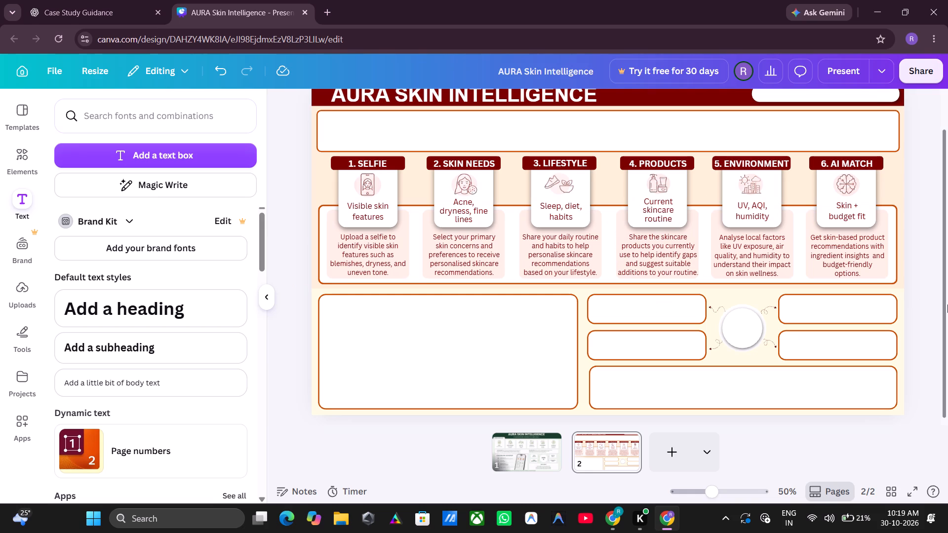
Extend the pink background shape of the 4. PRODUCTS card slightly outward at its left edge, behind the description.
{"action": "left_click", "coordinate": [621, 228]}
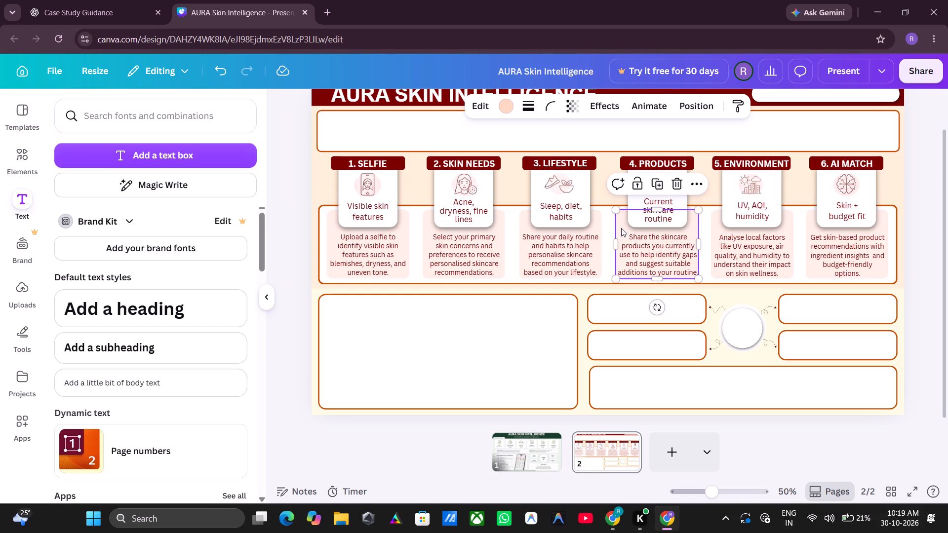
{"action": "left_click", "coordinate": [617, 245]}
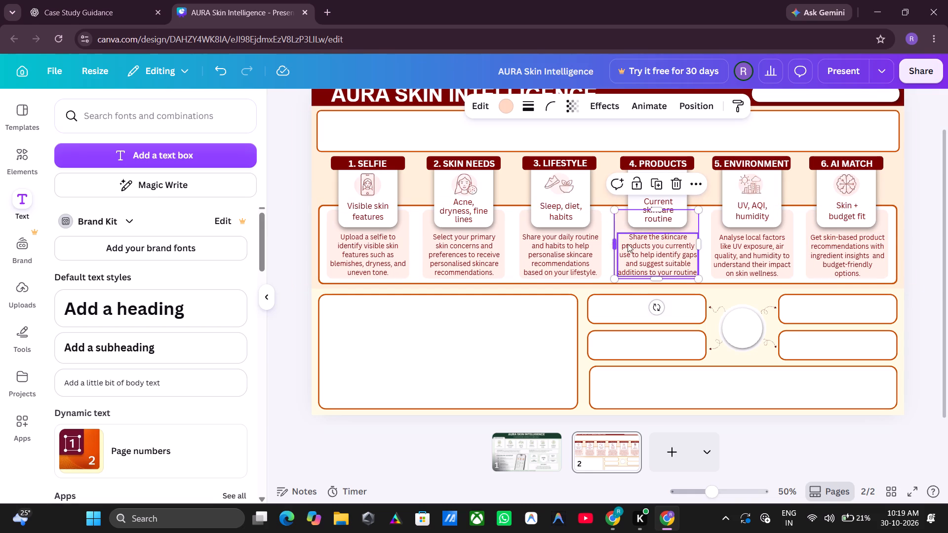
{"action": "left_click", "coordinate": [918, 228]}
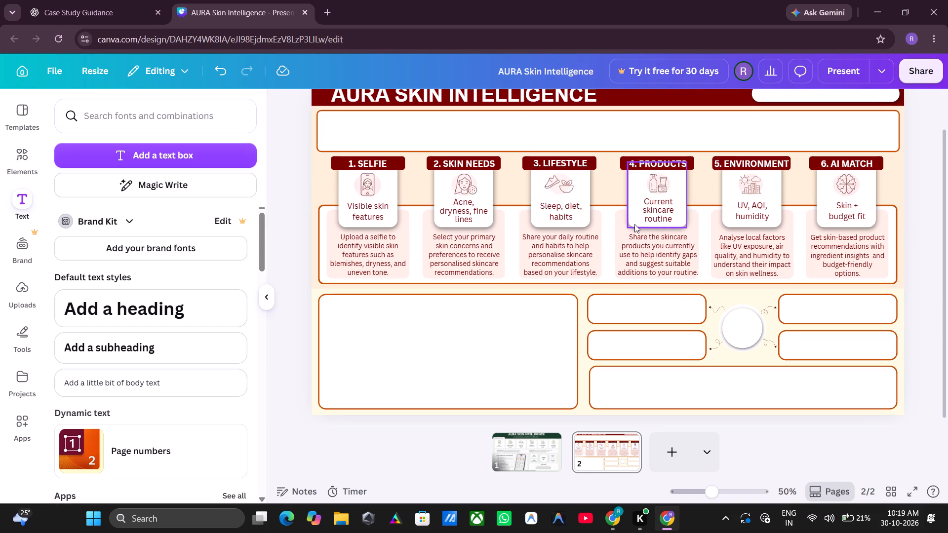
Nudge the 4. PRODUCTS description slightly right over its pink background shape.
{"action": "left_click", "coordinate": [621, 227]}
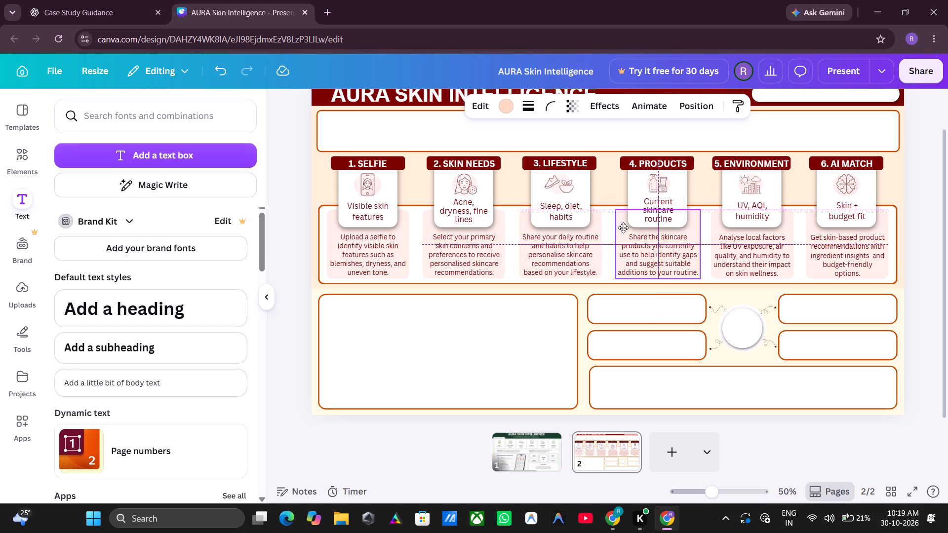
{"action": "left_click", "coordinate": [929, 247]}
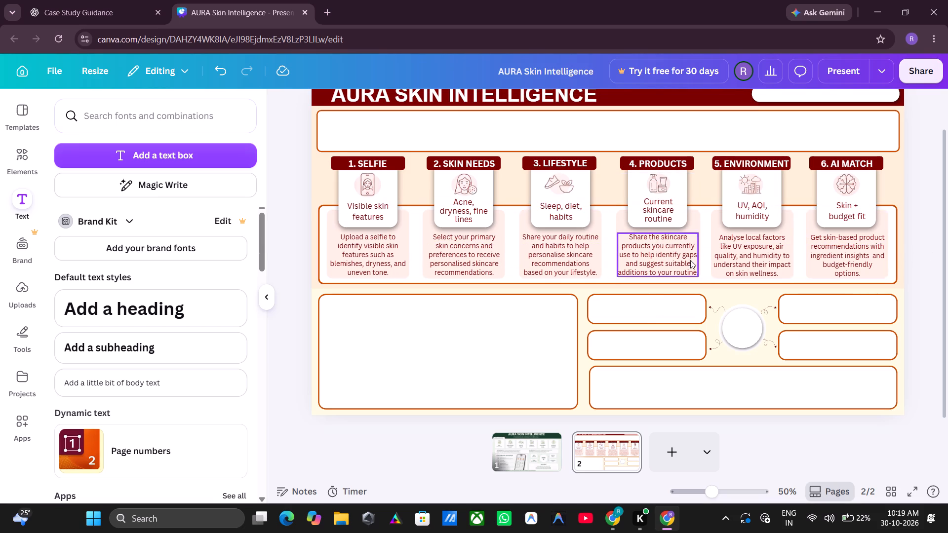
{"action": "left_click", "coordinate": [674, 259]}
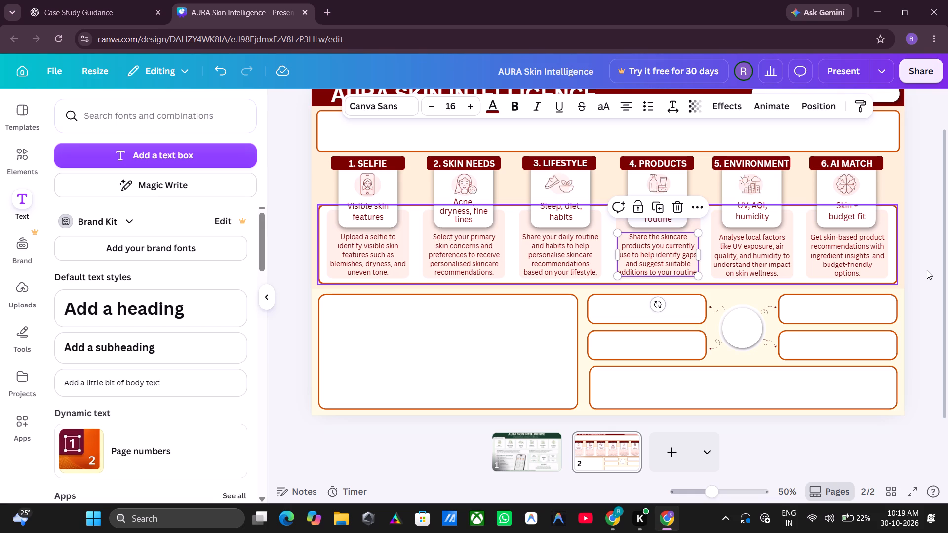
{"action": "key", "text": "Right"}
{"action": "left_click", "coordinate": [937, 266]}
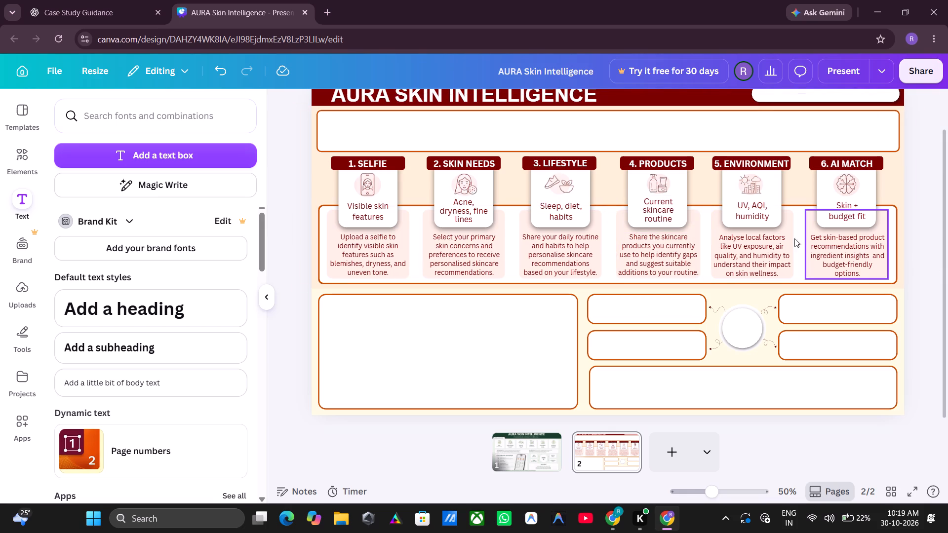
Nudge the pink background shape of the 4. PRODUCTS card slightly left to even its spacing with the neighbouring cards.
{"action": "left_click", "coordinate": [624, 226]}
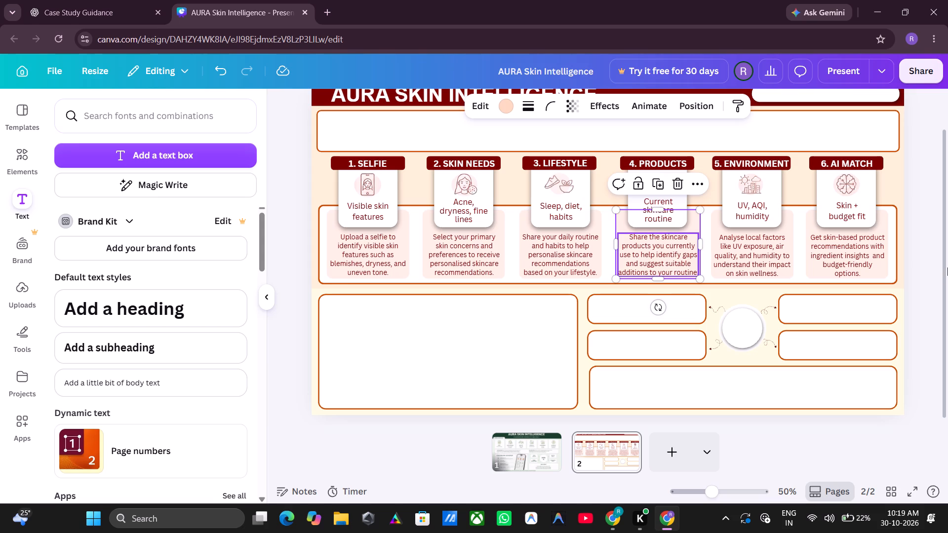
{"action": "key", "text": "Left"}
{"action": "key", "text": "Left"}
{"action": "key", "text": "Left"}
{"action": "key", "text": "Left"}
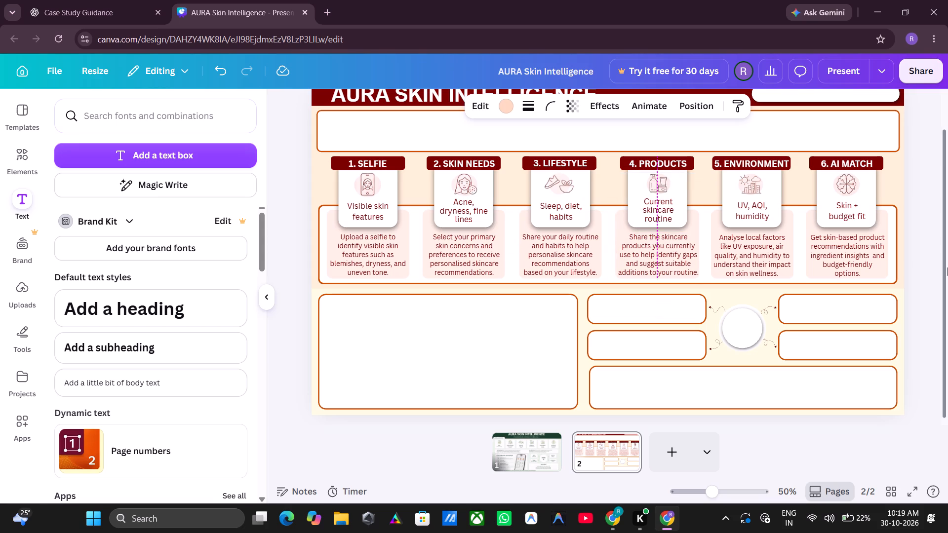
{"action": "key", "text": "Left"}
{"action": "key", "text": "0"}
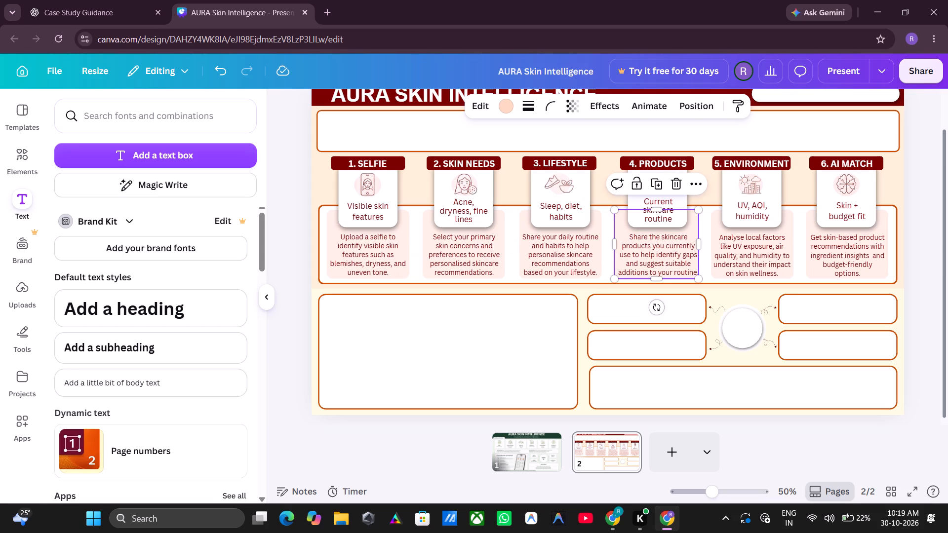
{"action": "left_click", "coordinate": [902, 166]}
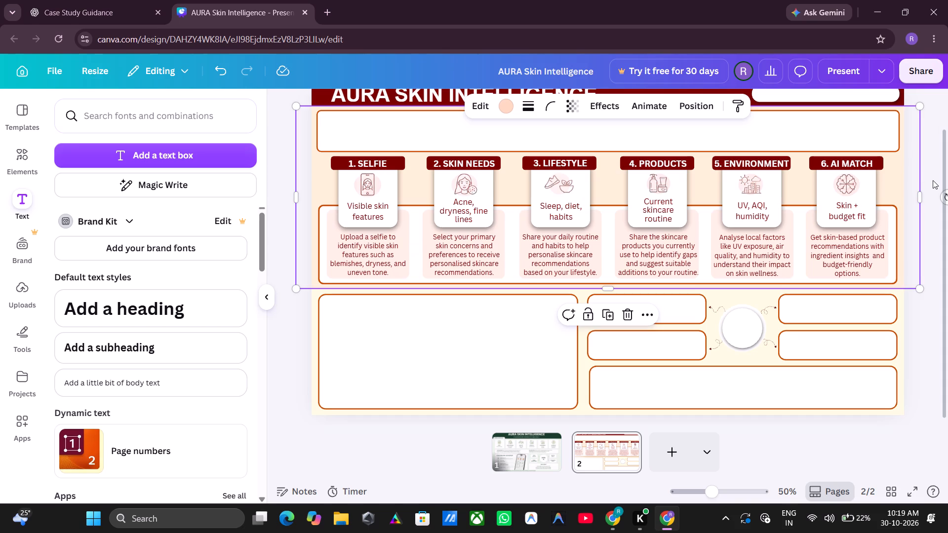
{"action": "left_click", "coordinate": [933, 180]}
{"action": "left_click", "coordinate": [617, 228]}
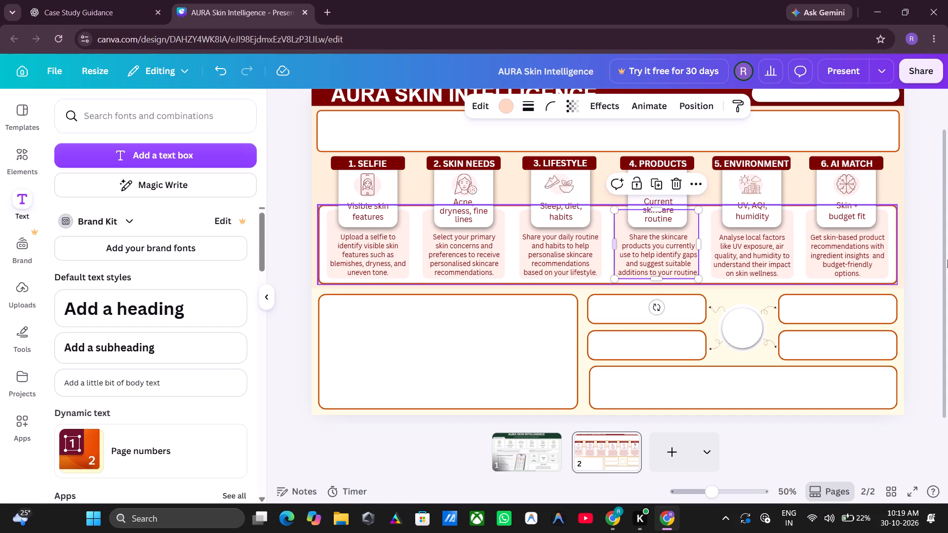
{"action": "key", "text": "Right"}
{"action": "key", "text": "Left"}
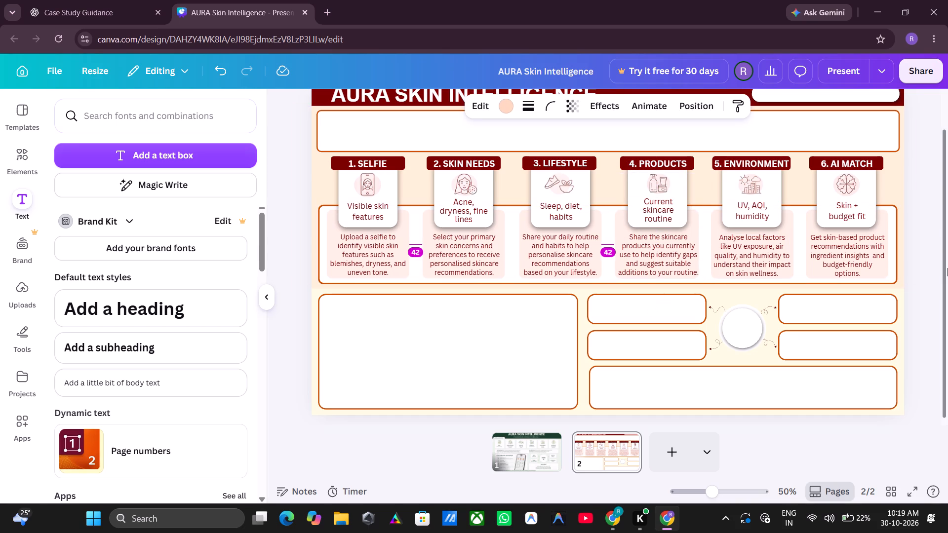
{"action": "key", "text": "Left"}
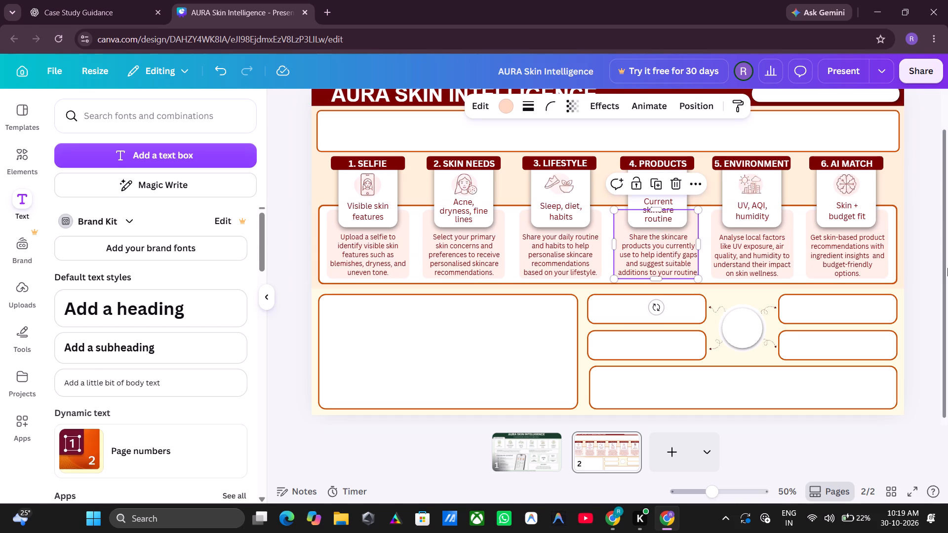
{"action": "left_click", "coordinate": [920, 238]}
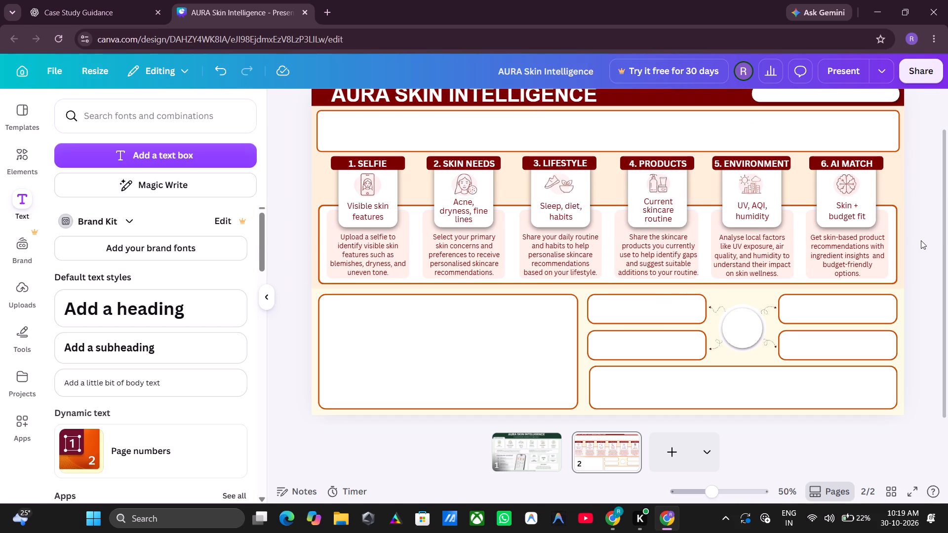
Nudge the 4. PRODUCTS description slightly left to centre it on its pink background shape.
{"action": "left_click", "coordinate": [643, 236]}
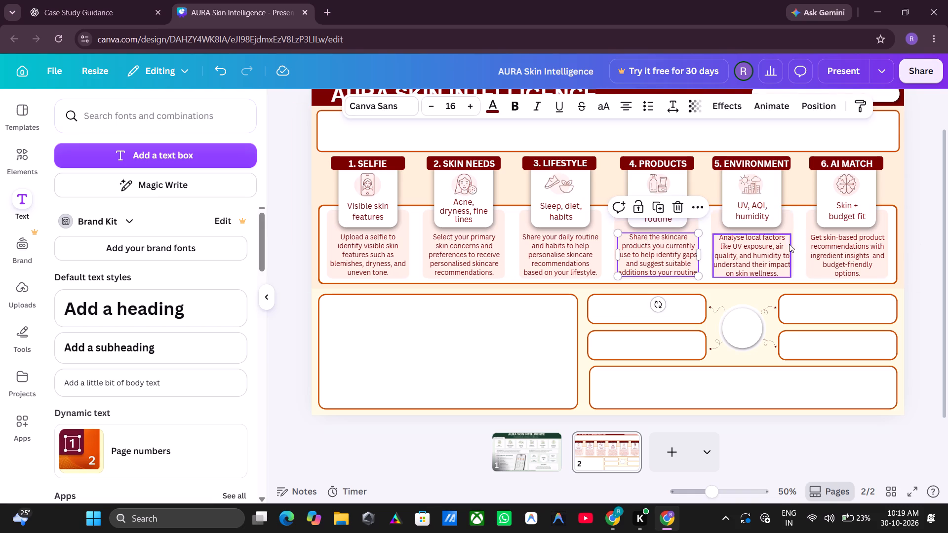
{"action": "key", "text": "Left"}
{"action": "key", "text": "Left"}
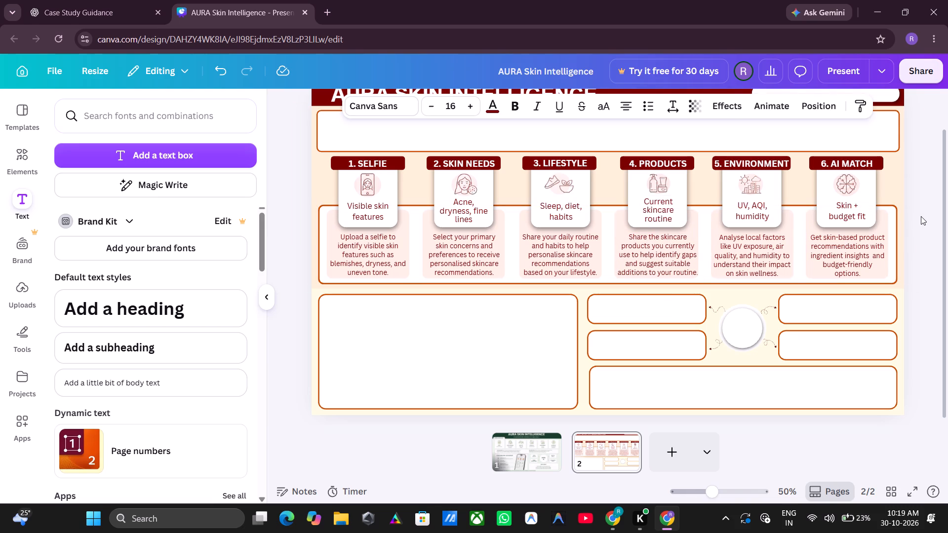
{"action": "key", "text": "Left"}
{"action": "key", "text": "Left"}
{"action": "key", "text": "Left"}
{"action": "key", "text": "Left"}
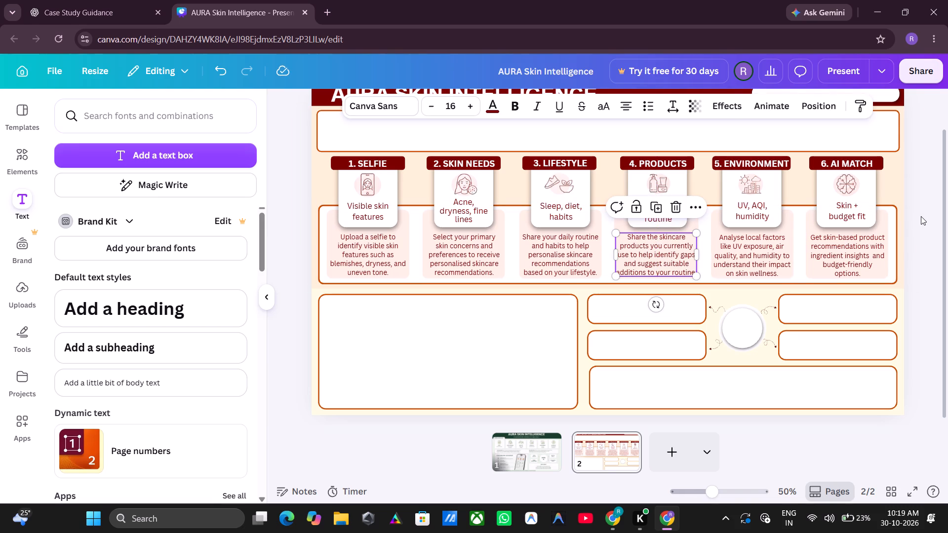
{"action": "key", "text": "Right"}
{"action": "key", "text": "Left"}
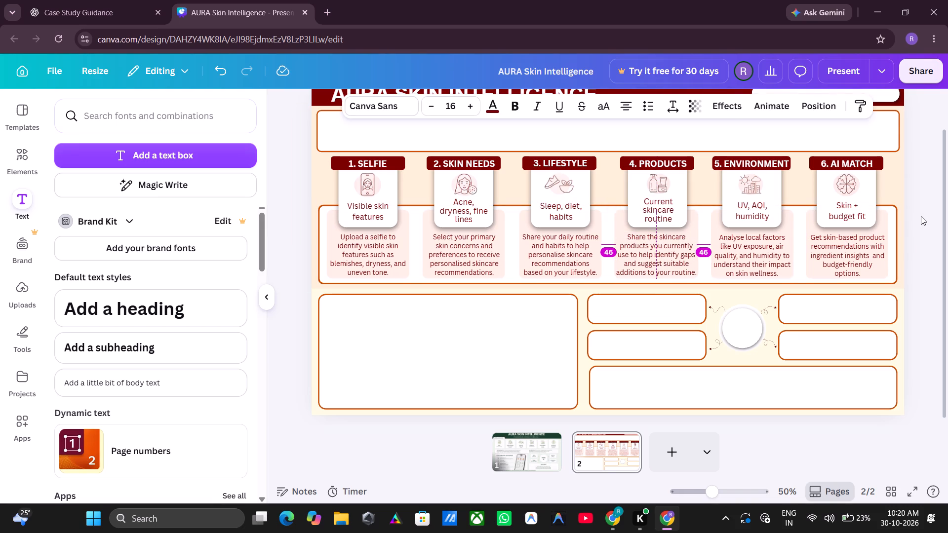
{"action": "left_click", "coordinate": [921, 216]}
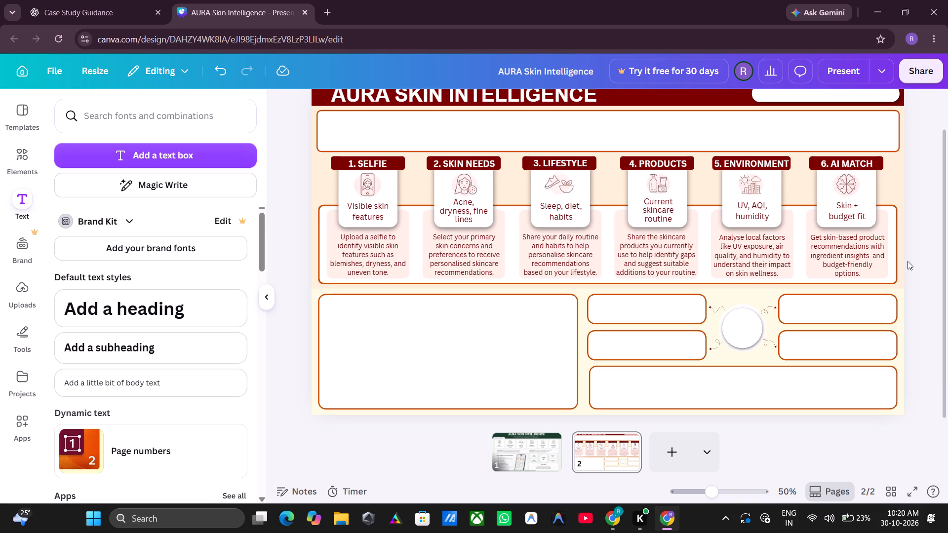
{"action": "scroll", "coordinate": [908, 261], "scroll_direction": "up", "scroll_amount": 3}
{"action": "left_click", "coordinate": [929, 199]}
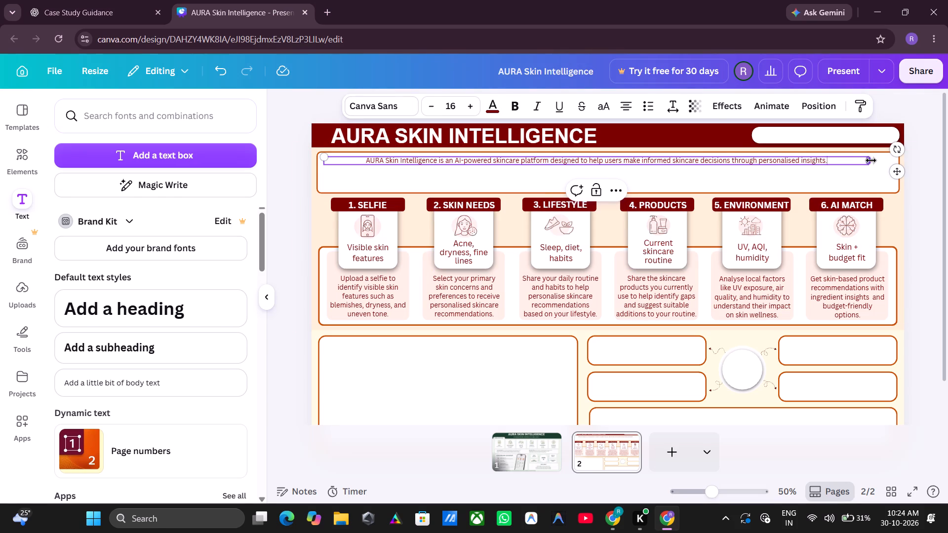
Narrow the project description's text box from its right edge to fit the single line of text.
{"action": "left_click_drag", "start_coordinate": [871, 160], "coordinate": [789, 159]}
{"action": "left_click", "coordinate": [930, 183]}
Nudge the project description line up and left into the top-left corner of the white box beneath the title.
{"action": "left_click", "coordinate": [732, 161]}
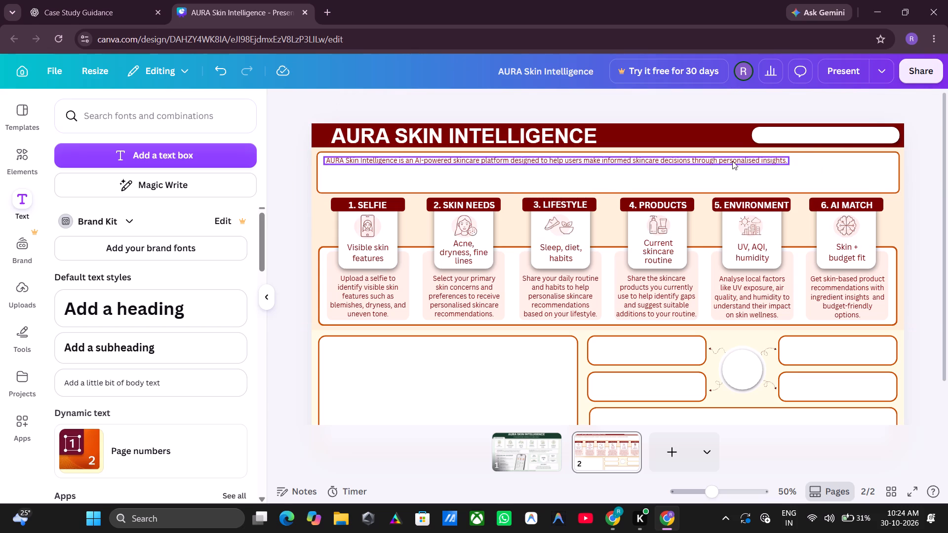
{"action": "key", "text": "Up"}
{"action": "key", "text": "Up"}
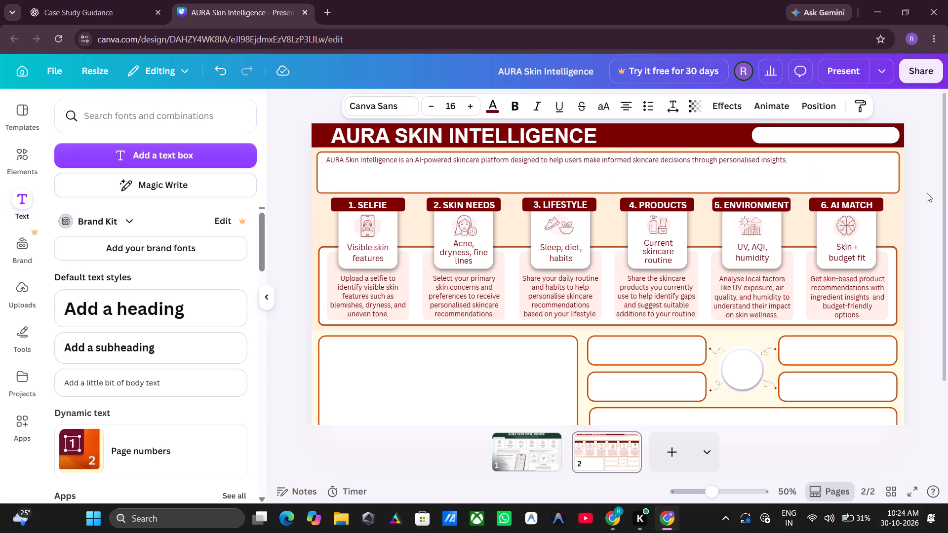
{"action": "key", "text": "Up"}
{"action": "key", "text": "Up"}
{"action": "key", "text": "Up"}
{"action": "key", "text": "Up"}
{"action": "key", "text": "Down"}
{"action": "key", "text": "Up"}
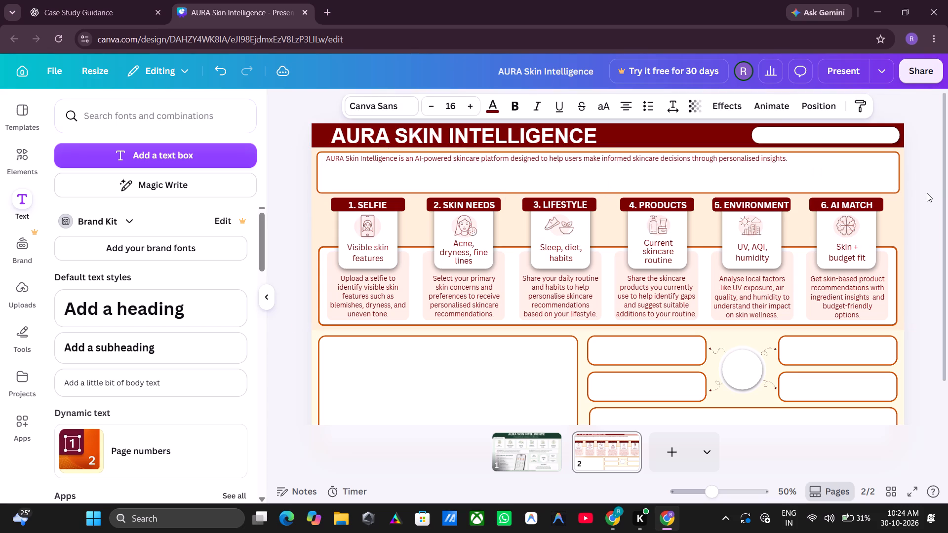
{"action": "key", "text": "Left"}
{"action": "key", "text": "Left"}
{"action": "key", "text": "Left"}
{"action": "key", "text": "Left"}
{"action": "key", "text": "Left"}
{"action": "key", "text": "Left"}
{"action": "key", "text": "Left"}
{"action": "key", "text": "Left"}
{"action": "key", "text": "Left"}
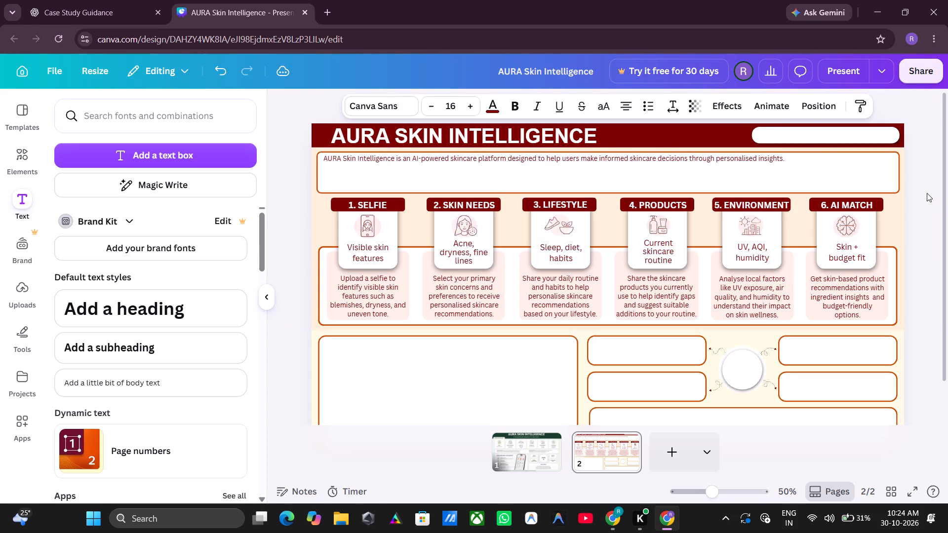
{"action": "key", "text": "Left"}
{"action": "key", "text": "Left"}
{"action": "key", "text": "Left"}
{"action": "key", "text": "Left"}
{"action": "key", "text": "Left"}
{"action": "key", "text": "Left"}
{"action": "key", "text": "Left"}
{"action": "key", "text": "Left"}
{"action": "key", "text": "Up"}
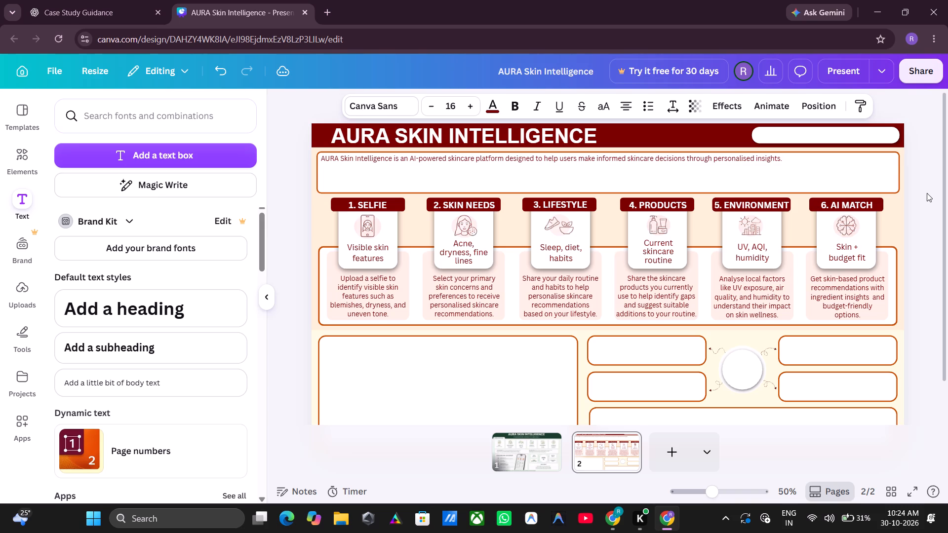
{"action": "key", "text": "Up"}
{"action": "key", "text": "Up"}
{"action": "key", "text": "Down"}
{"action": "key", "text": "Up"}
{"action": "key", "text": "Up"}
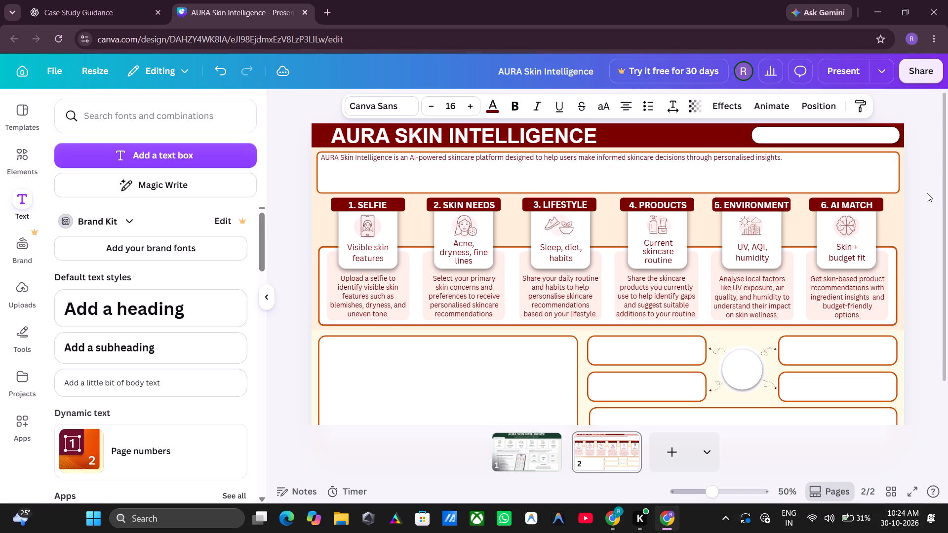
{"action": "left_click", "coordinate": [927, 193]}
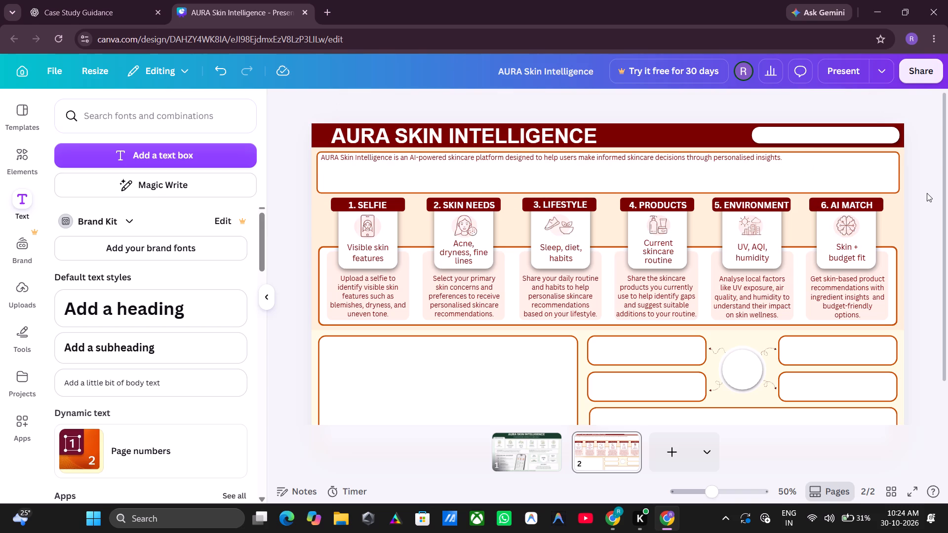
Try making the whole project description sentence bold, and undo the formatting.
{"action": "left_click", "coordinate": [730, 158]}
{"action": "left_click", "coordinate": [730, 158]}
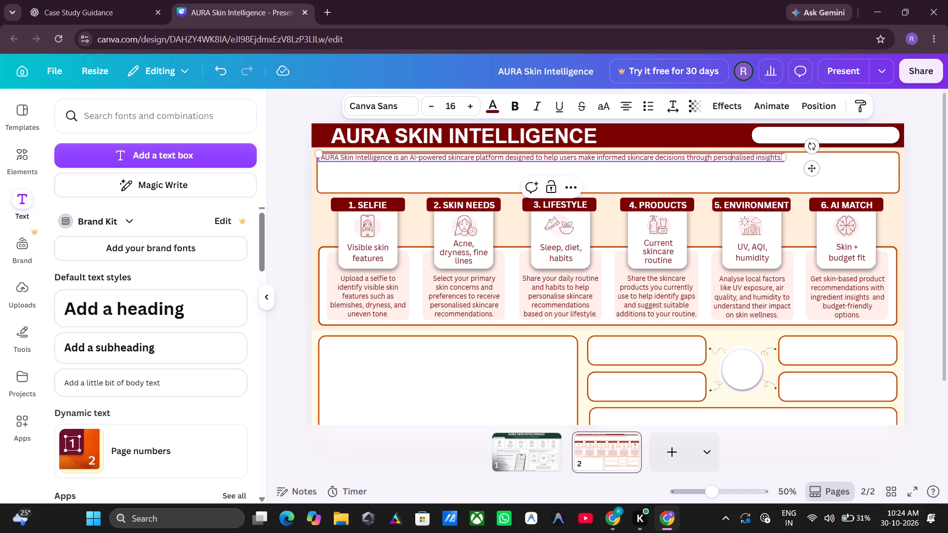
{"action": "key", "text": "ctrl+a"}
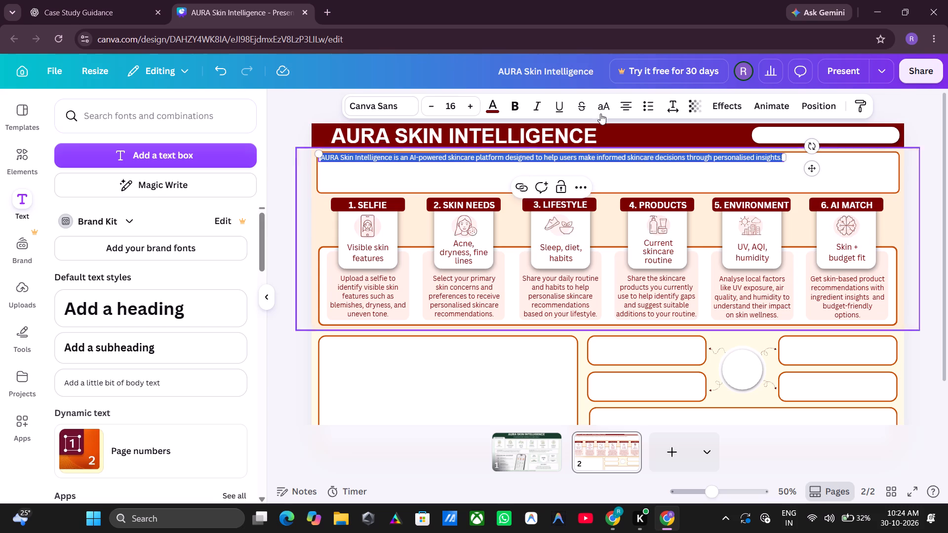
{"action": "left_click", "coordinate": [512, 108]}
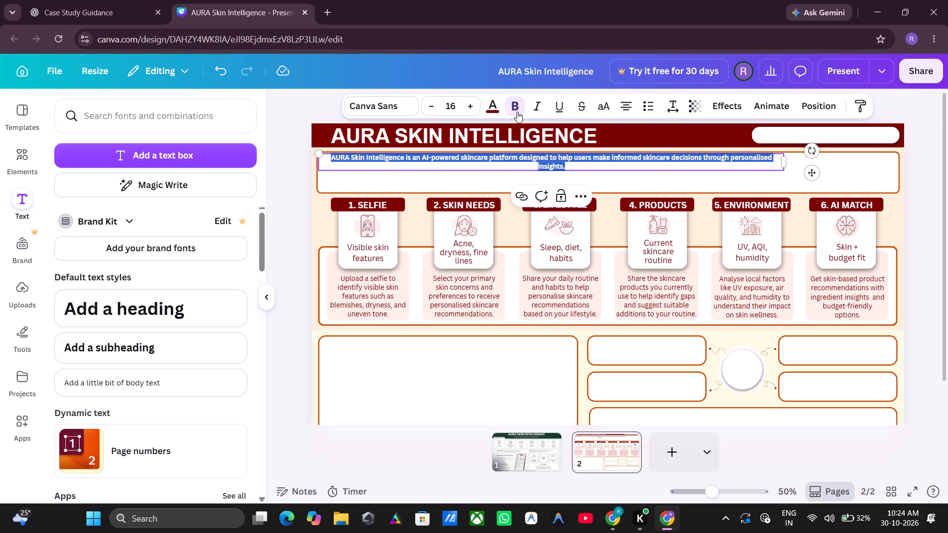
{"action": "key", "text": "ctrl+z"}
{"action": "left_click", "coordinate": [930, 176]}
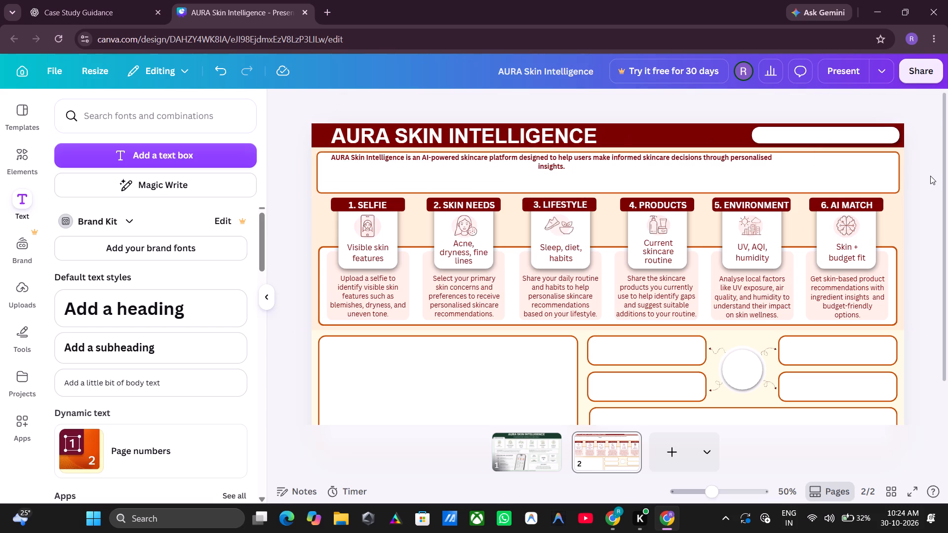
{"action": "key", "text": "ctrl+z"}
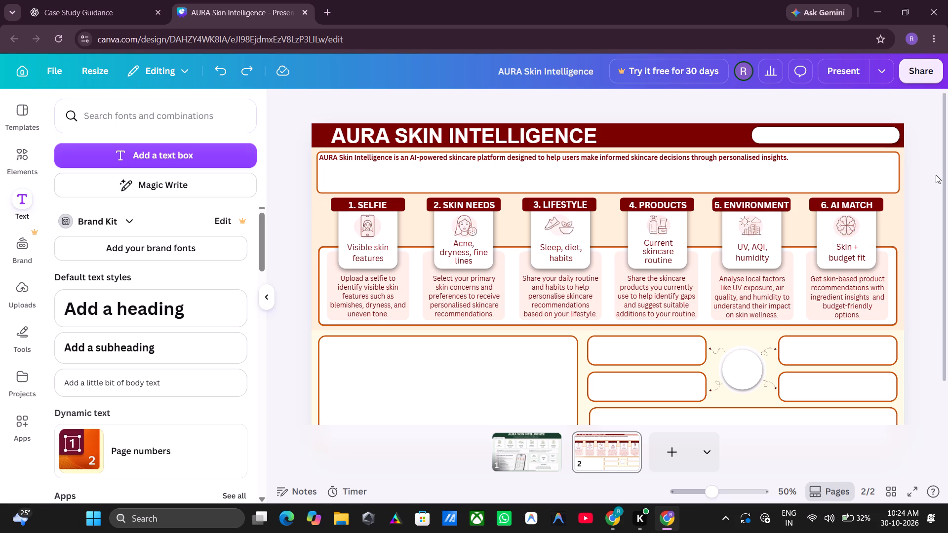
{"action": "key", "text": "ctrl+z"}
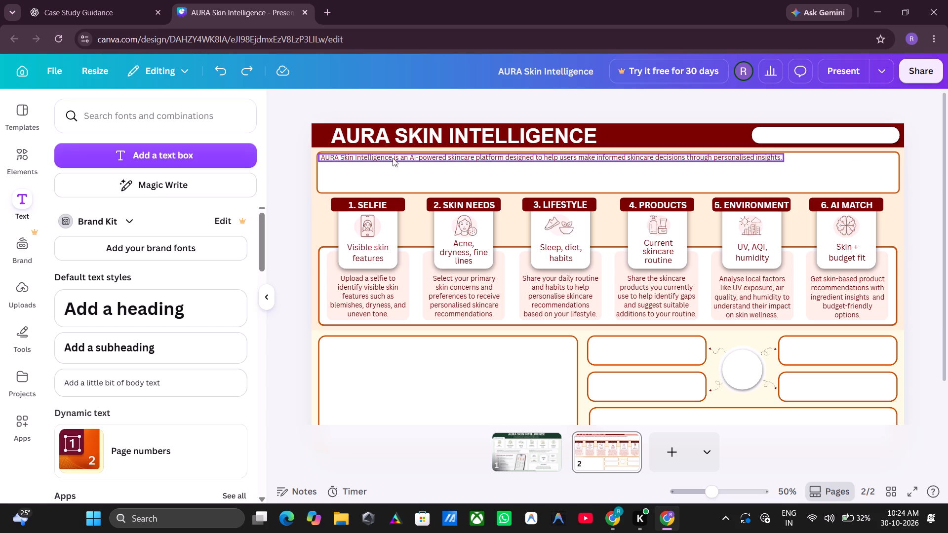
Make only the words "AURA Skin Intelligence" bold at the start of the description sentence beneath the title.
{"action": "left_click", "coordinate": [392, 155]}
{"action": "left_click", "coordinate": [392, 156]}
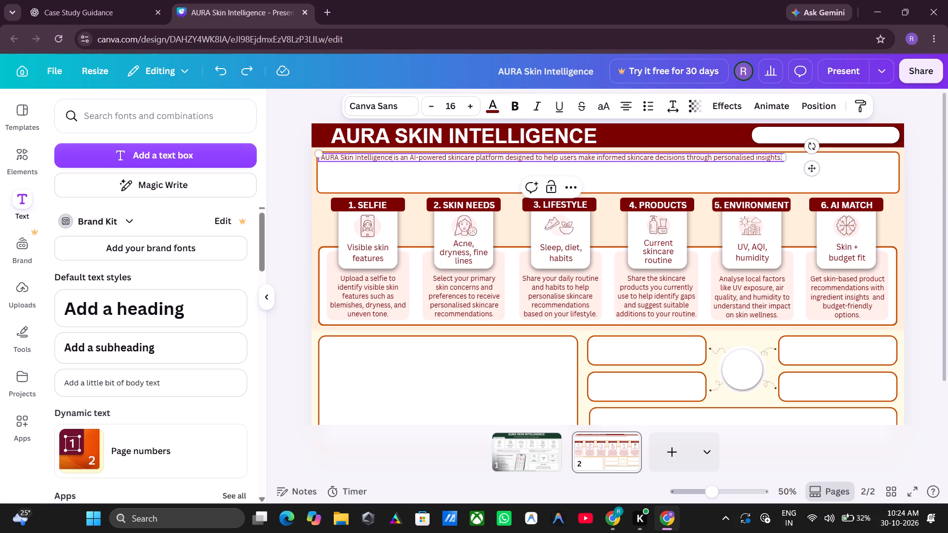
{"action": "left_click_drag", "start_coordinate": [392, 156], "coordinate": [322, 154]}
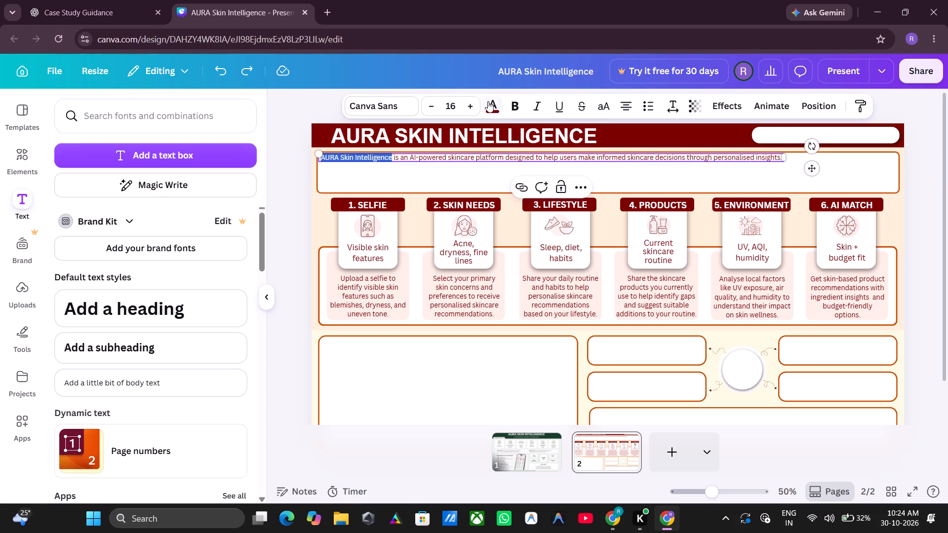
{"action": "left_click", "coordinate": [511, 107]}
{"action": "left_click", "coordinate": [923, 189]}
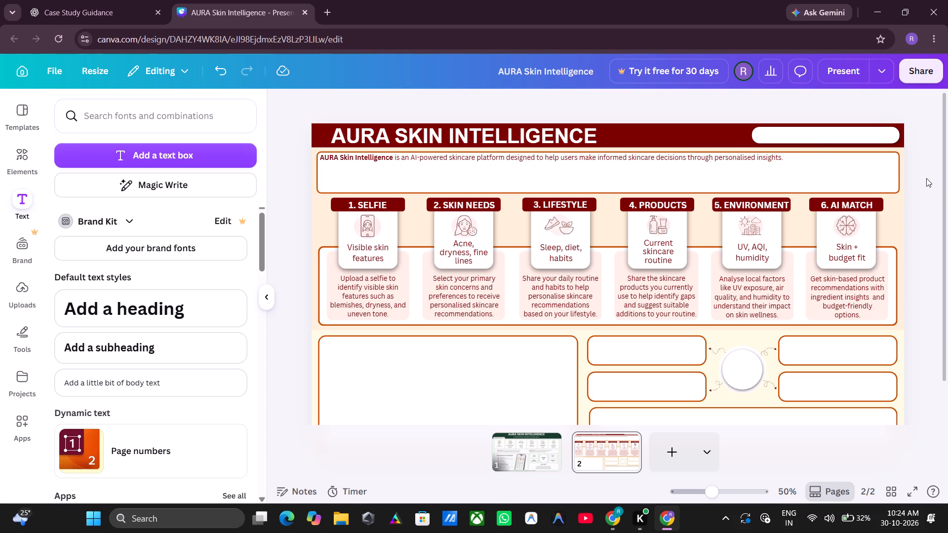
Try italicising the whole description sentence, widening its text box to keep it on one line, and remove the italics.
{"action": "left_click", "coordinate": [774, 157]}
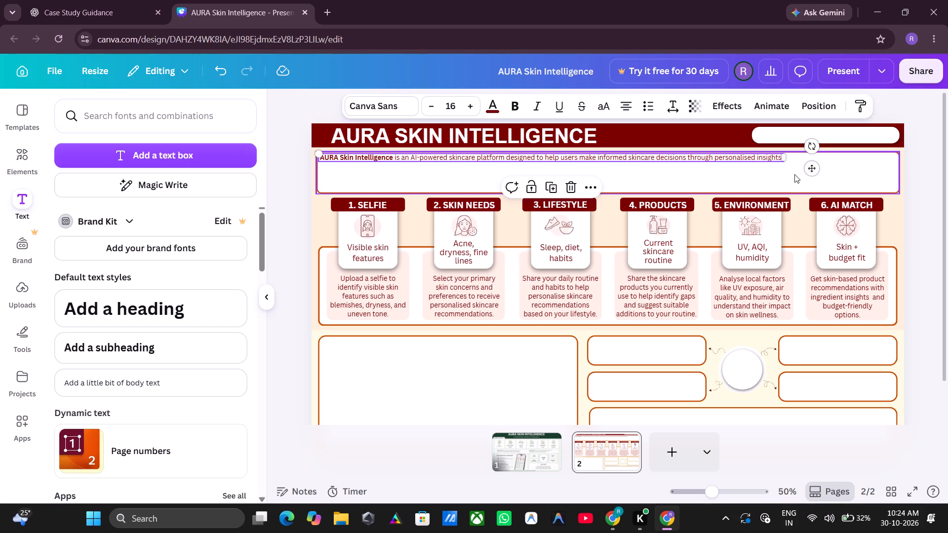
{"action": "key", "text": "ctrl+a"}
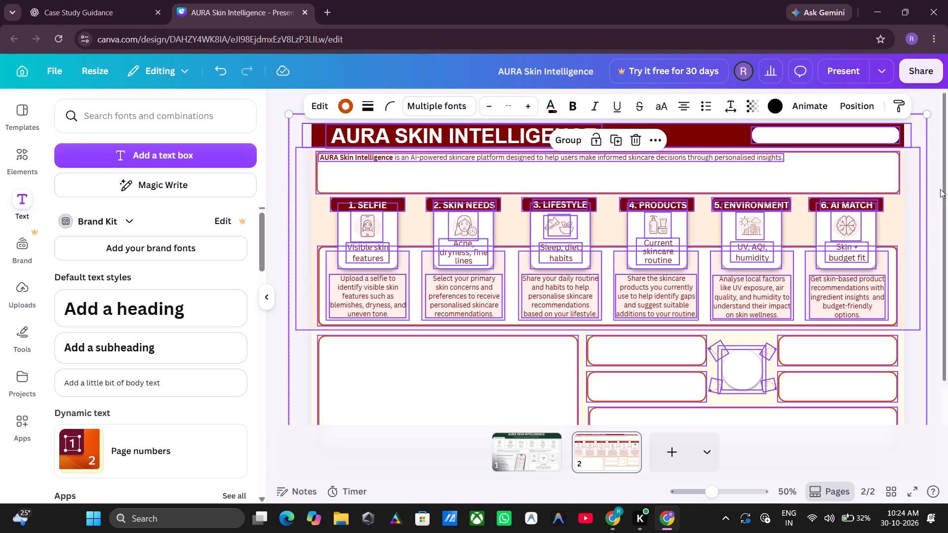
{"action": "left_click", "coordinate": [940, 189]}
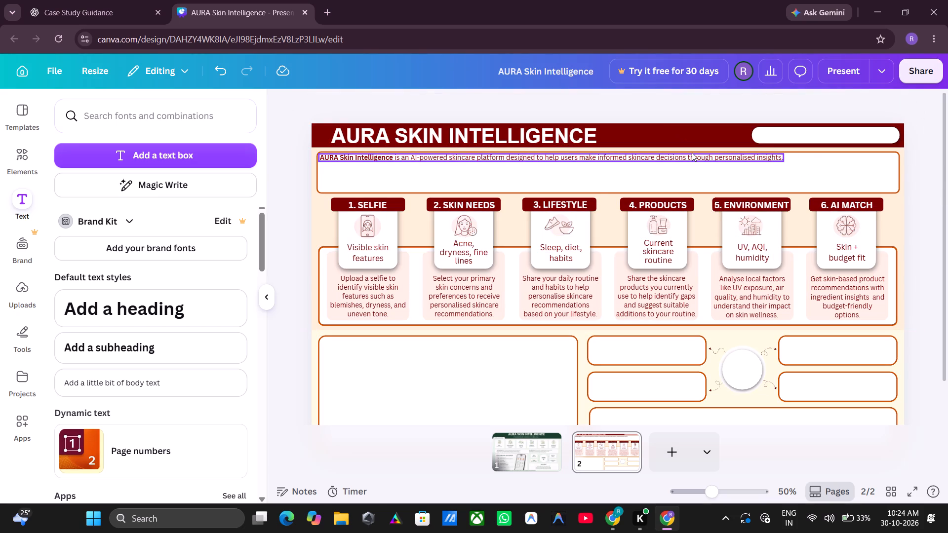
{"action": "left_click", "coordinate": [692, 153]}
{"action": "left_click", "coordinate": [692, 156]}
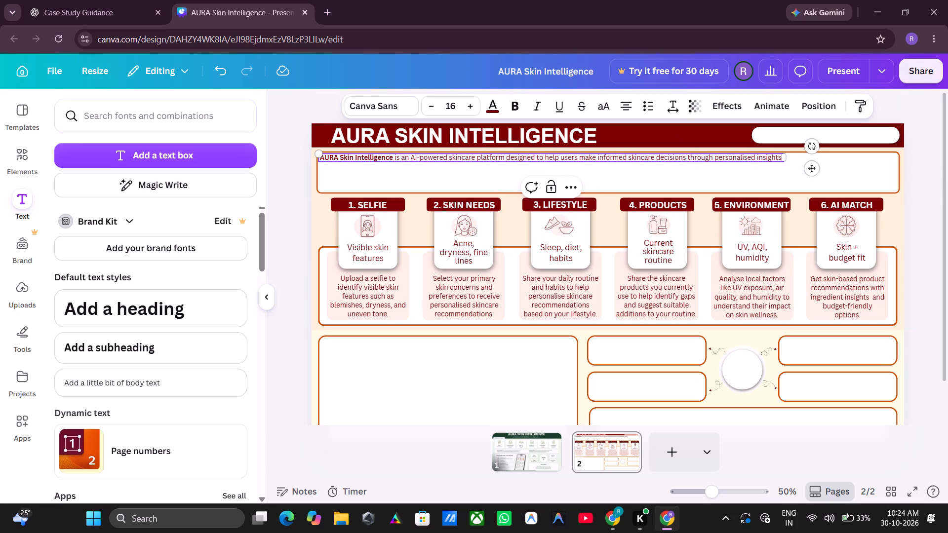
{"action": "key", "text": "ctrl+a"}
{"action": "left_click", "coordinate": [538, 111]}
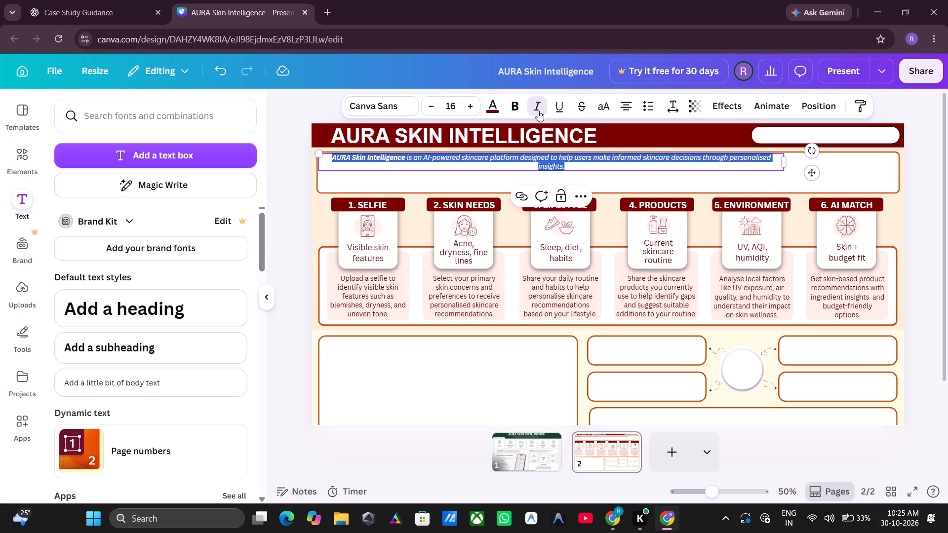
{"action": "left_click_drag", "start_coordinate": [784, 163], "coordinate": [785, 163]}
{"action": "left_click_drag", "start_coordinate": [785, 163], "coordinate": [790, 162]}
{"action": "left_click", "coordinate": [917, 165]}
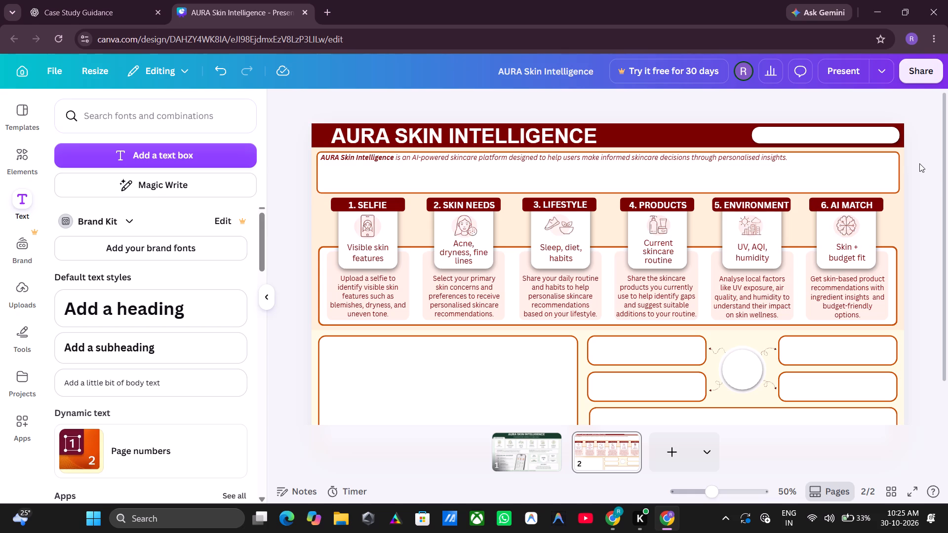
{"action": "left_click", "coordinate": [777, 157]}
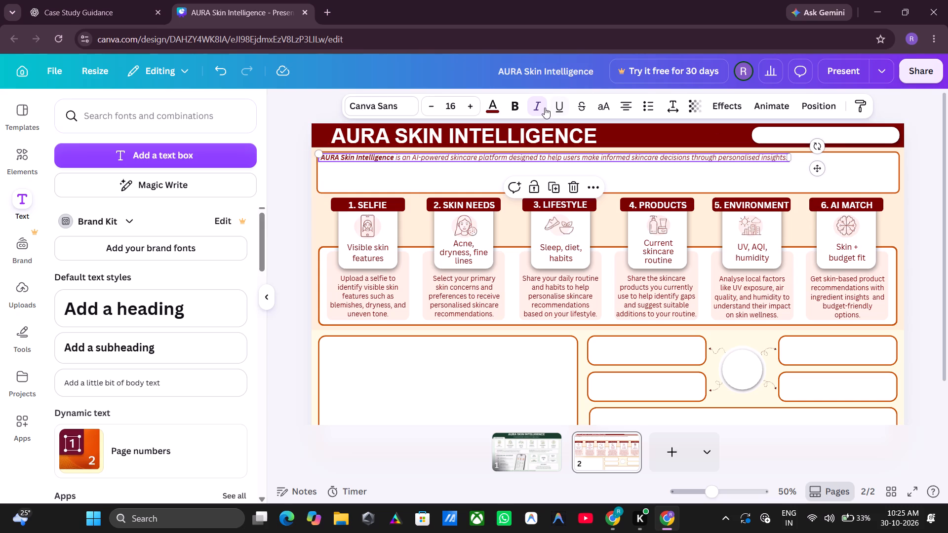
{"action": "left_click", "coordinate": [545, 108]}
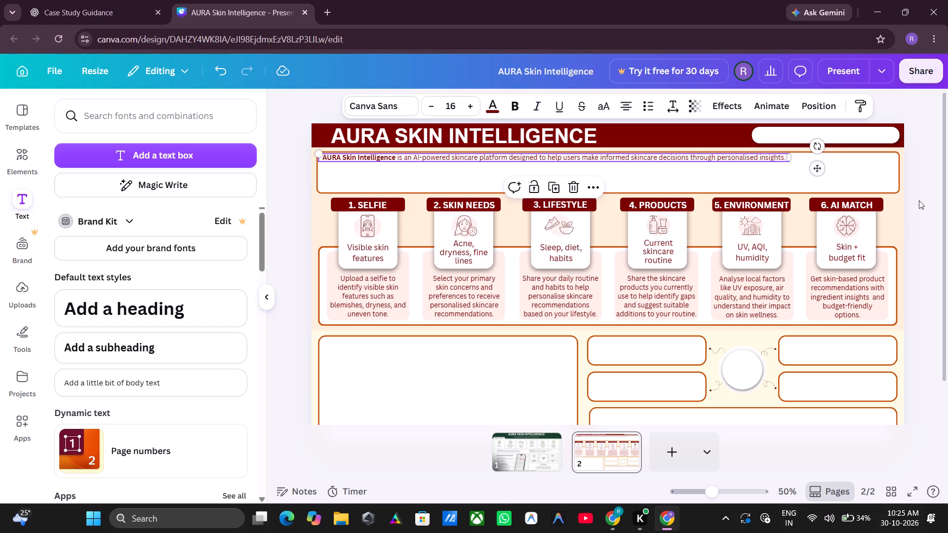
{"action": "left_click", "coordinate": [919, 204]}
Set the description sentence's font size to 17 and widen its text box so the sentence fits on one line.
{"action": "left_click", "coordinate": [739, 157]}
{"action": "left_click", "coordinate": [472, 107]}
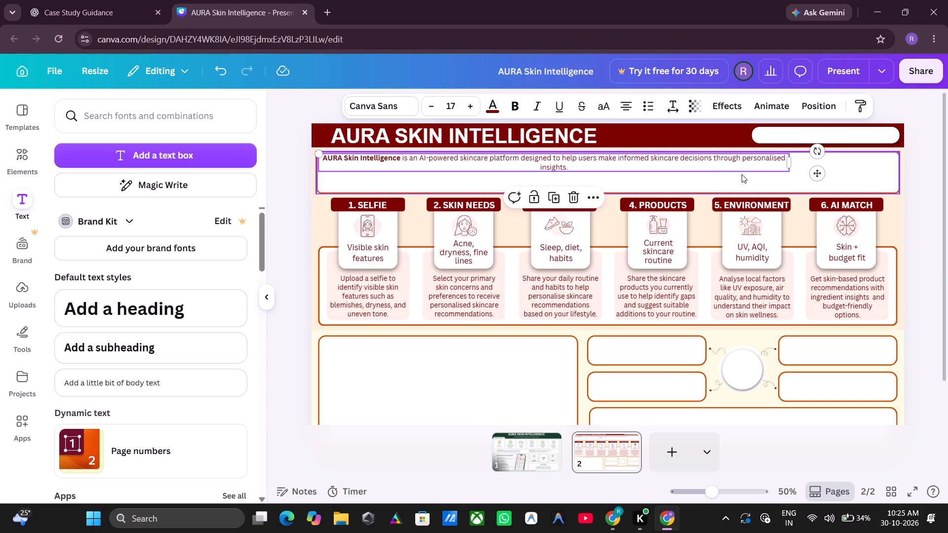
{"action": "left_click_drag", "start_coordinate": [792, 165], "coordinate": [802, 162]}
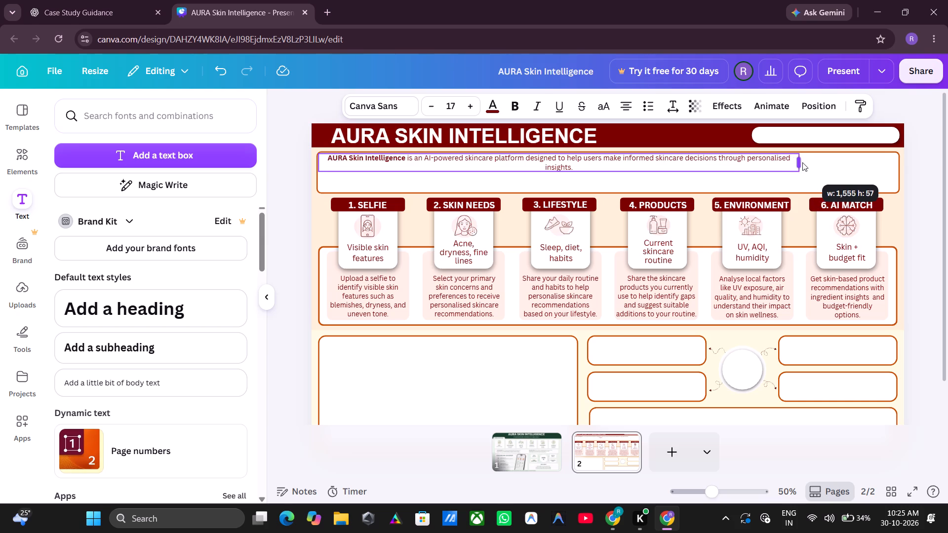
{"action": "left_click_drag", "start_coordinate": [802, 162], "coordinate": [814, 161]}
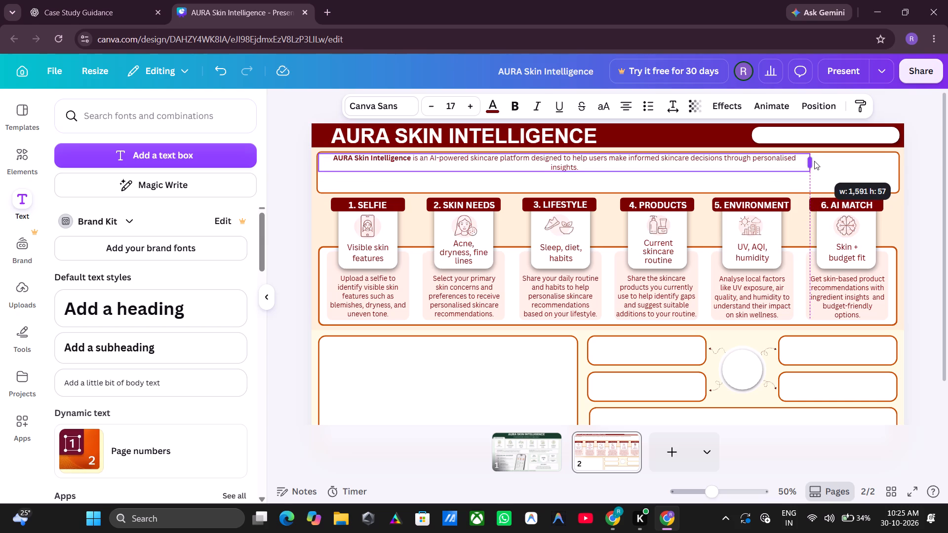
{"action": "left_click_drag", "start_coordinate": [814, 161], "coordinate": [816, 161]}
{"action": "left_click", "coordinate": [921, 180]}
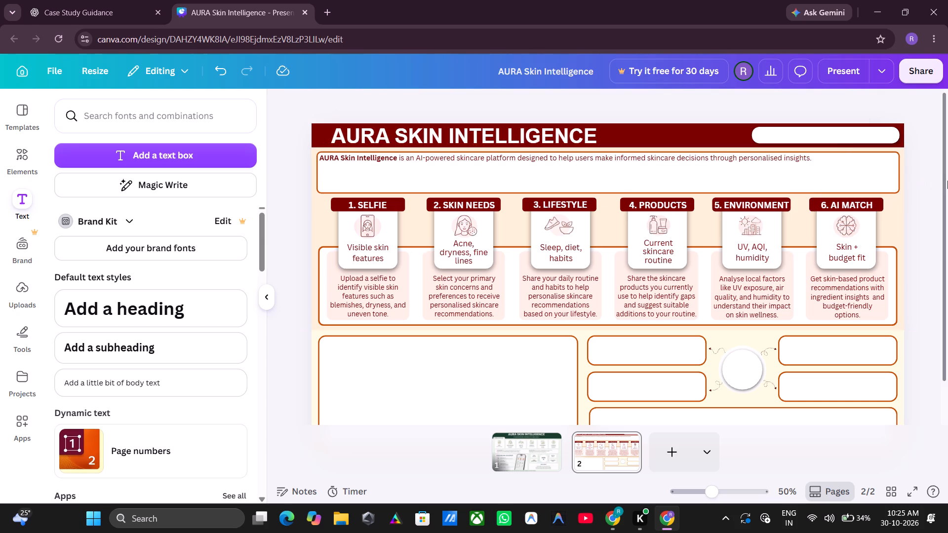
Nudge the description sentence slightly right, away from the left border of the white box beneath the title.
{"action": "left_click", "coordinate": [803, 160]}
{"action": "key", "text": "Right"}
{"action": "key", "text": "Right"}
{"action": "key", "text": "Right"}
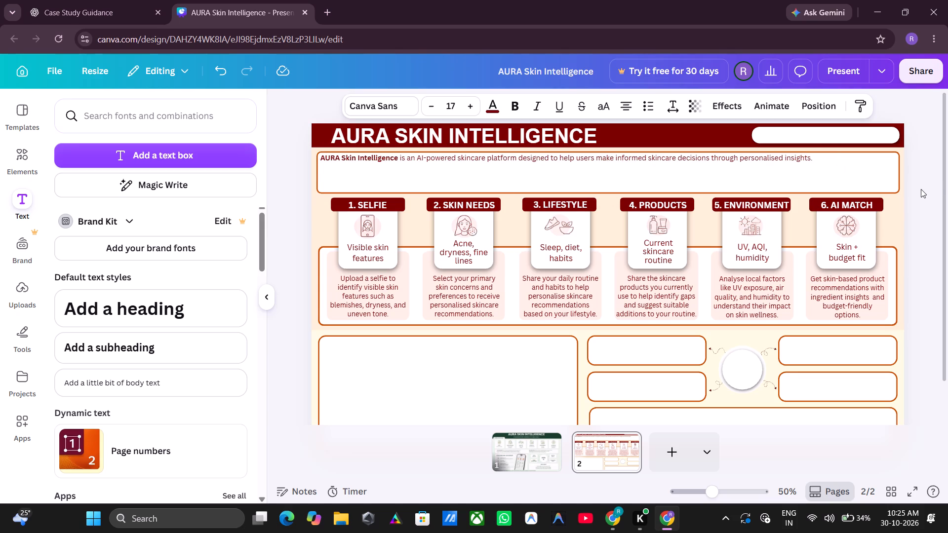
{"action": "key", "text": "Right"}
{"action": "key", "text": "Right"}
{"action": "key", "text": "Right"}
{"action": "key", "text": "Right"}
{"action": "key", "text": "Right"}
{"action": "key", "text": "Right"}
{"action": "key", "text": "Right"}
{"action": "key", "text": "Right"}
{"action": "key", "text": "Right"}
{"action": "key", "text": "Right"}
{"action": "key", "text": "Right"}
{"action": "key", "text": "Right"}
{"action": "key", "text": "Right"}
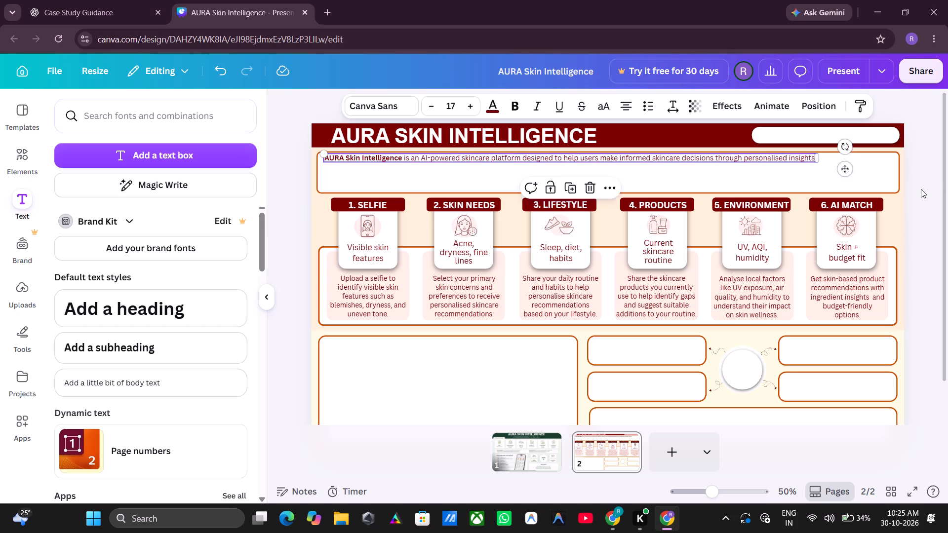
{"action": "key", "text": "Left"}
{"action": "key", "text": "Left"}
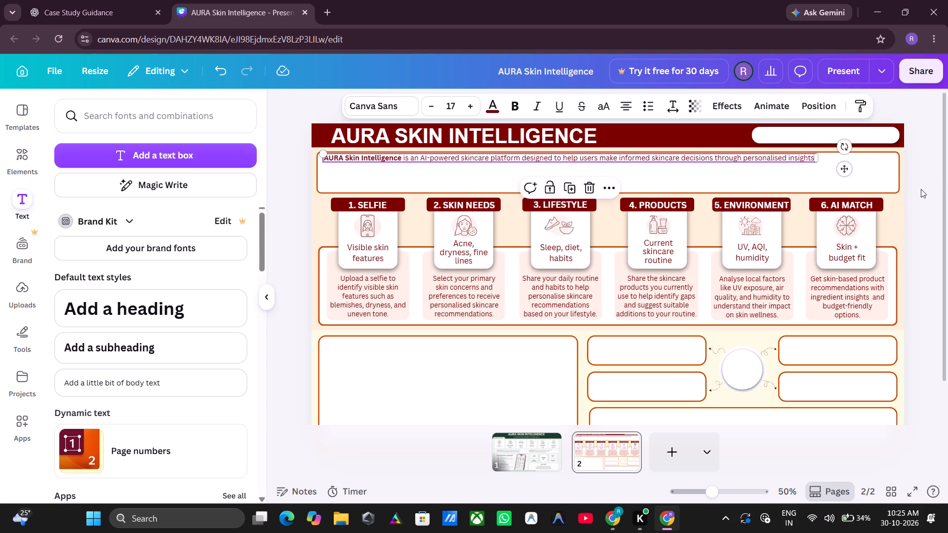
{"action": "left_click", "coordinate": [920, 190]}
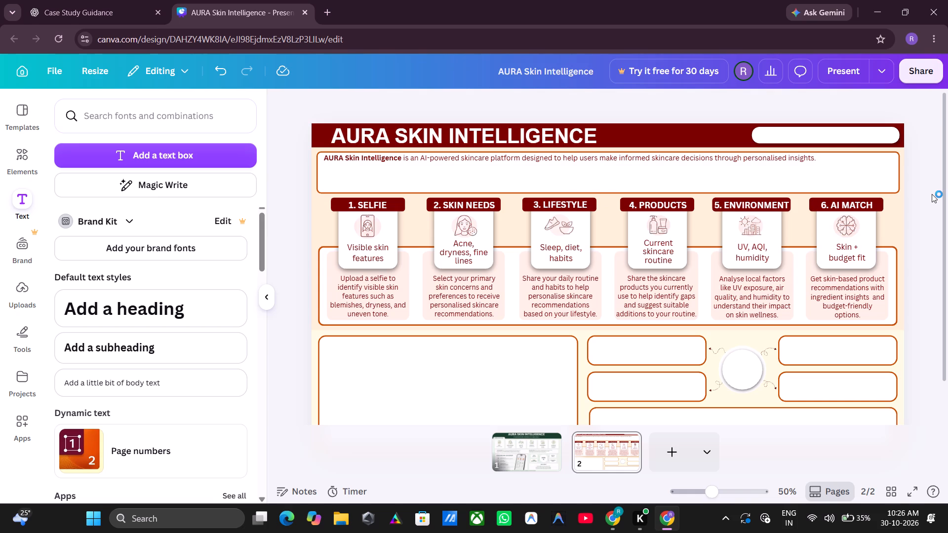
{"action": "left_click", "coordinate": [932, 194]}
{"action": "left_click", "coordinate": [91, 16]}
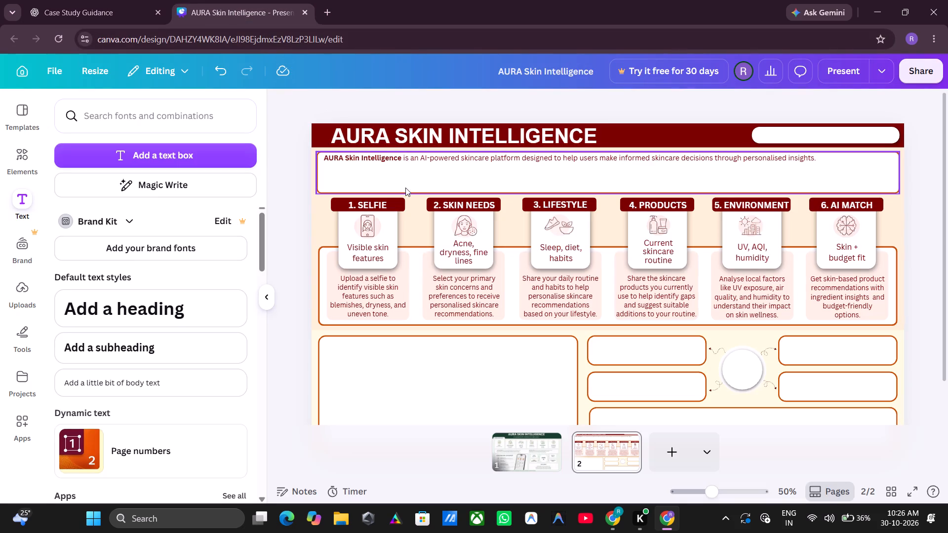
{"action": "left_click", "coordinate": [382, 298]}
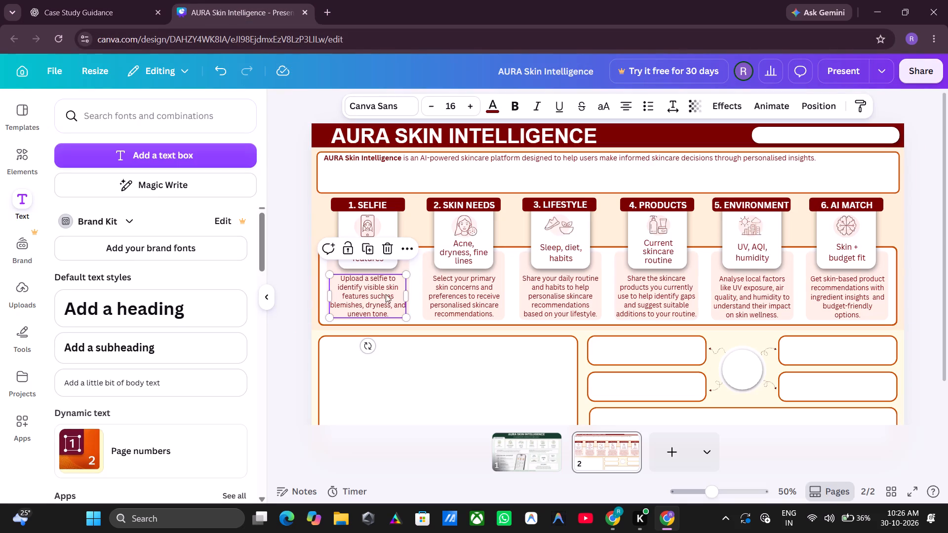
{"action": "left_click", "coordinate": [374, 252]}
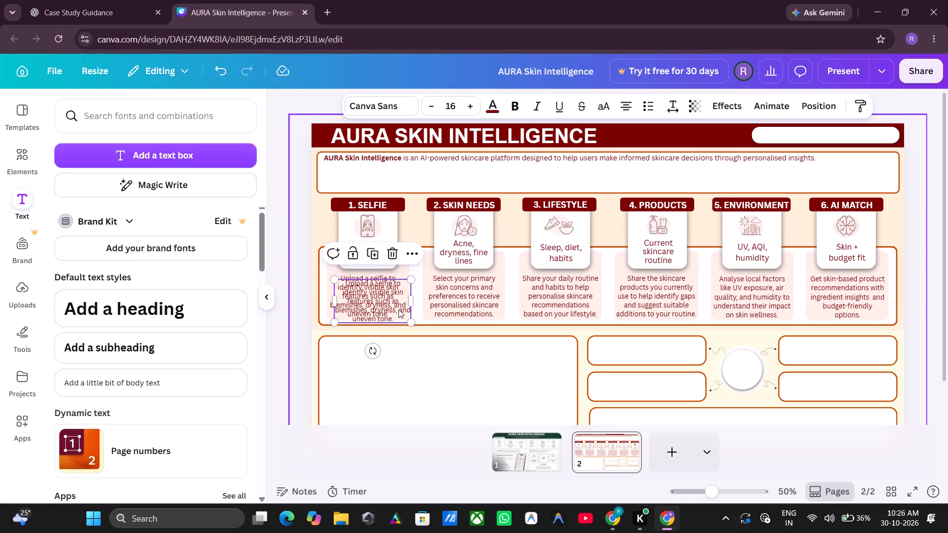
{"action": "left_click_drag", "start_coordinate": [398, 306], "coordinate": [406, 186]}
{"action": "left_click", "coordinate": [404, 185]}
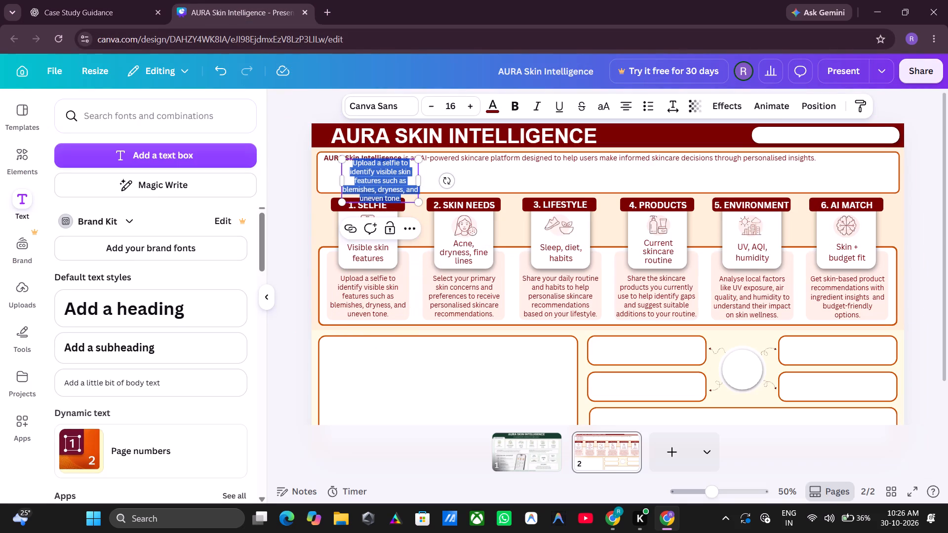
{"action": "key", "text": "ctrl+v"}
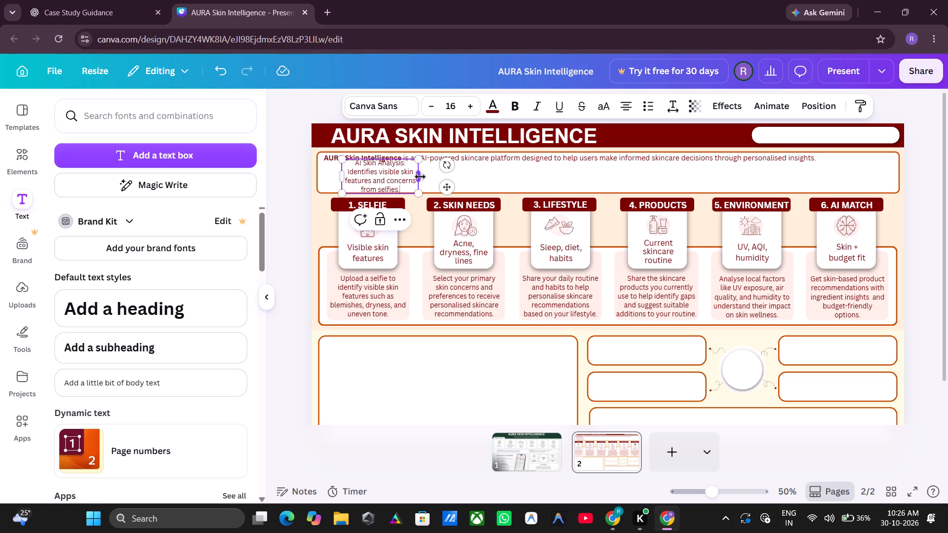
Widen the AI Skin Analysis text box so the sentence fits on one line.
{"action": "left_click_drag", "start_coordinate": [420, 177], "coordinate": [574, 173]}
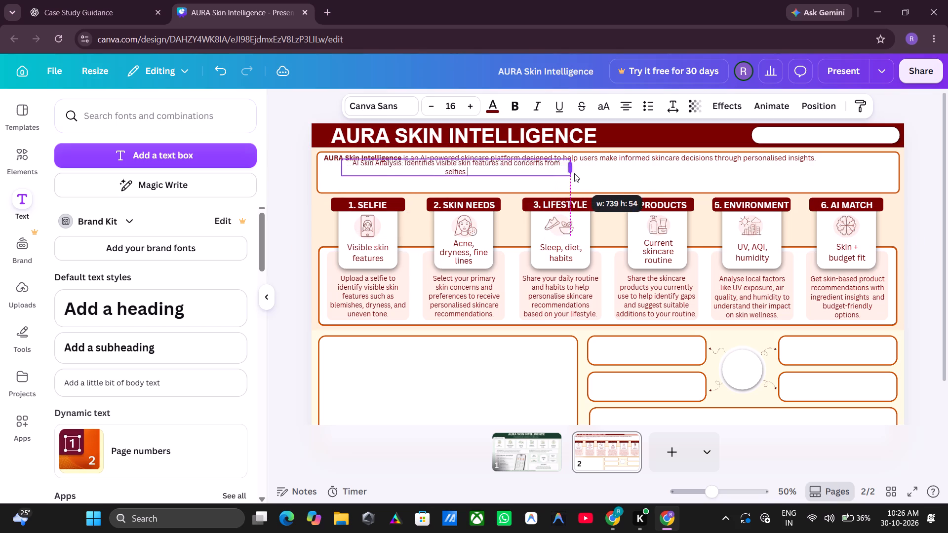
{"action": "left_click_drag", "start_coordinate": [574, 173], "coordinate": [574, 171]}
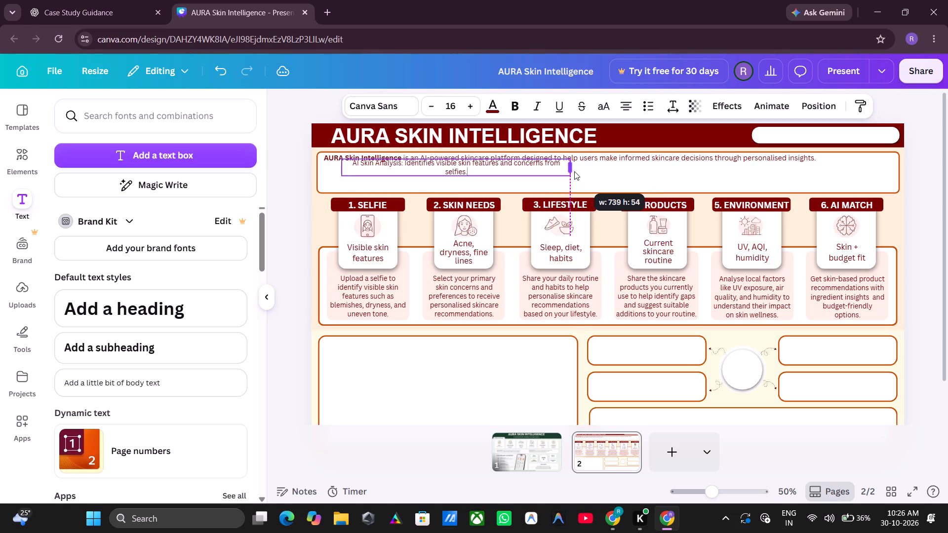
{"action": "left_click_drag", "start_coordinate": [574, 171], "coordinate": [578, 171]}
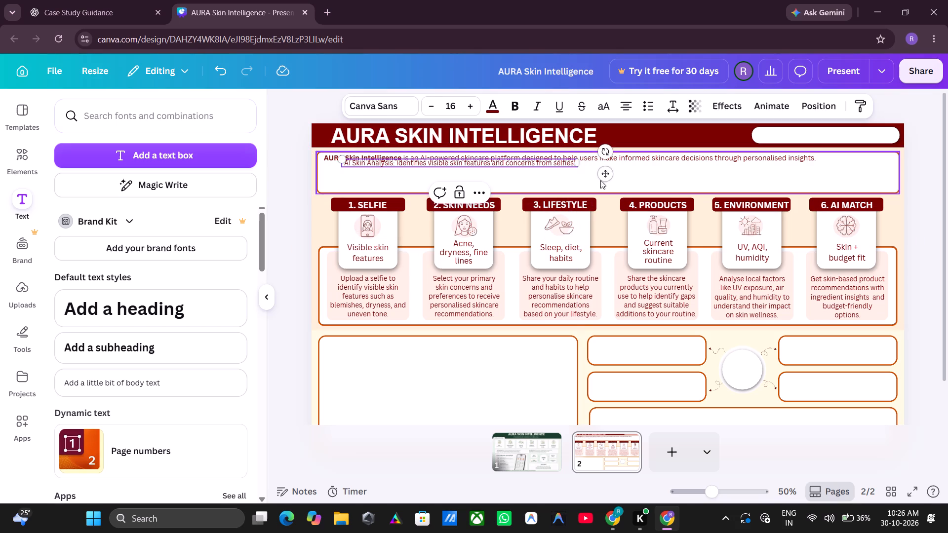
{"action": "left_click", "coordinate": [933, 210]}
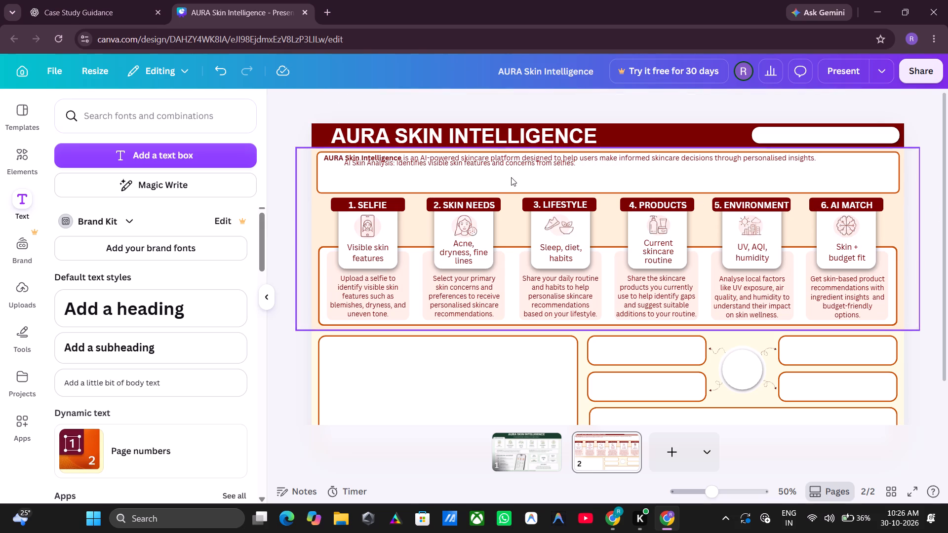
Move the AI Skin Analysis line directly beneath the intro sentence, aligned with that sentence's left edge.
{"action": "left_click_drag", "start_coordinate": [490, 163], "coordinate": [471, 167]}
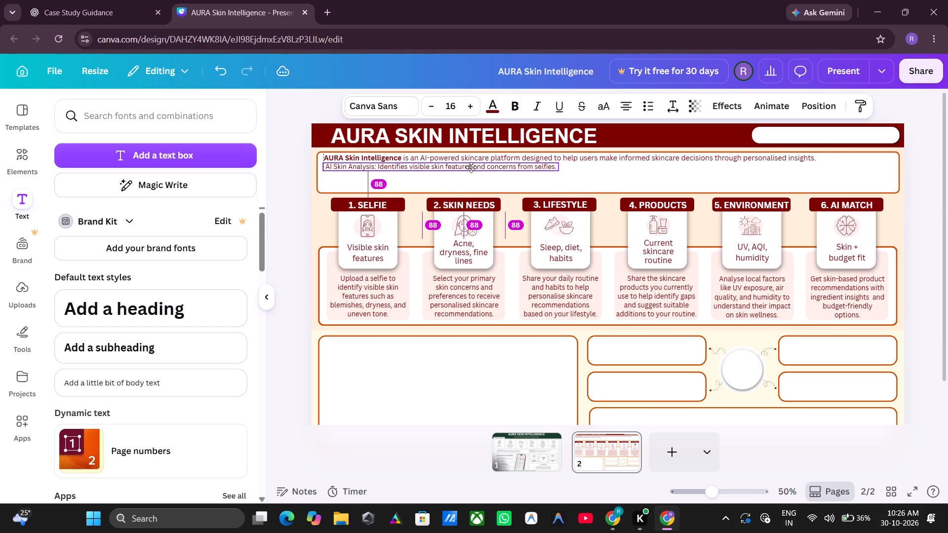
{"action": "left_click_drag", "start_coordinate": [471, 167], "coordinate": [469, 167]}
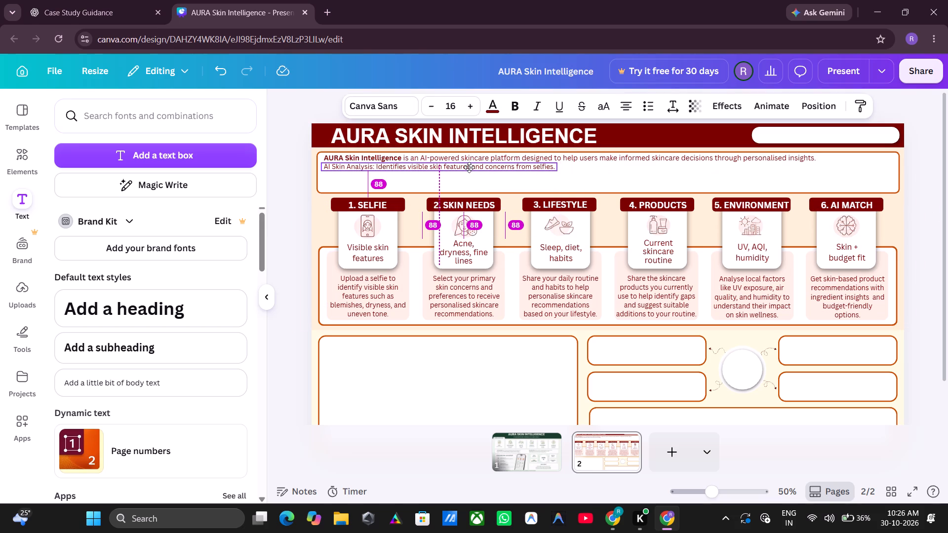
{"action": "left_click_drag", "start_coordinate": [469, 167], "coordinate": [471, 167]}
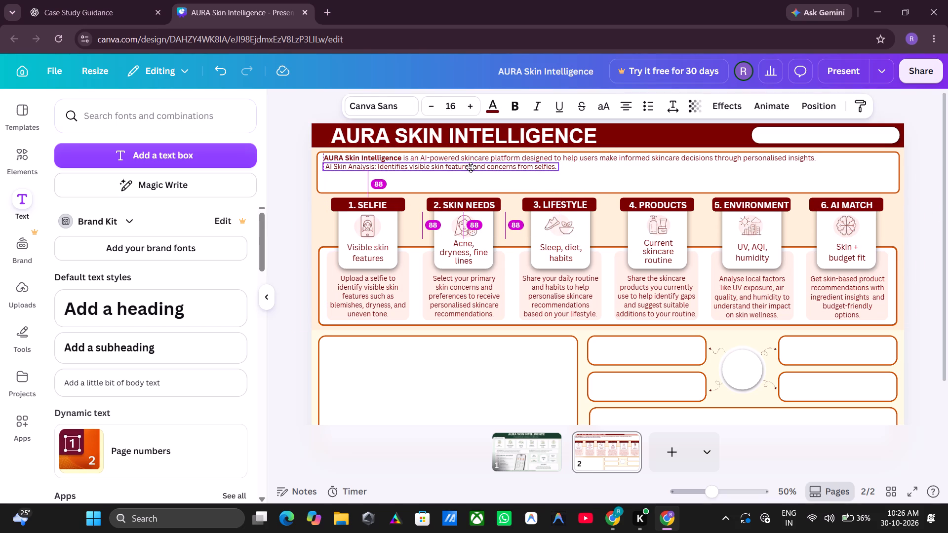
{"action": "left_click_drag", "start_coordinate": [471, 167], "coordinate": [470, 167]}
Format the AI Skin Analysis line as a bulleted list item and widen its box so it stays on one line.
{"action": "left_click", "coordinate": [425, 167]}
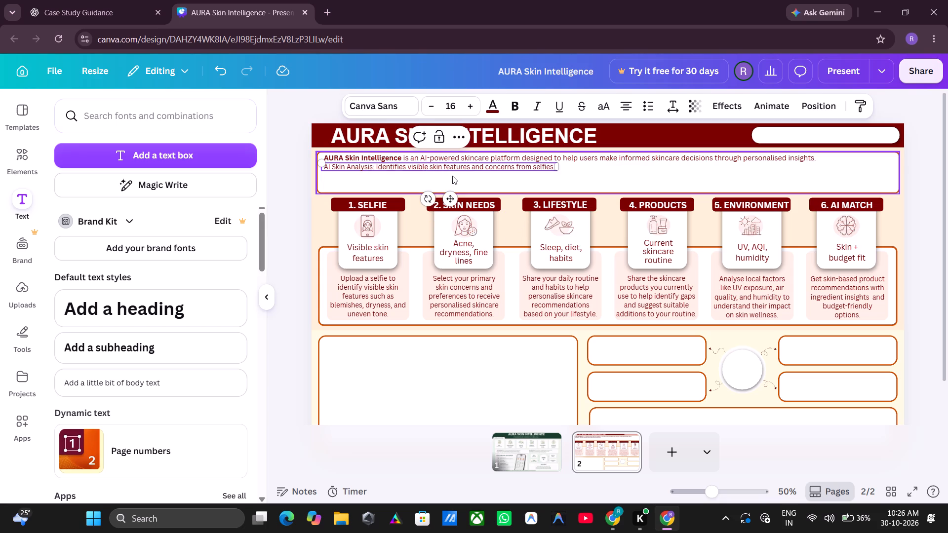
{"action": "left_click", "coordinate": [643, 112]}
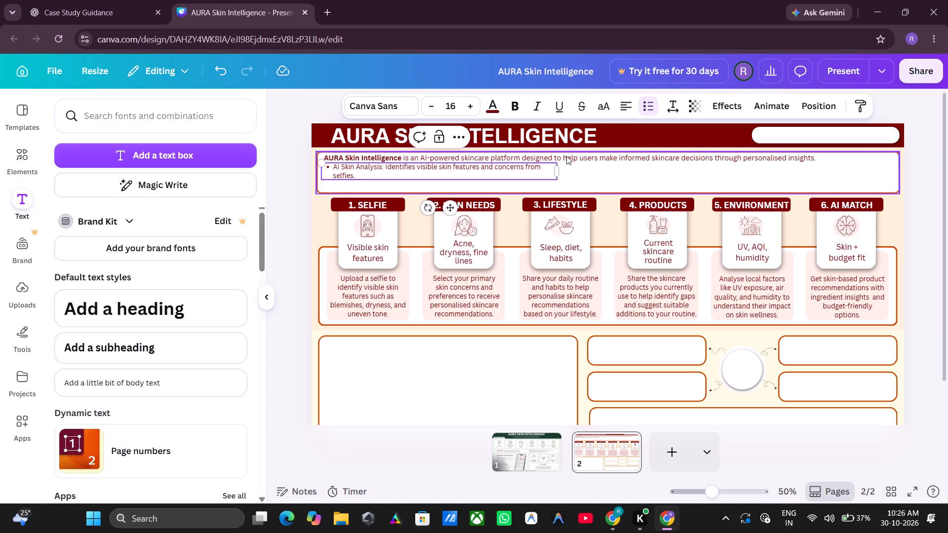
{"action": "left_click_drag", "start_coordinate": [559, 171], "coordinate": [569, 171]}
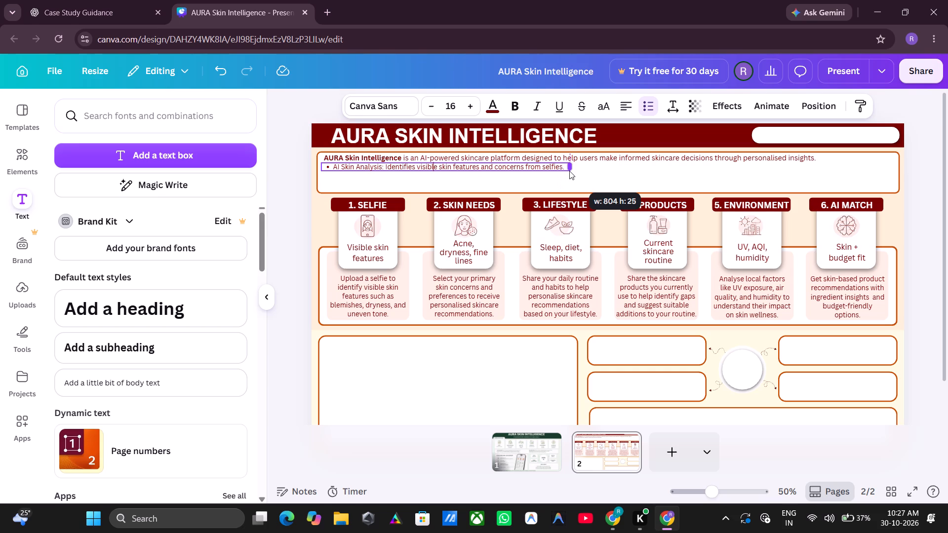
{"action": "left_click_drag", "start_coordinate": [569, 171], "coordinate": [568, 170]}
{"action": "left_click", "coordinate": [916, 181]}
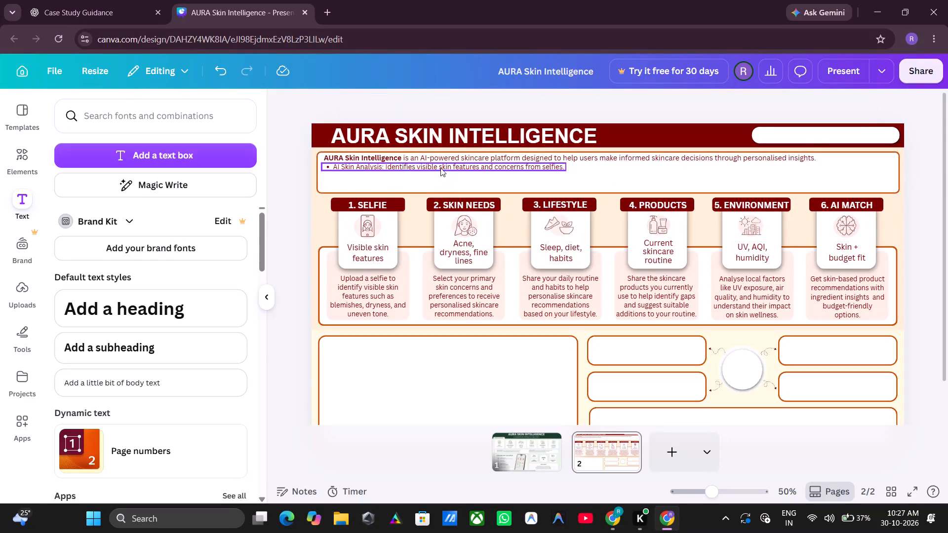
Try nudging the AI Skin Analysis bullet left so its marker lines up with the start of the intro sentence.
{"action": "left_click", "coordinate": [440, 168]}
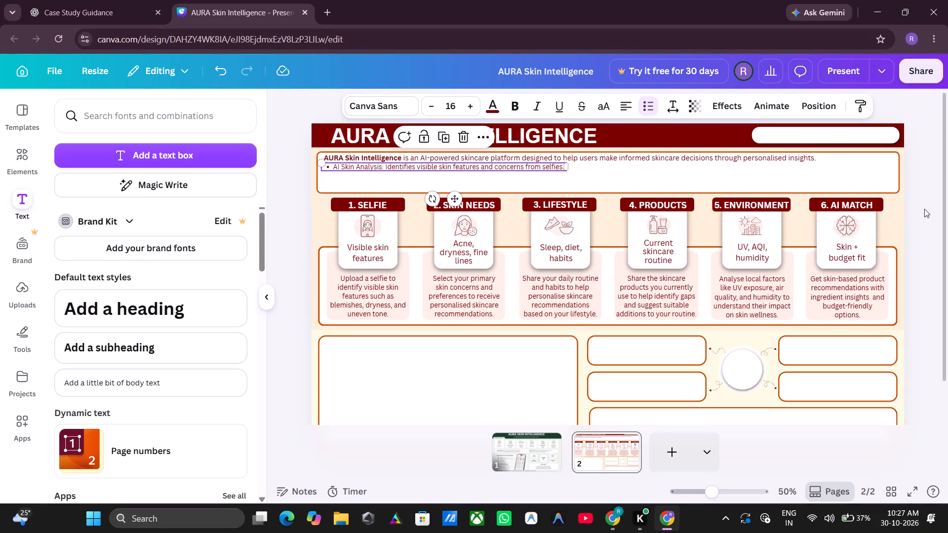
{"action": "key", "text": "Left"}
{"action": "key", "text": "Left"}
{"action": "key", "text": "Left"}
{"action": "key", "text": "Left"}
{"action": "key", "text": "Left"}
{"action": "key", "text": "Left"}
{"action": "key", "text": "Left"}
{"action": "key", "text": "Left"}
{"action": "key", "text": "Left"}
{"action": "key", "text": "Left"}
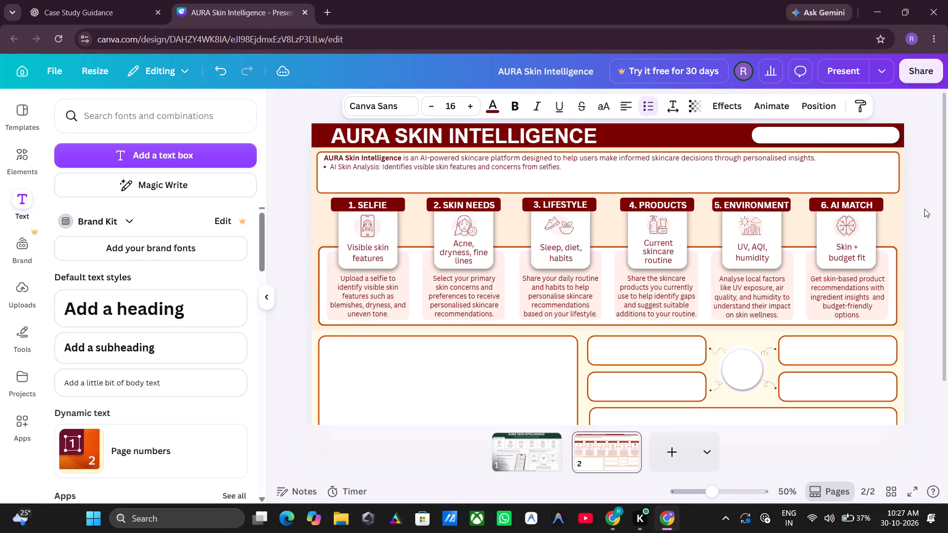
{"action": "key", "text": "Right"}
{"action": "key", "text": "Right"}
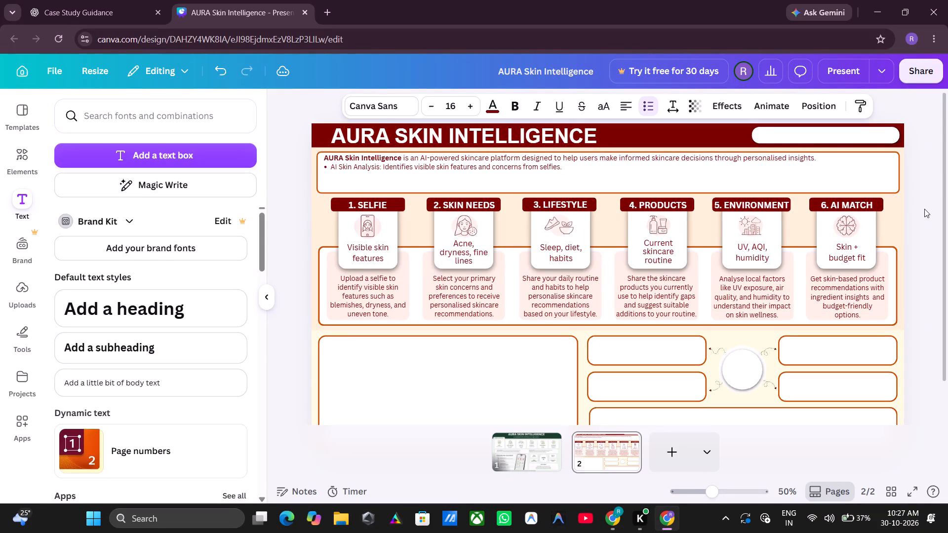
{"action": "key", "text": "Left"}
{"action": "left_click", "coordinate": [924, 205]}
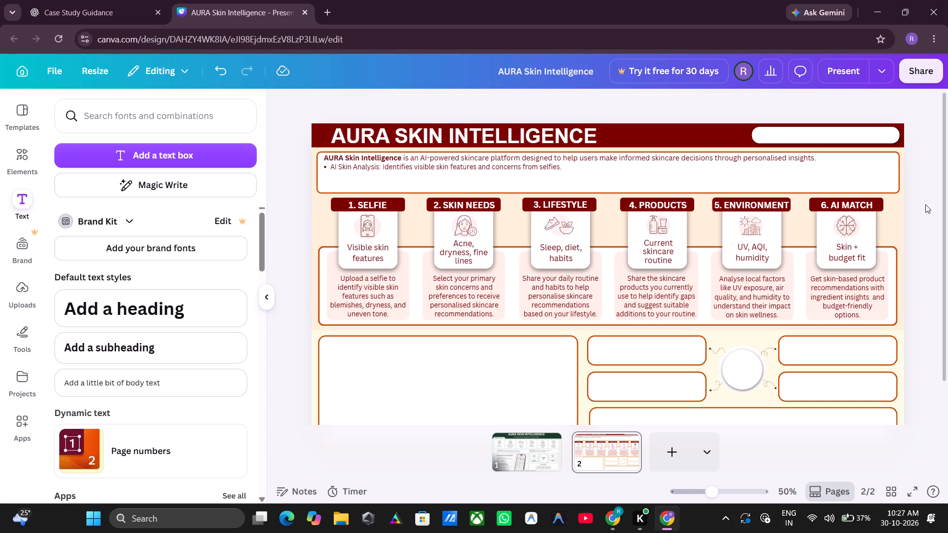
Nudge the AI Skin Analysis bullet right so it is slightly indented from the intro sentence.
{"action": "left_click", "coordinate": [509, 165]}
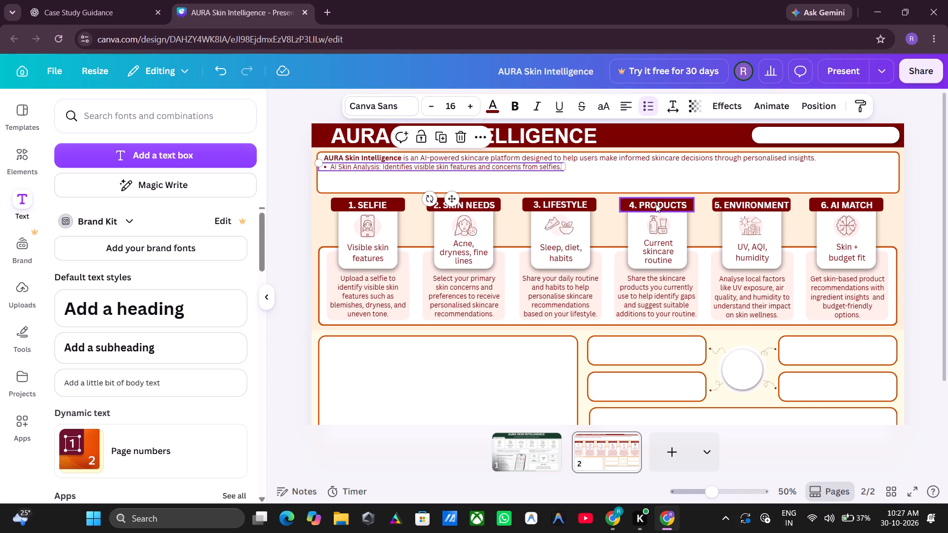
{"action": "key", "text": "Right"}
{"action": "key", "text": "Right"}
{"action": "key", "text": "Right"}
{"action": "key", "text": "Right"}
{"action": "key", "text": "Right"}
{"action": "key", "text": "Right"}
{"action": "key", "text": "Right"}
{"action": "key", "text": "Right"}
{"action": "key", "text": "Right"}
{"action": "key", "text": "Right"}
{"action": "key", "text": "Right"}
{"action": "key", "text": "Right"}
{"action": "key", "text": "Right"}
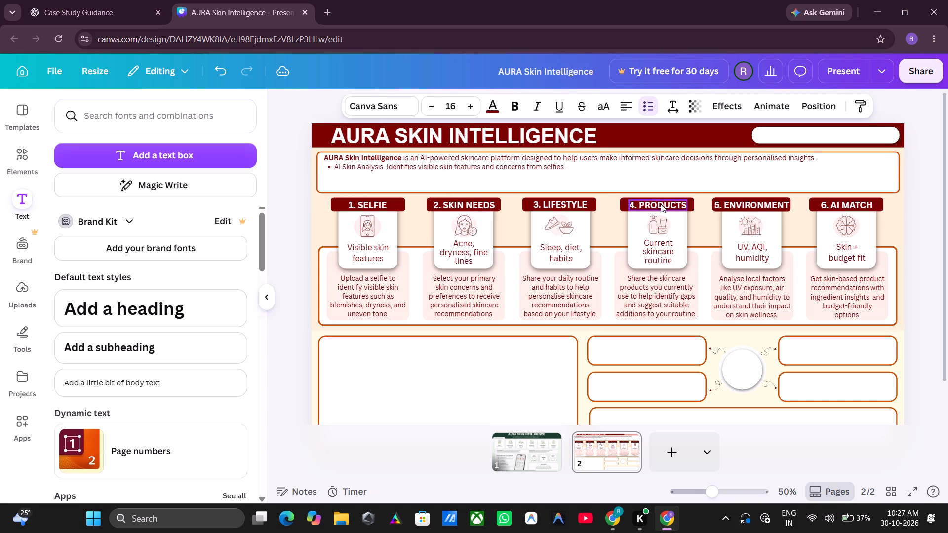
{"action": "left_click", "coordinate": [922, 178]}
Nudge the intro sentence slightly left, closer to the left border of the white box.
{"action": "left_click", "coordinate": [716, 153]}
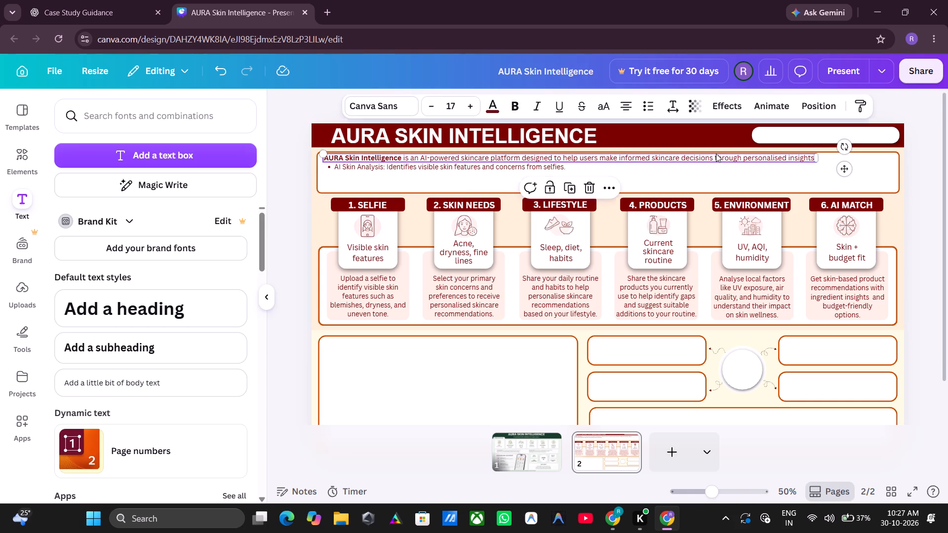
{"action": "key", "text": "Left"}
{"action": "key", "text": "Left"}
{"action": "key", "text": "Left"}
{"action": "key", "text": "Left"}
{"action": "key", "text": "Left"}
{"action": "key", "text": "Left"}
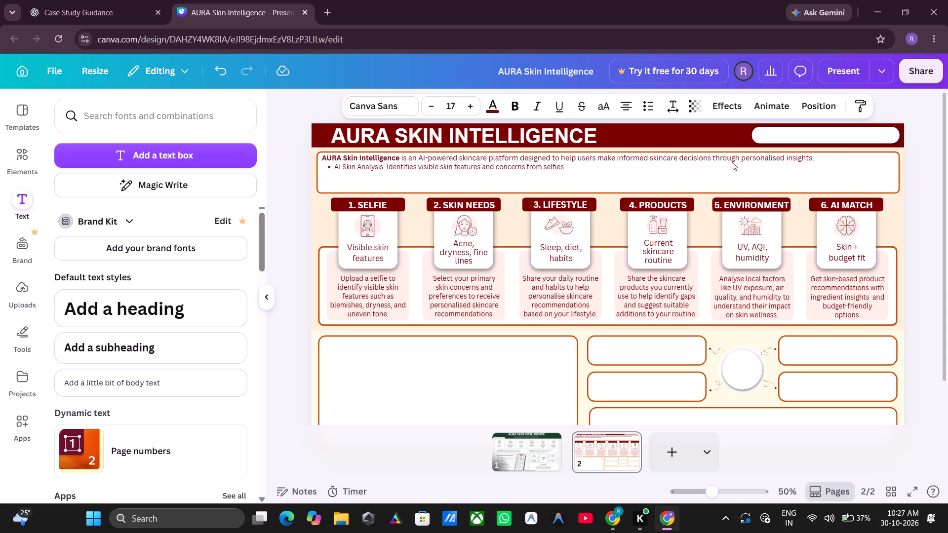
{"action": "left_click", "coordinate": [933, 169]}
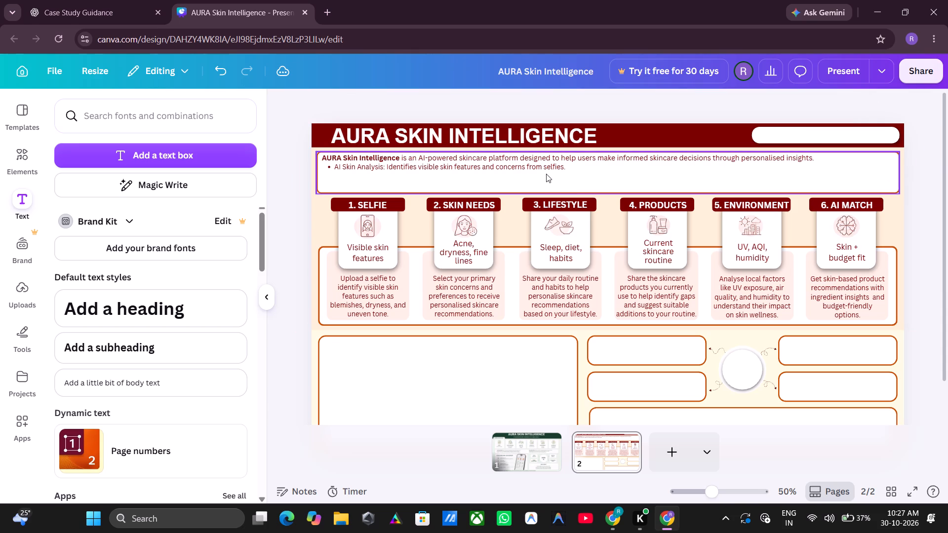
Nudge the AI Skin Analysis bullet slightly left and up, closer to the intro sentence.
{"action": "left_click", "coordinate": [542, 169]}
{"action": "key", "text": "Left"}
{"action": "key", "text": "Left"}
{"action": "key", "text": "Left"}
{"action": "key", "text": "Left"}
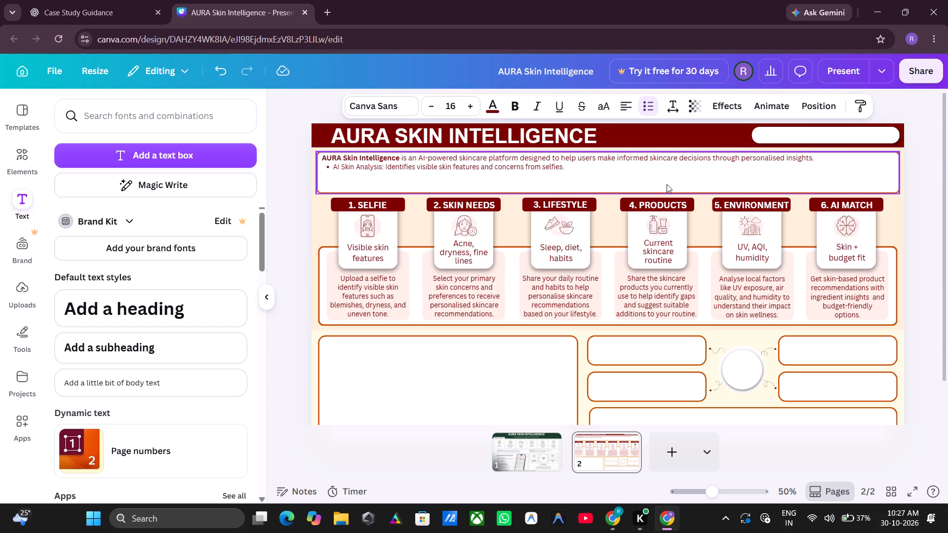
{"action": "key", "text": "Left"}
{"action": "key", "text": "Up"}
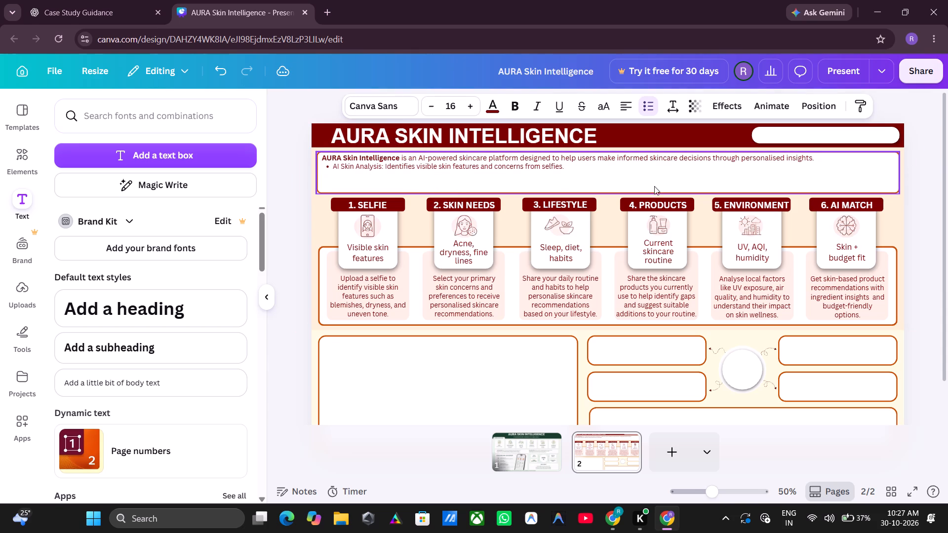
{"action": "left_click", "coordinate": [543, 165]}
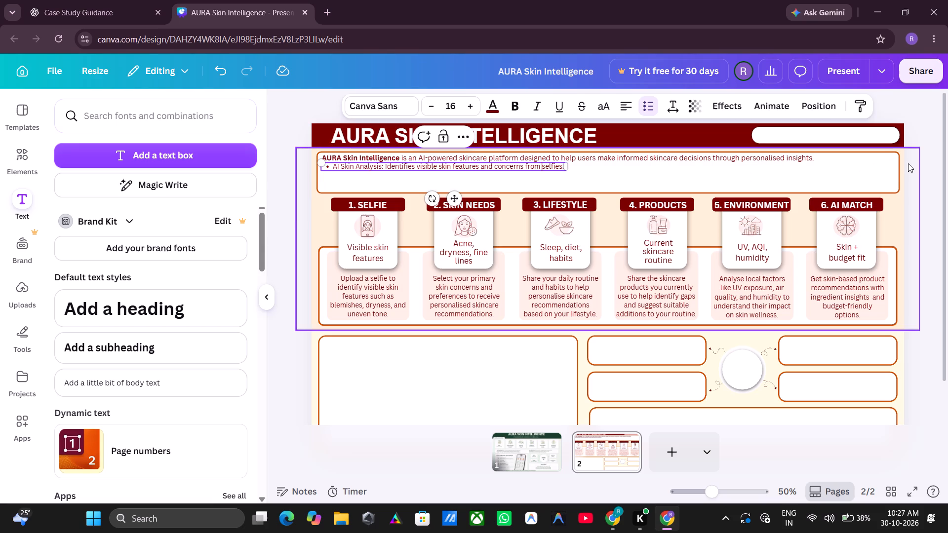
{"action": "left_click", "coordinate": [909, 164]}
Italicize the whole AI Skin Analysis bullet.
{"action": "left_click", "coordinate": [547, 164]}
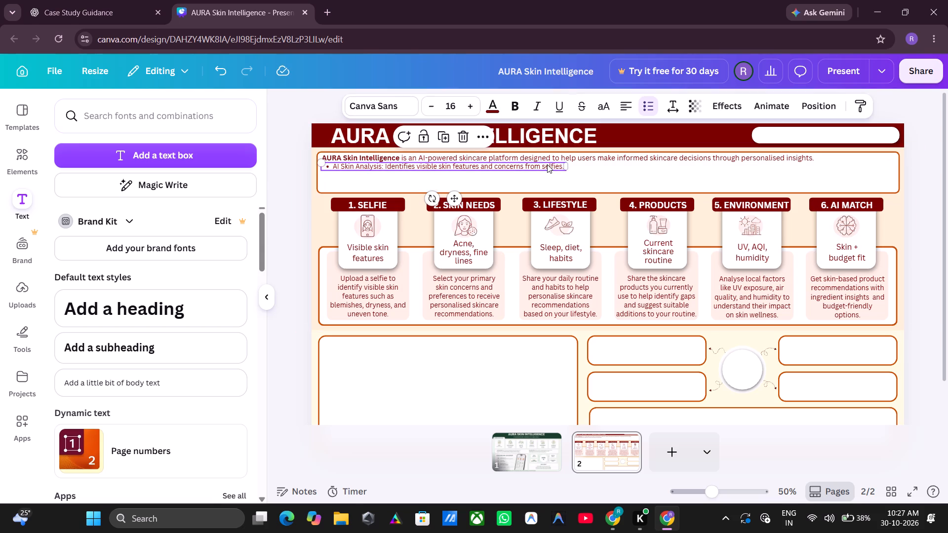
{"action": "left_click", "coordinate": [543, 110]}
{"action": "left_click", "coordinate": [919, 184]}
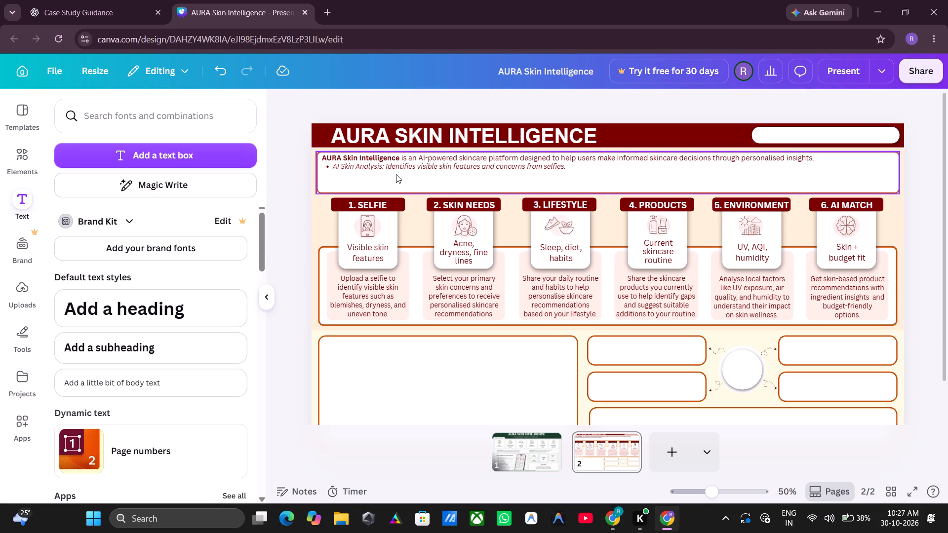
Make the label "AI Skin Analysis:" bold and widen its text box to about 799 so the bullet fits on one line.
{"action": "left_click", "coordinate": [384, 166]}
{"action": "left_click", "coordinate": [384, 166]}
{"action": "left_click_drag", "start_coordinate": [384, 166], "coordinate": [383, 166]}
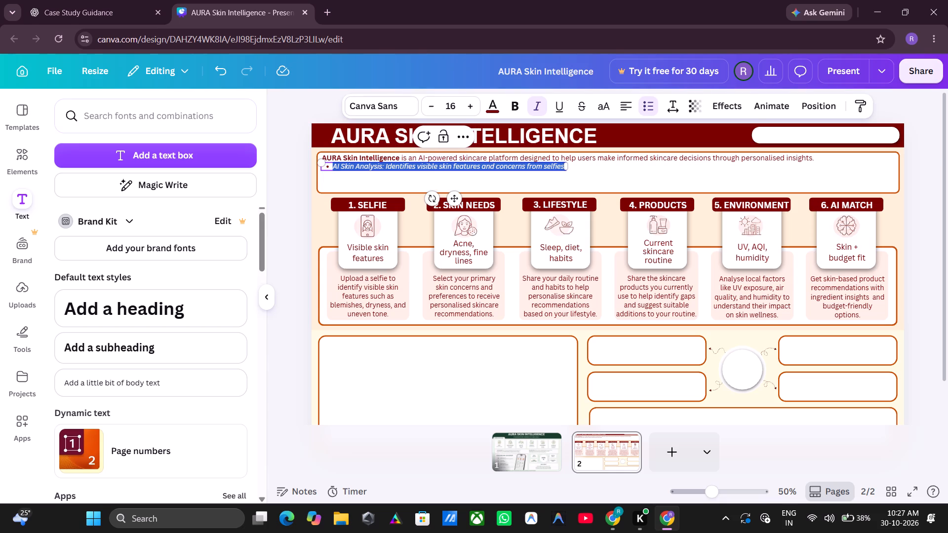
{"action": "left_click_drag", "start_coordinate": [383, 166], "coordinate": [358, 166]}
{"action": "left_click", "coordinate": [378, 164]}
{"action": "left_click_drag", "start_coordinate": [383, 165], "coordinate": [380, 165]}
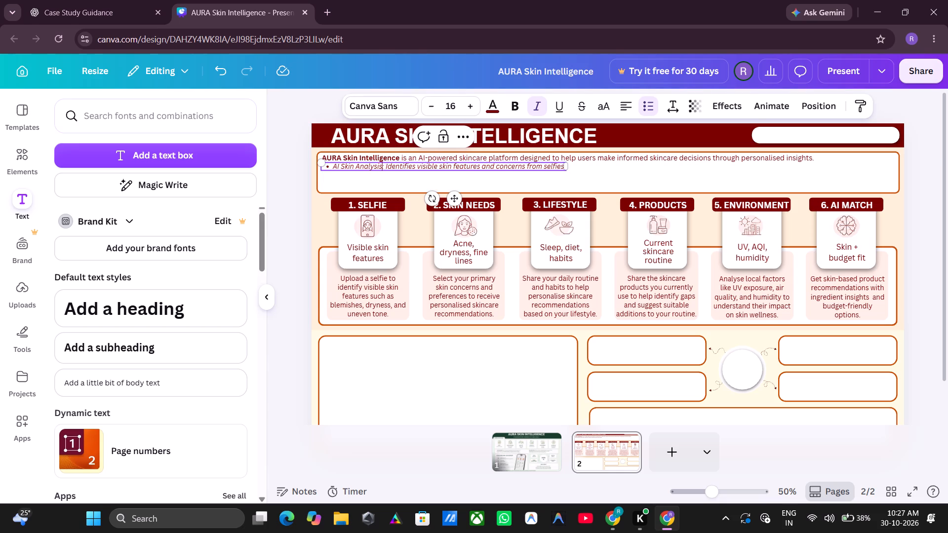
{"action": "left_click_drag", "start_coordinate": [380, 165], "coordinate": [376, 168]}
{"action": "left_click_drag", "start_coordinate": [384, 166], "coordinate": [338, 168]}
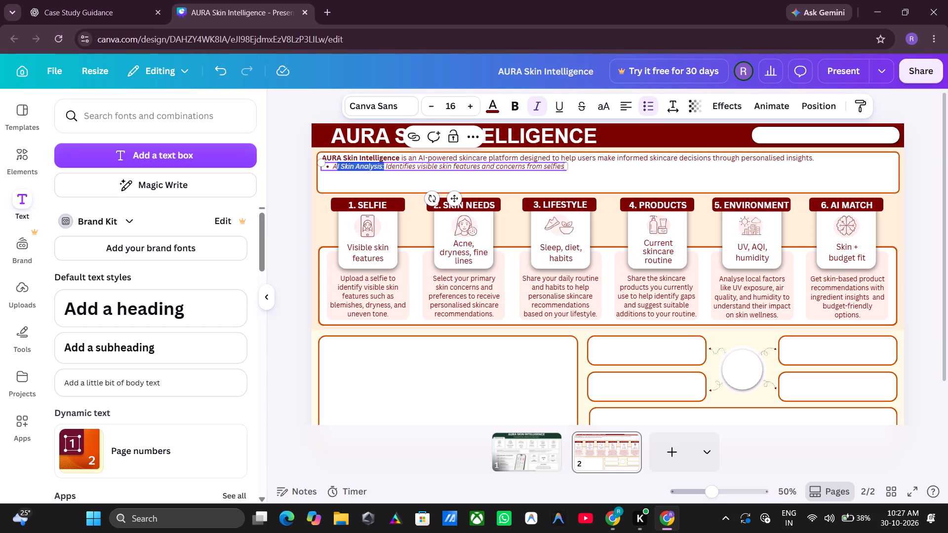
{"action": "left_click_drag", "start_coordinate": [338, 168], "coordinate": [329, 169]}
{"action": "left_click", "coordinate": [510, 111]}
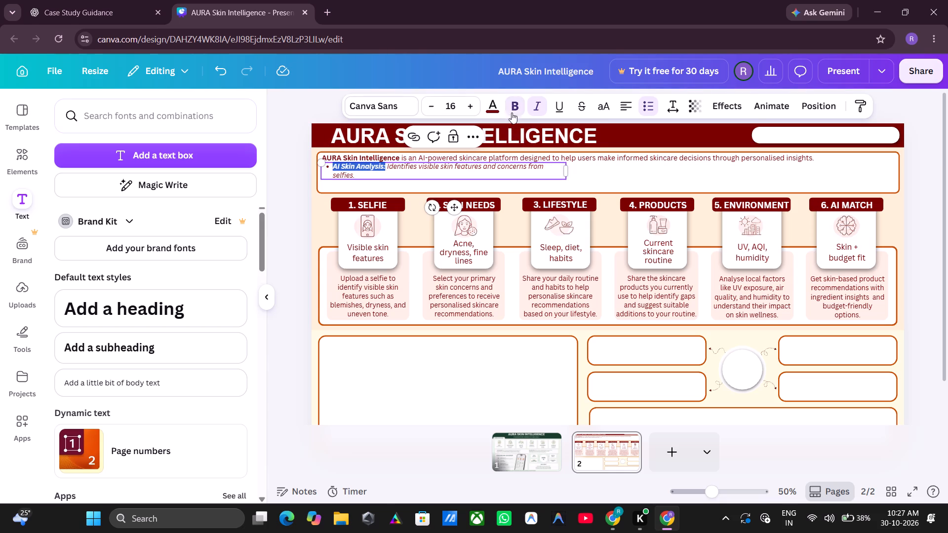
{"action": "left_click", "coordinate": [567, 172]}
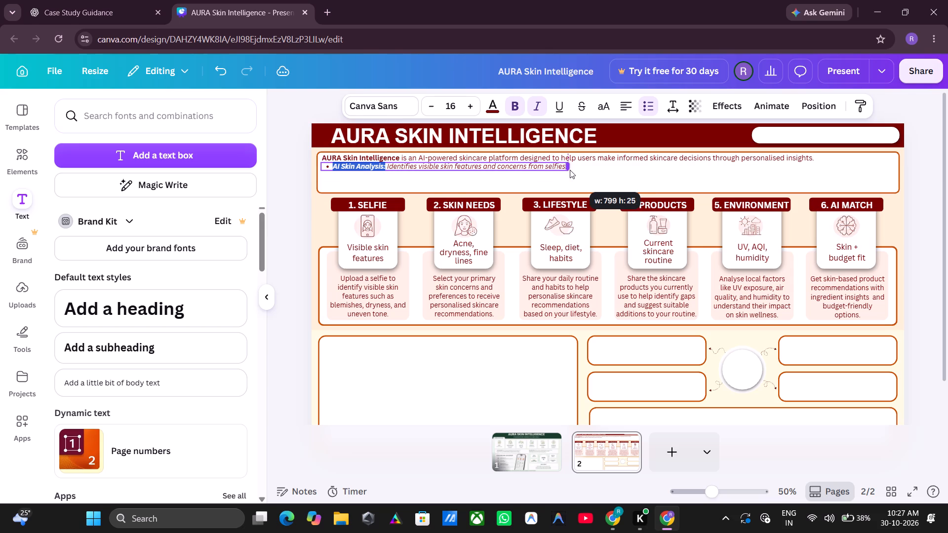
{"action": "left_click", "coordinate": [926, 181]}
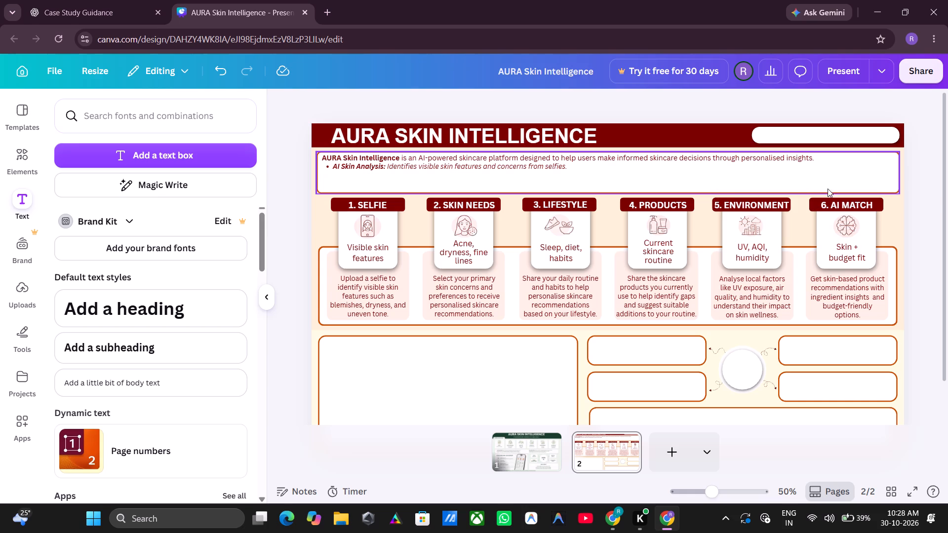
Duplicate the AI Skin Analysis bullet, place the copy directly below the original, and select the copy's text for replacement.
{"action": "left_click", "coordinate": [927, 162]}
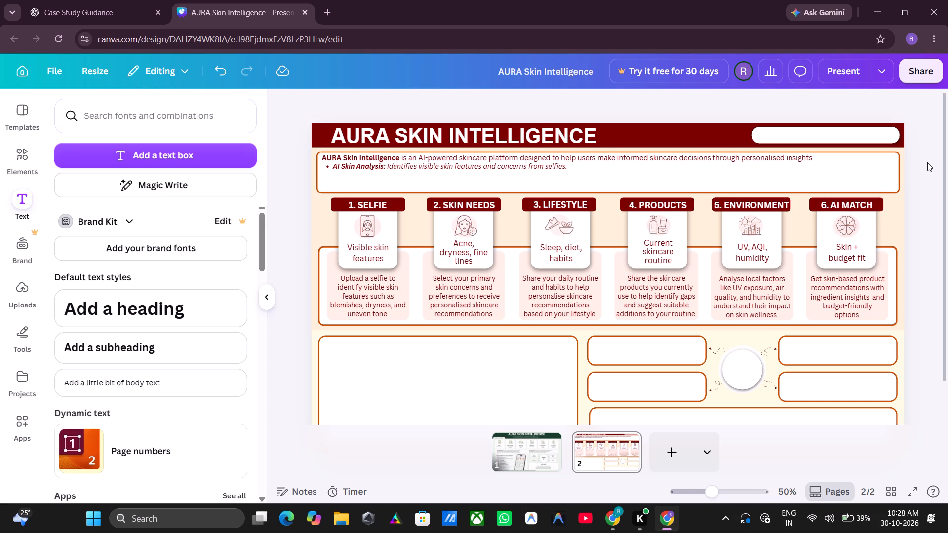
{"action": "left_click", "coordinate": [512, 164]}
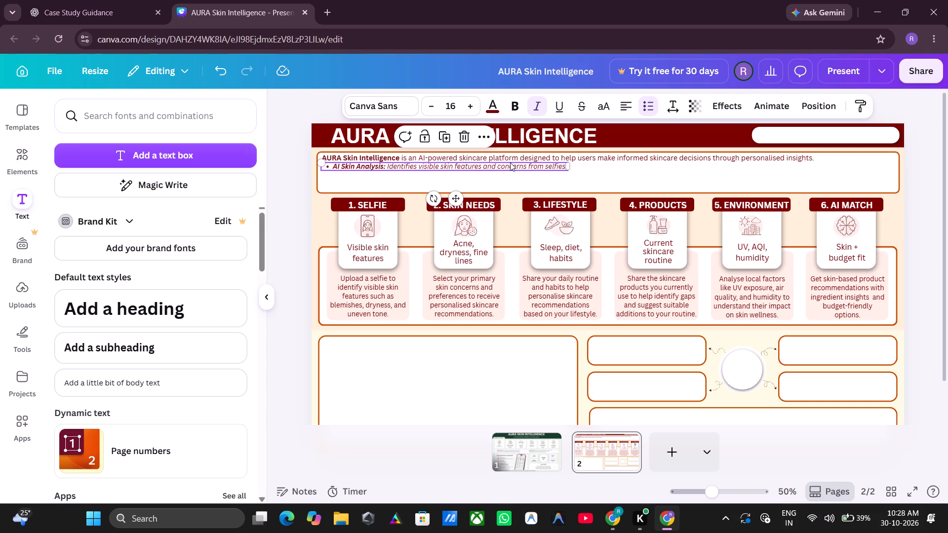
{"action": "left_click", "coordinate": [445, 141]}
{"action": "left_click_drag", "start_coordinate": [461, 198], "coordinate": [456, 201]}
{"action": "left_click", "coordinate": [461, 175]}
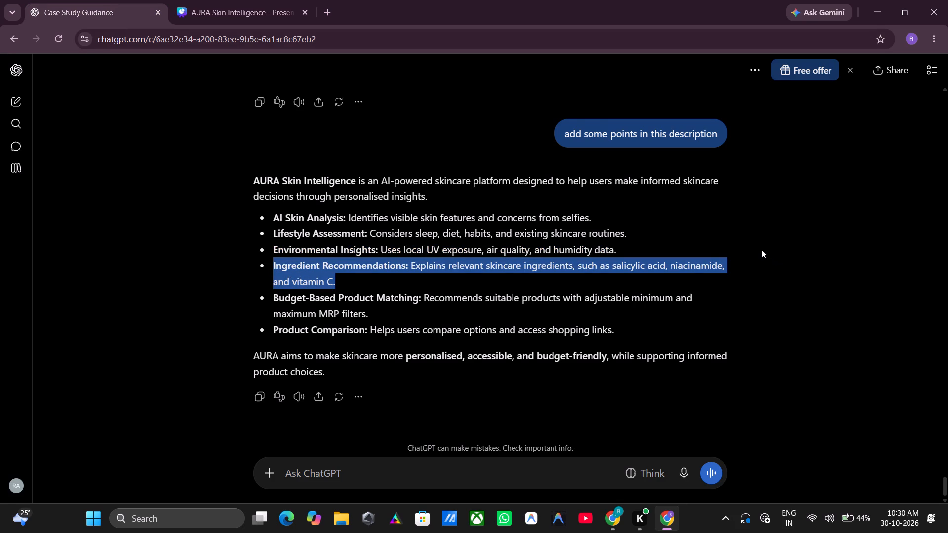
{"action": "left_click", "coordinate": [244, 10]}
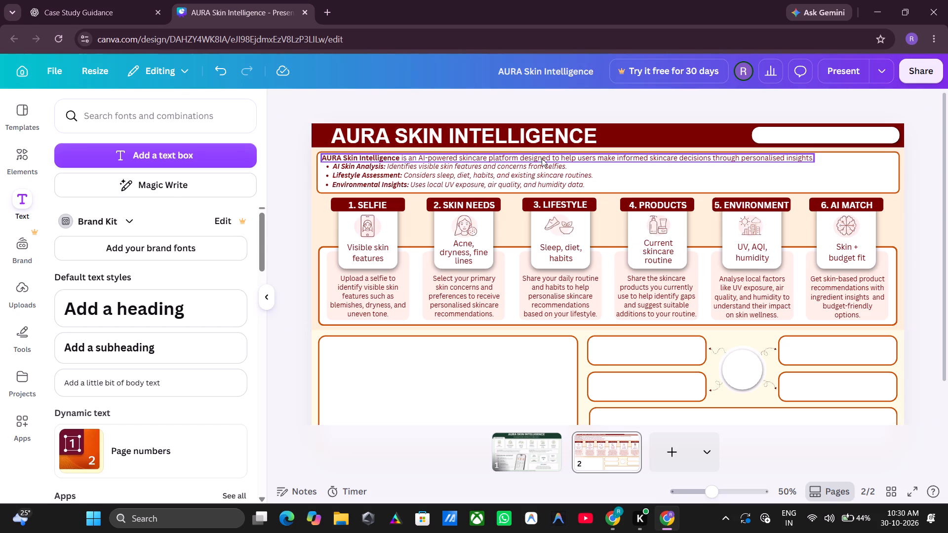
{"action": "left_click", "coordinate": [540, 165]}
{"action": "left_click", "coordinate": [446, 139]}
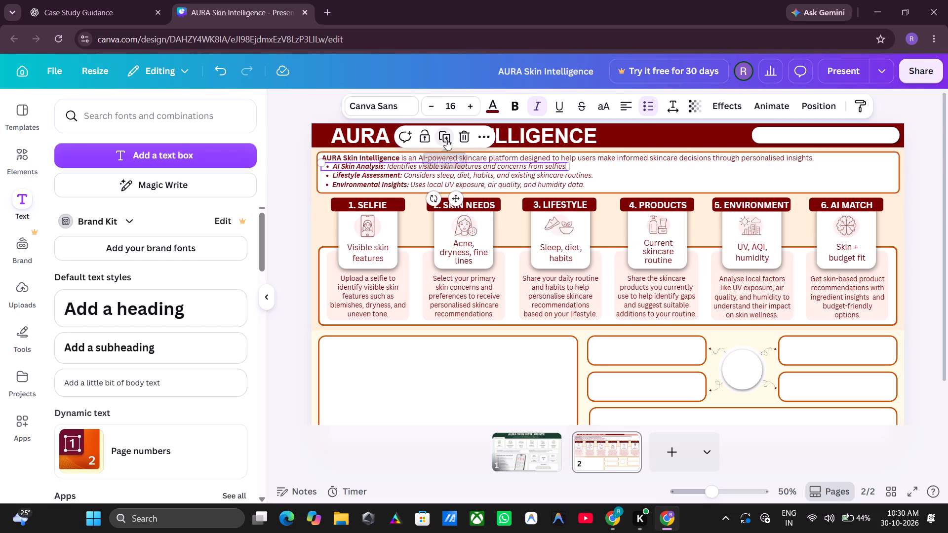
{"action": "left_click_drag", "start_coordinate": [462, 204], "coordinate": [736, 209]}
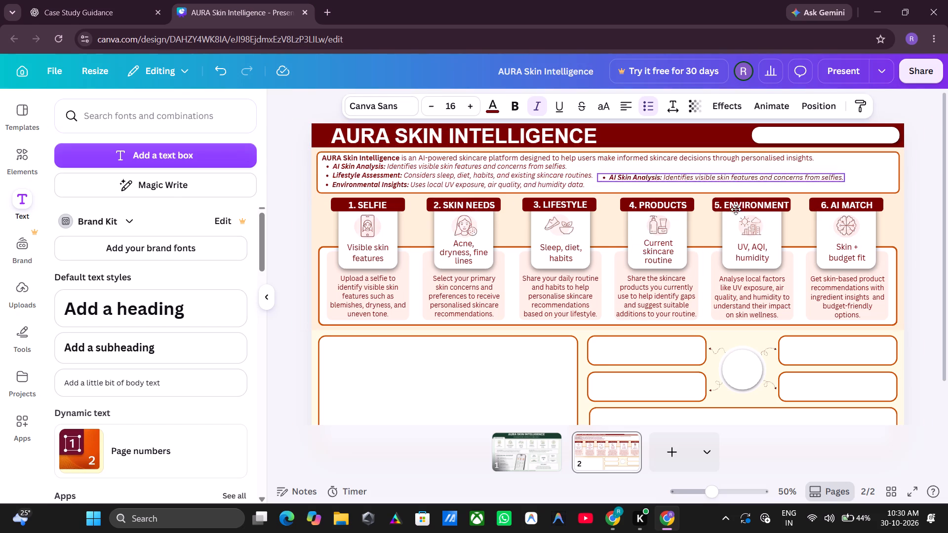
{"action": "left_click_drag", "start_coordinate": [736, 209], "coordinate": [735, 201]}
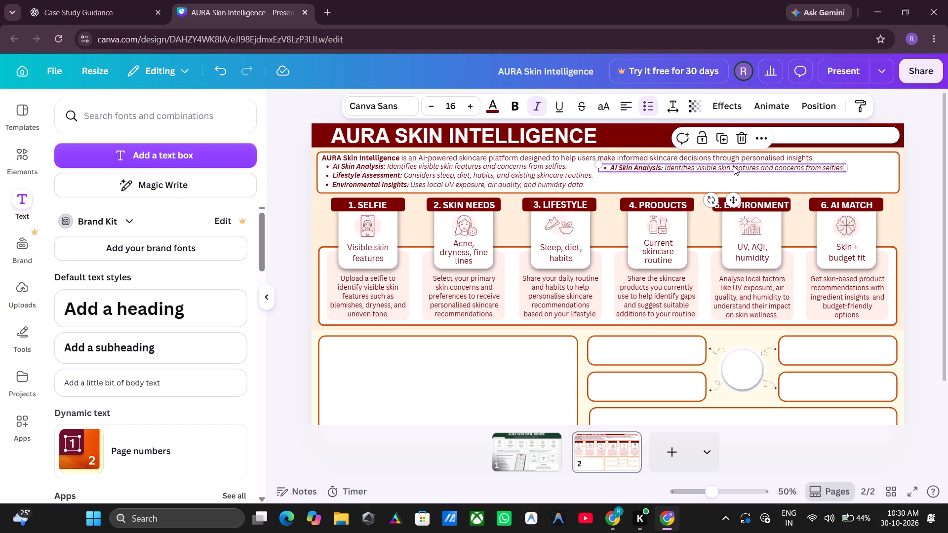
{"action": "left_click", "coordinate": [734, 166]}
{"action": "key", "text": "ctrl+v"}
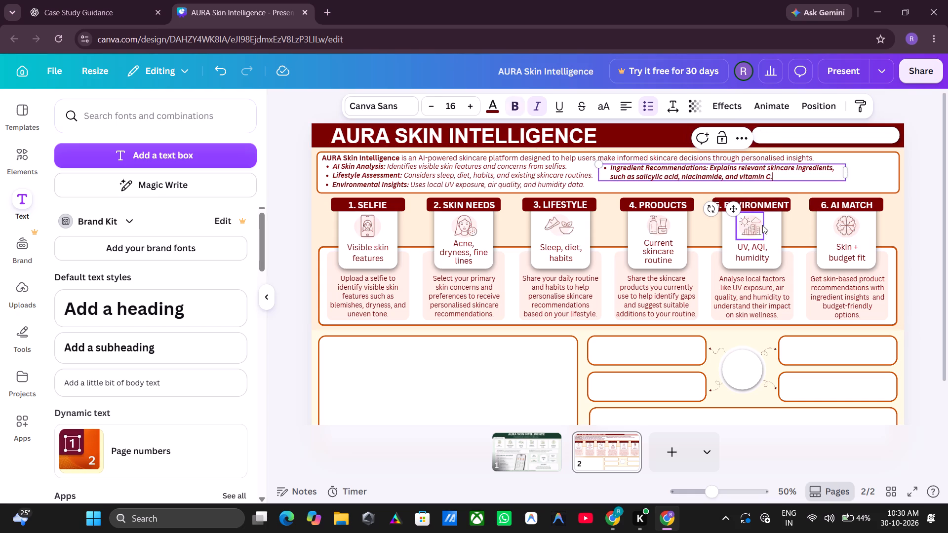
Remove bold from the description after "Ingredient Recommendations:", keeping only the label bold.
{"action": "left_click_drag", "start_coordinate": [710, 166], "coordinate": [768, 178]}
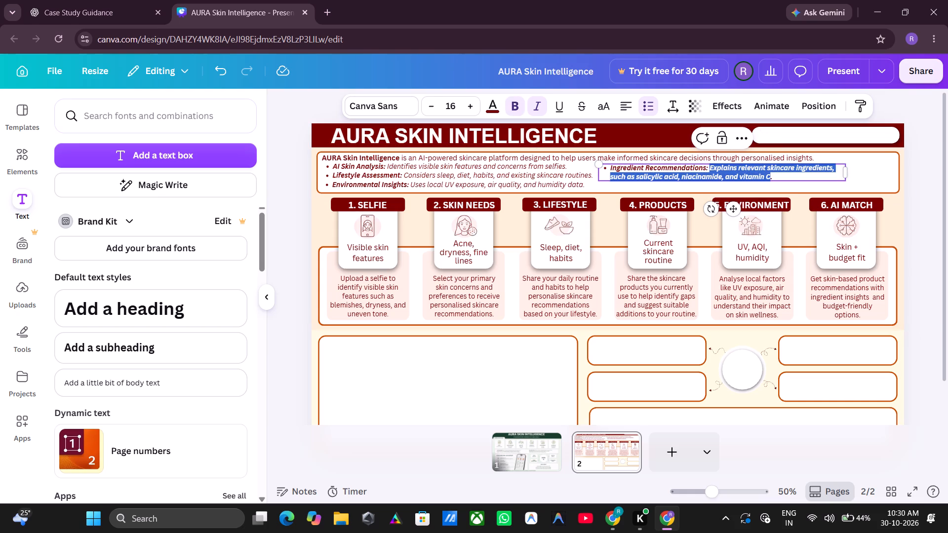
{"action": "left_click_drag", "start_coordinate": [768, 178], "coordinate": [772, 178]}
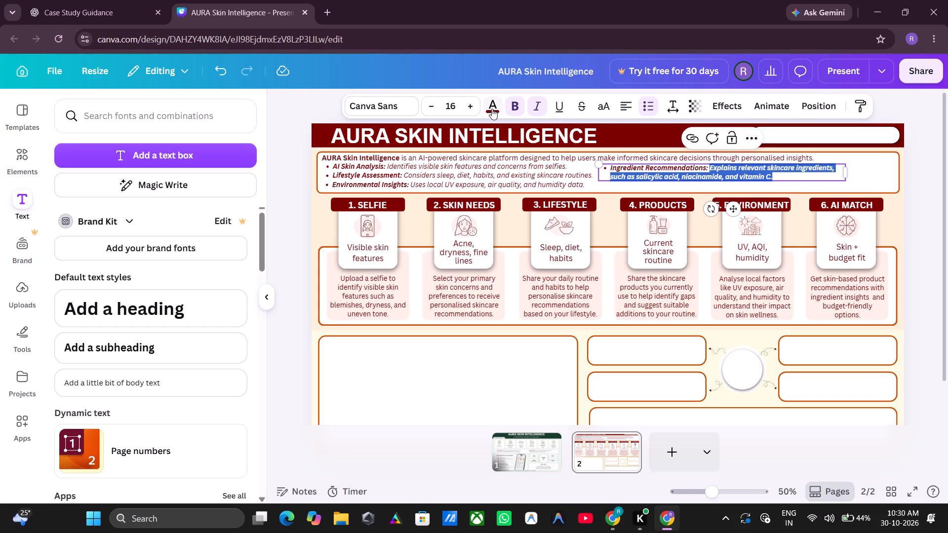
{"action": "left_click", "coordinate": [513, 106]}
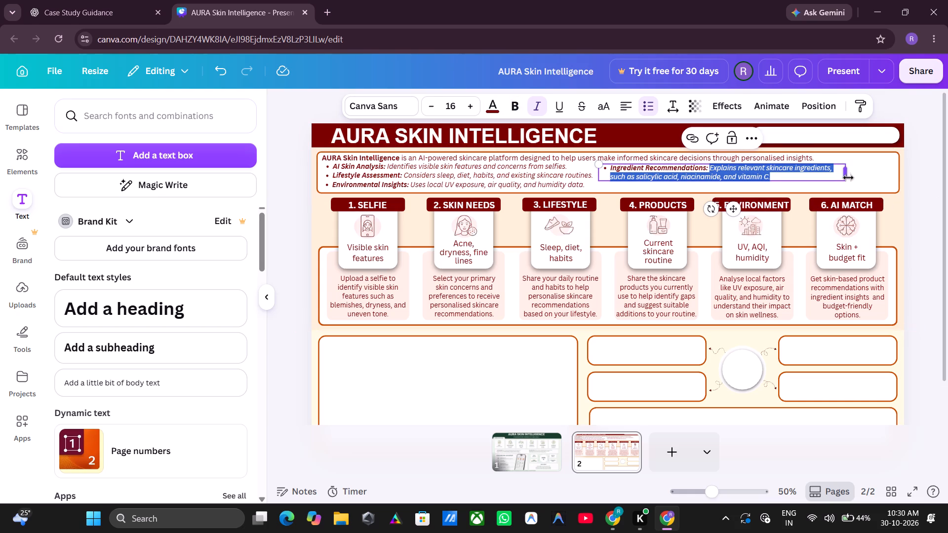
Widen the Ingredient Recommendations text box until the whole bullet, through "vitamin C.", fits on a single line.
{"action": "left_click_drag", "start_coordinate": [848, 176], "coordinate": [908, 167]}
{"action": "left_click_drag", "start_coordinate": [768, 207], "coordinate": [714, 203]}
{"action": "left_click_drag", "start_coordinate": [855, 169], "coordinate": [939, 165]}
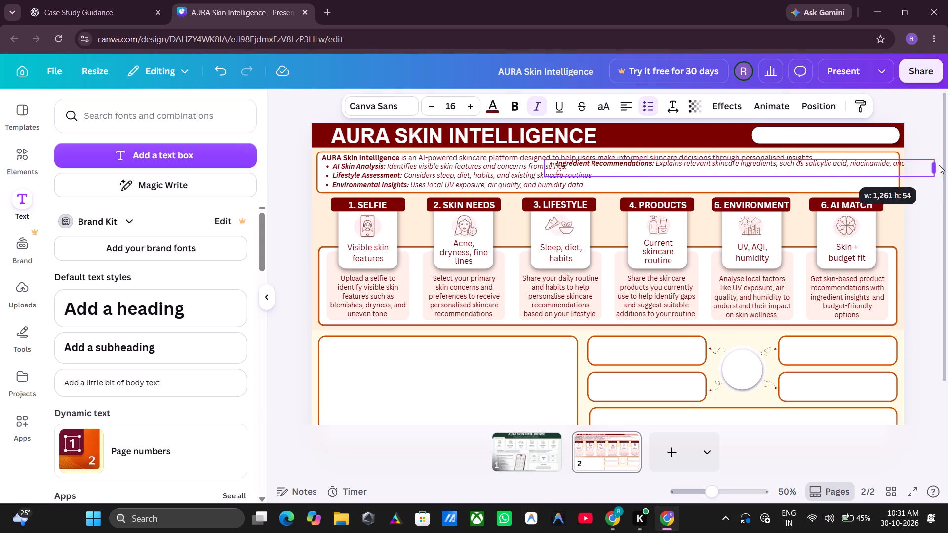
{"action": "left_click_drag", "start_coordinate": [939, 165], "coordinate": [941, 165]}
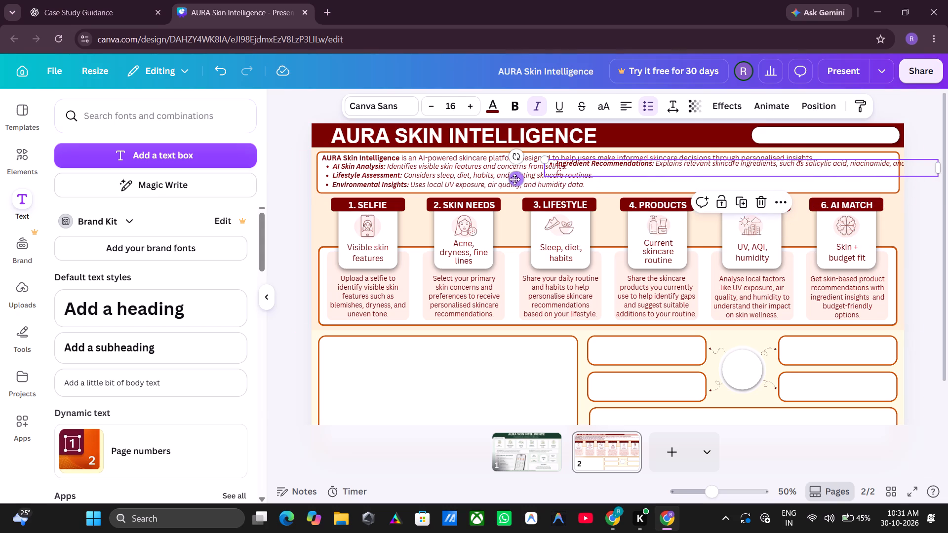
{"action": "left_click_drag", "start_coordinate": [518, 178], "coordinate": [428, 180]}
{"action": "left_click_drag", "start_coordinate": [849, 172], "coordinate": [853, 170]}
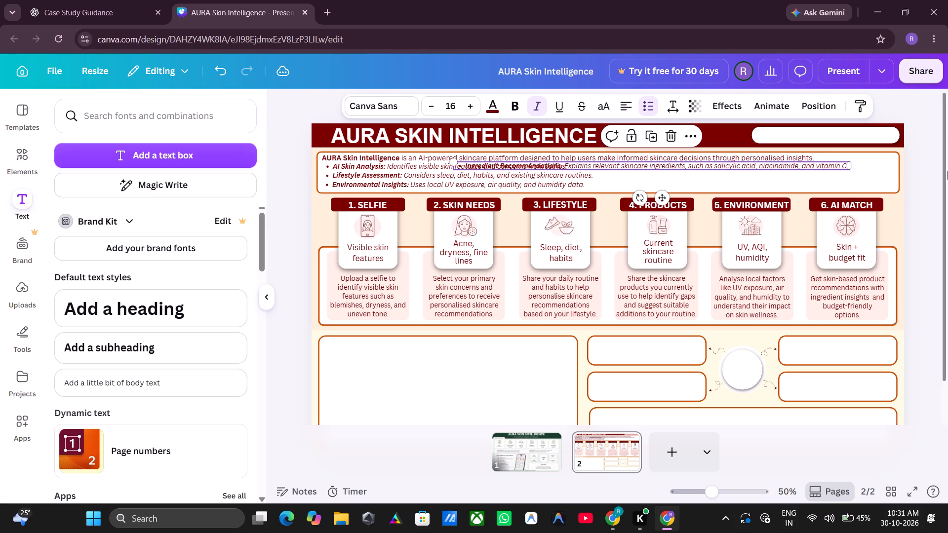
Move the Ingredient Recommendations bullet into a second column, beside the AI Skin Analysis bullet and clear of the existing bullets.
{"action": "left_click", "coordinate": [922, 156]}
{"action": "left_click_drag", "start_coordinate": [738, 163], "coordinate": [857, 169]}
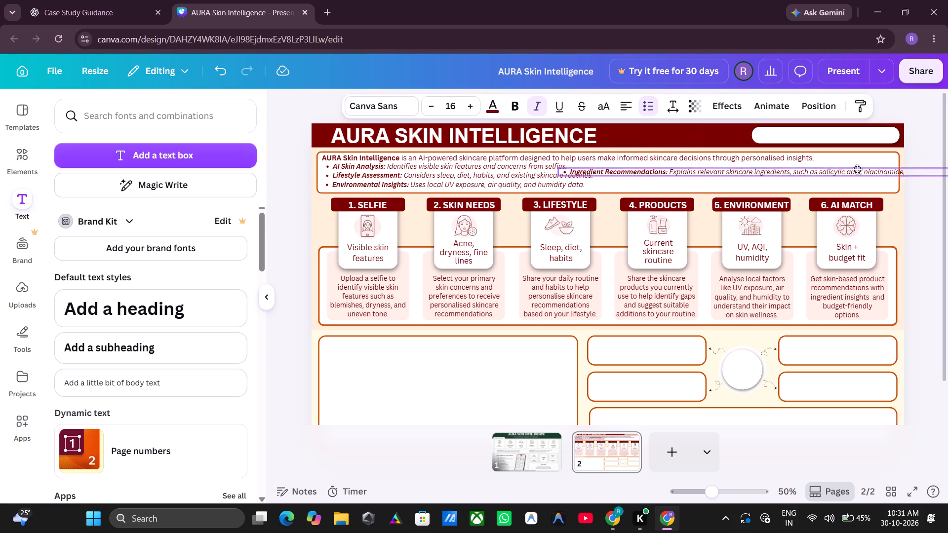
{"action": "left_click_drag", "start_coordinate": [857, 169], "coordinate": [870, 165]}
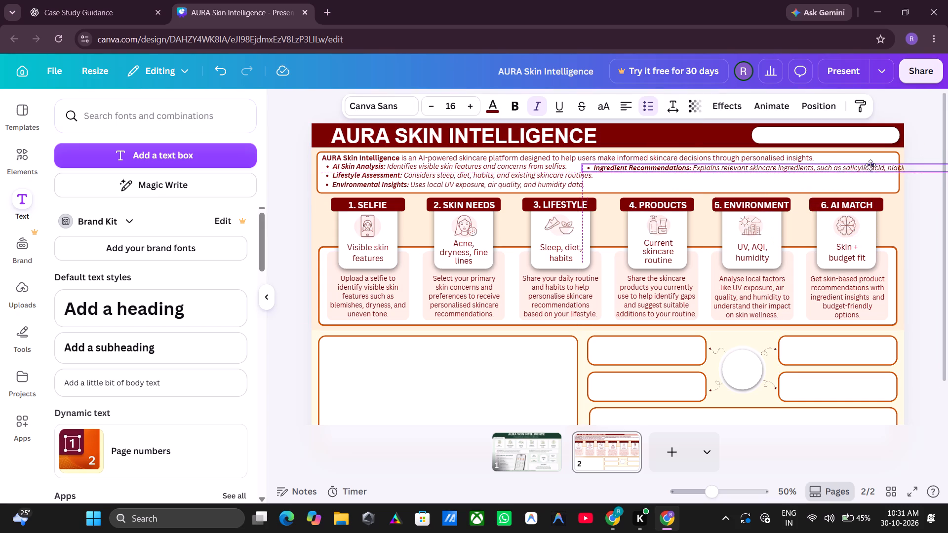
{"action": "left_click_drag", "start_coordinate": [870, 165], "coordinate": [881, 165]}
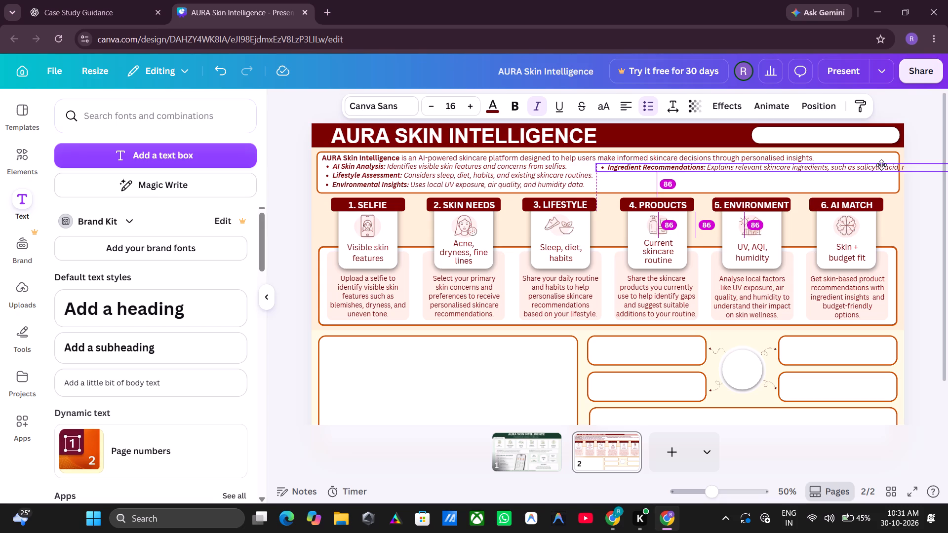
{"action": "left_click_drag", "start_coordinate": [881, 165], "coordinate": [881, 166]}
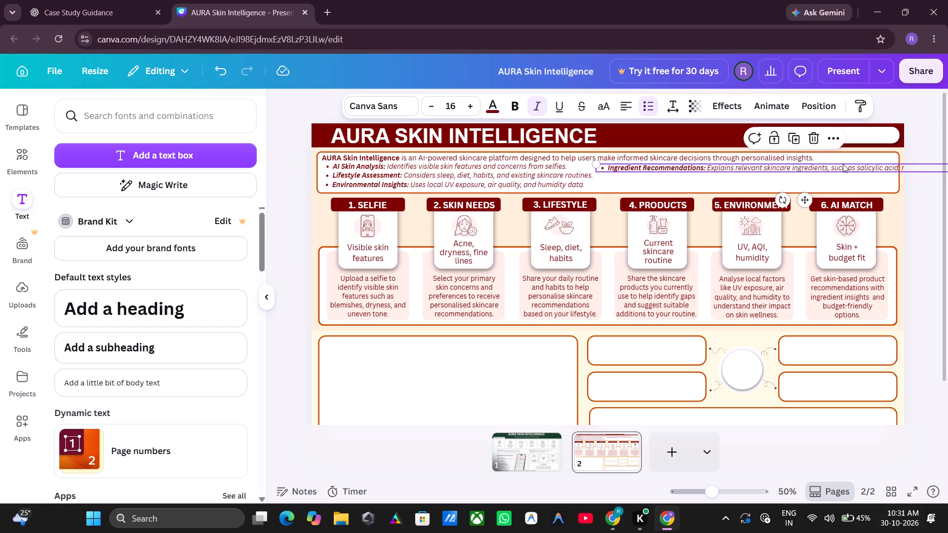
{"action": "left_click", "coordinate": [74, 10]}
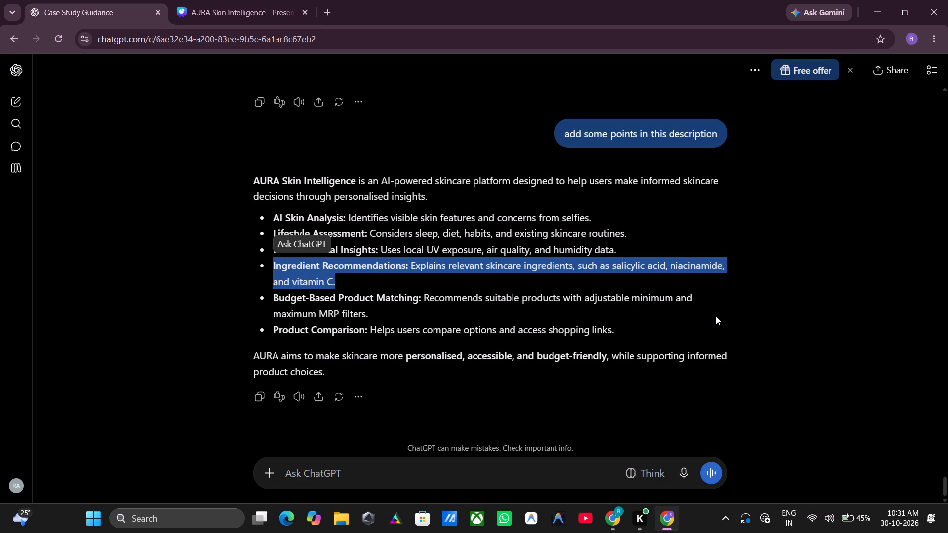
{"action": "left_click", "coordinate": [238, 15]}
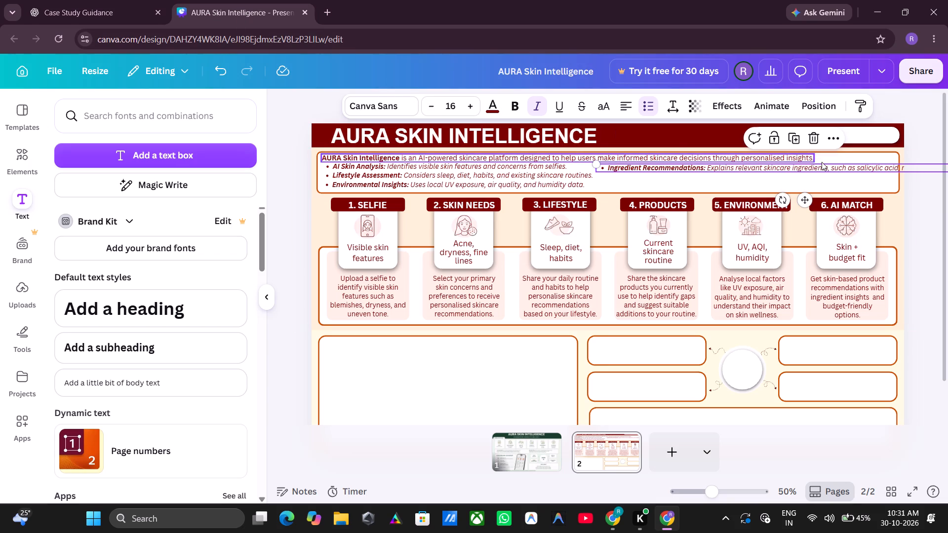
{"action": "left_click_drag", "start_coordinate": [823, 167], "coordinate": [679, 160]}
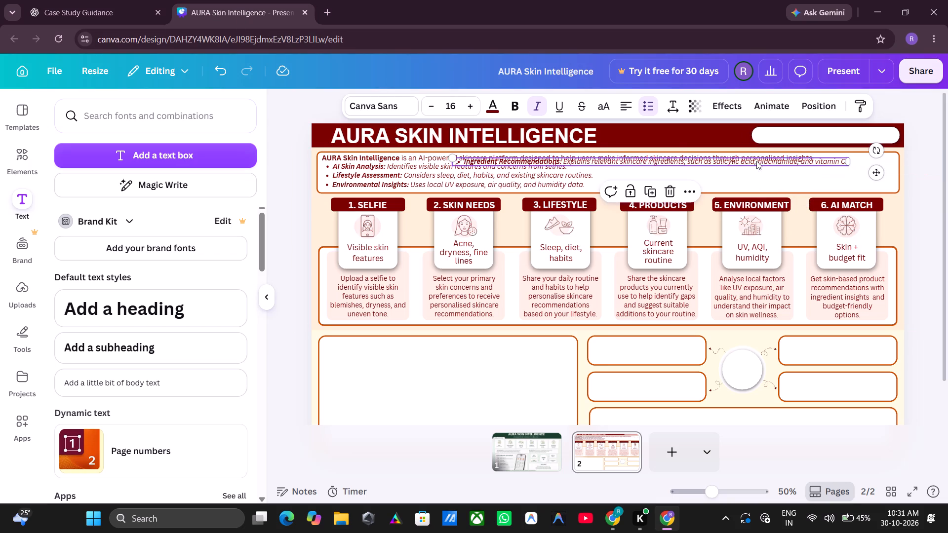
{"action": "left_click_drag", "start_coordinate": [735, 164], "coordinate": [878, 170]}
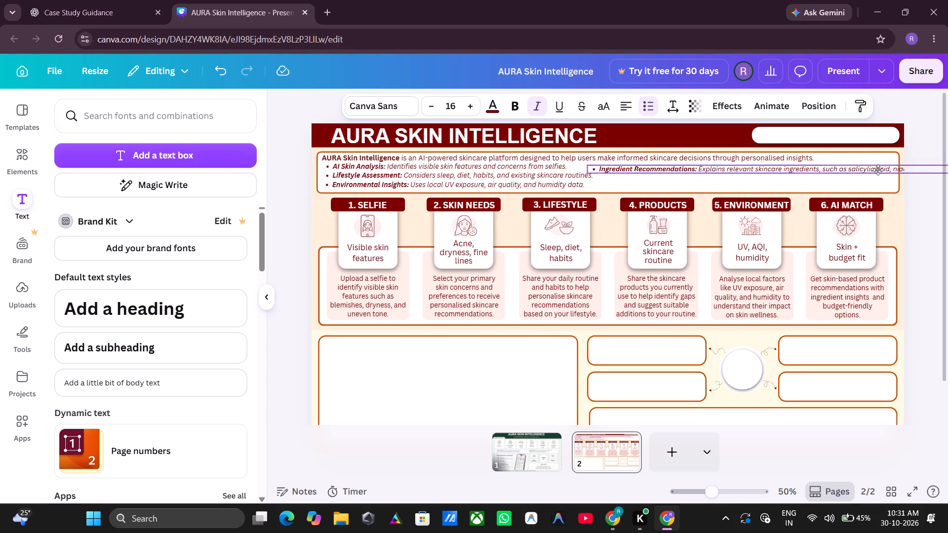
{"action": "left_click_drag", "start_coordinate": [878, 170], "coordinate": [887, 171]}
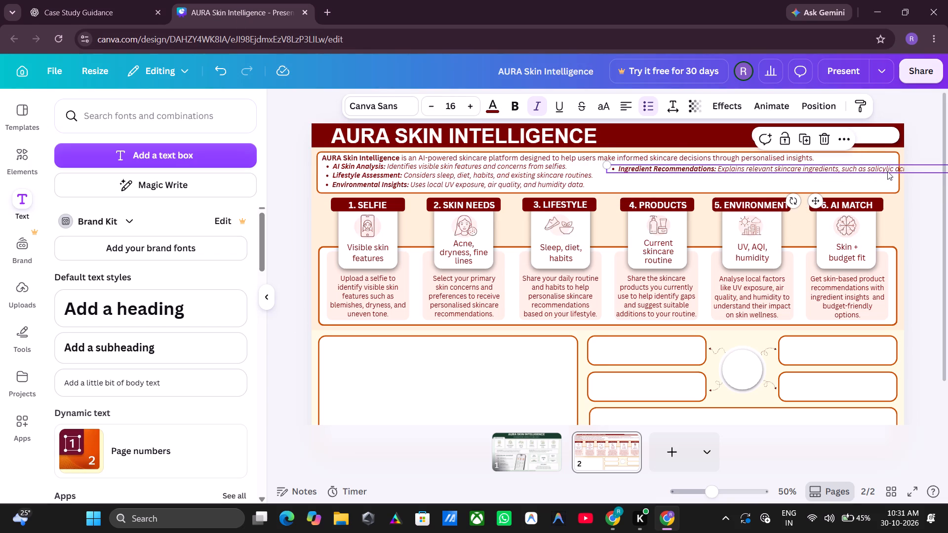
{"action": "left_click_drag", "start_coordinate": [875, 166], "coordinate": [863, 165]}
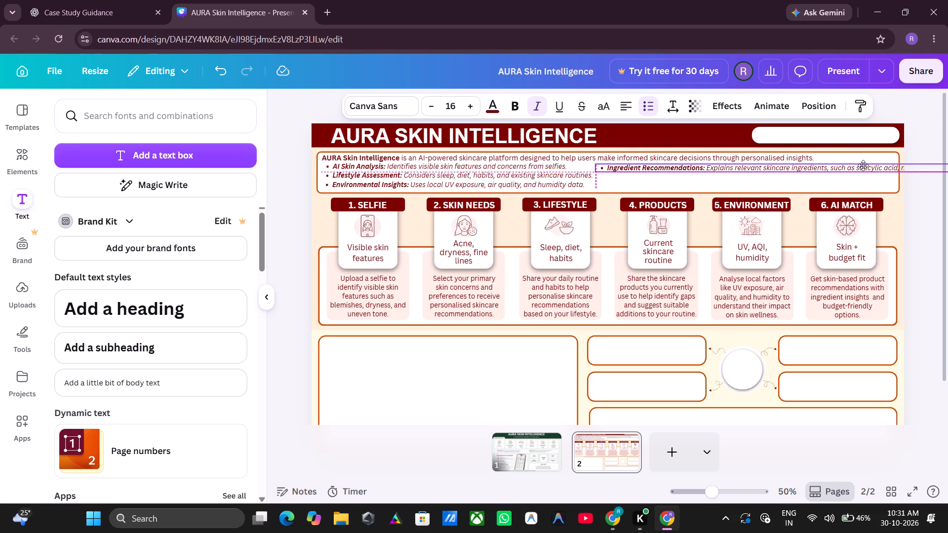
{"action": "left_click_drag", "start_coordinate": [863, 165], "coordinate": [863, 165]}
{"action": "left_click", "coordinate": [918, 188]}
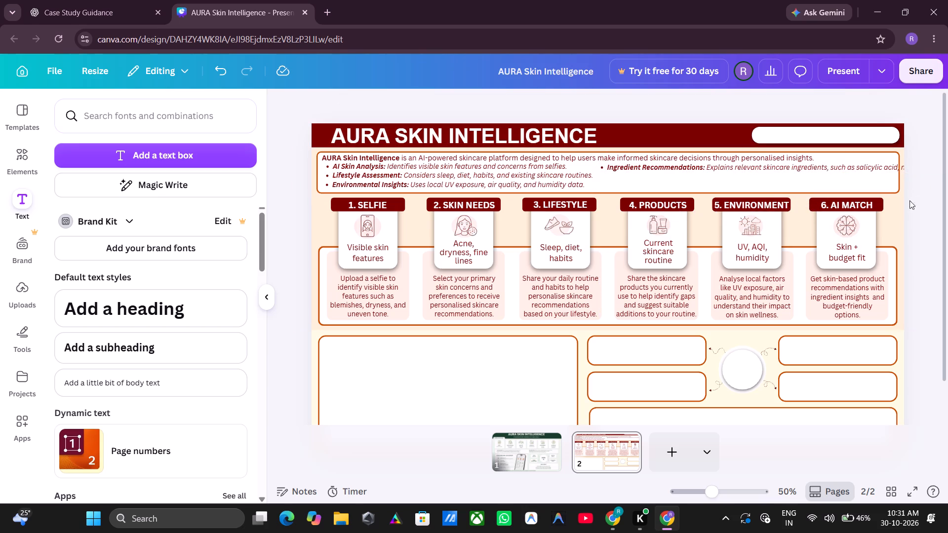
Examine how the end of the Ingredient Recommendations bullet fits against the right edge of the box beneath the title.
{"action": "middle_click_drag", "start_coordinate": [909, 206], "coordinate": [629, 228]}
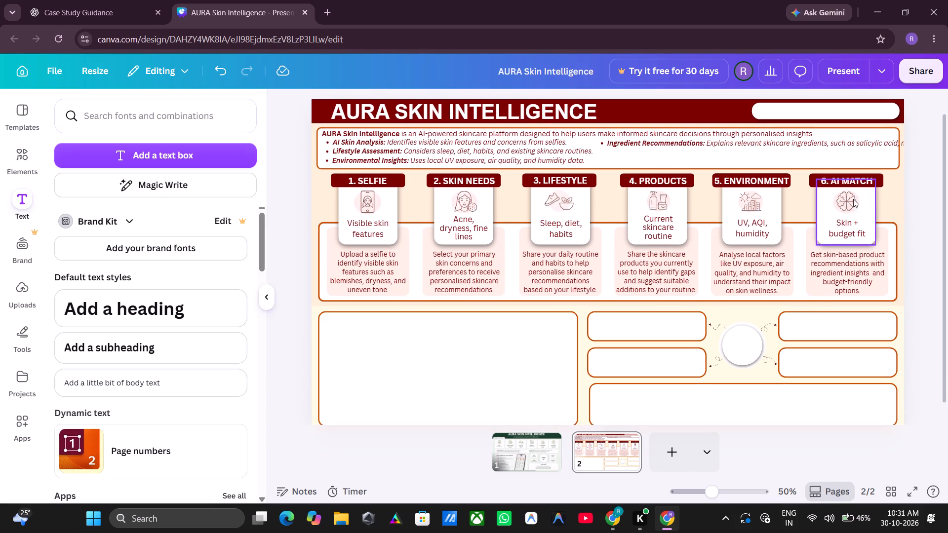
{"action": "scroll", "coordinate": [931, 186], "scroll_direction": "up", "scroll_amount": 1}
{"action": "middle_click_drag", "start_coordinate": [931, 185], "coordinate": [887, 205]}
{"action": "left_click", "coordinate": [898, 163]}
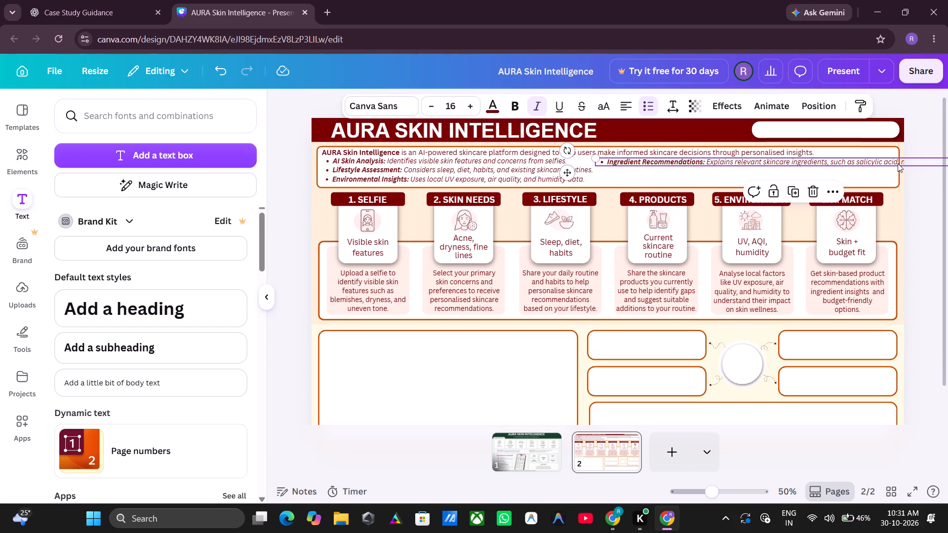
{"action": "key", "text": "ctrl+minus"}
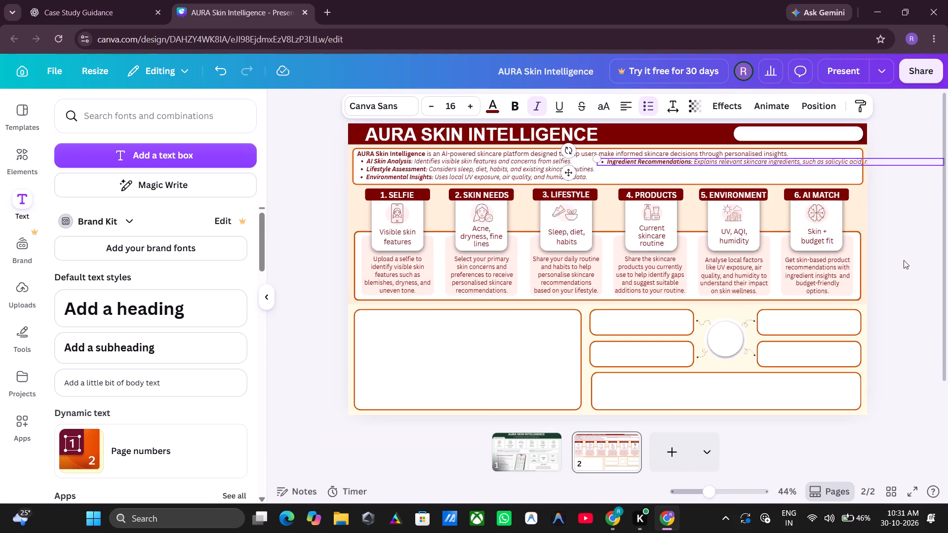
{"action": "key", "text": "ctrl+minus"}
{"action": "key", "text": "ctrl+minus"}
{"action": "key", "text": "ctrl+equal"}
{"action": "key", "text": "ctrl+equal"}
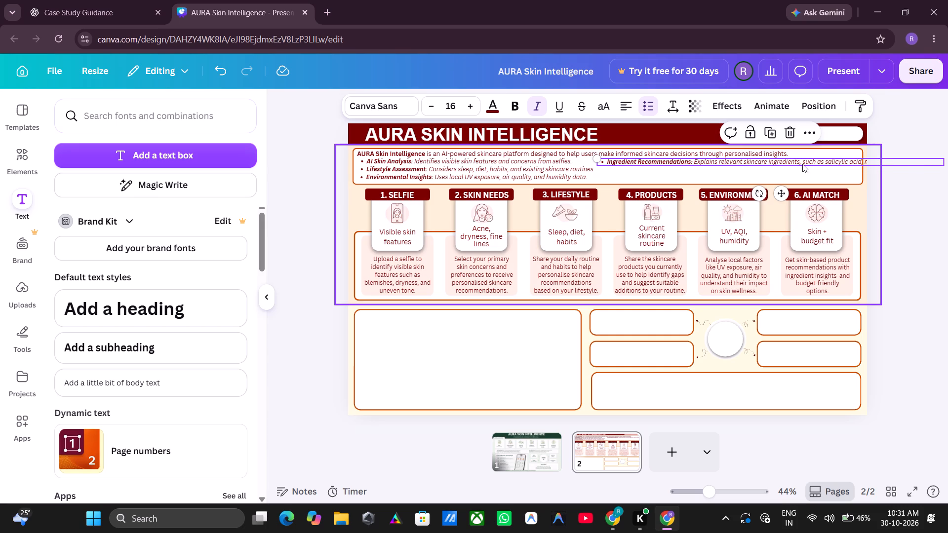
{"action": "left_click", "coordinate": [903, 218]}
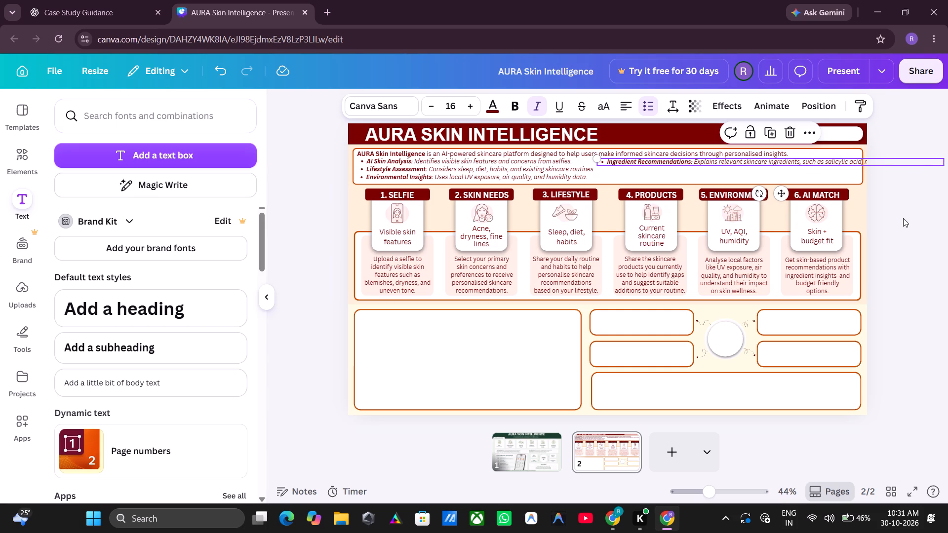
{"action": "left_click", "coordinate": [849, 162]}
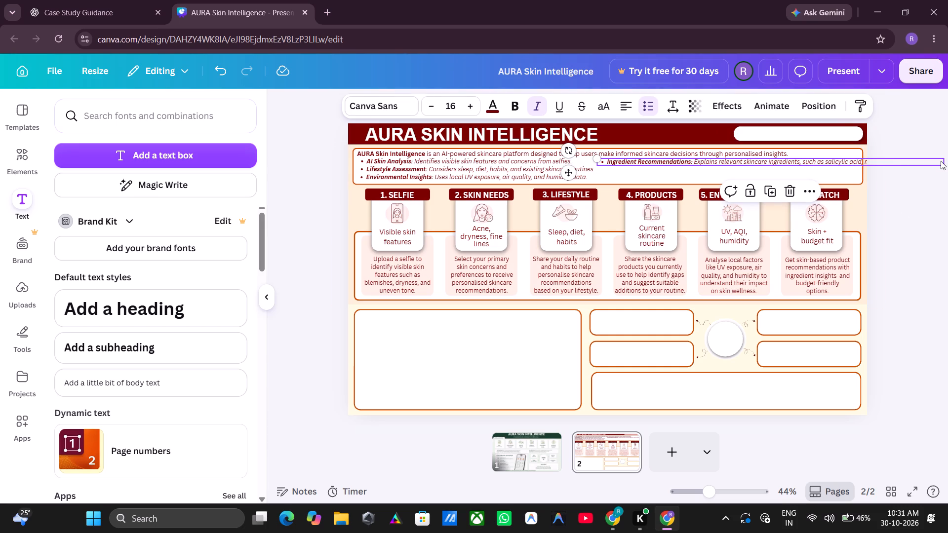
{"action": "key", "text": "ctrl+equal"}
{"action": "key", "text": "ctrl+equal"}
{"action": "key", "text": "ctrl+equal"}
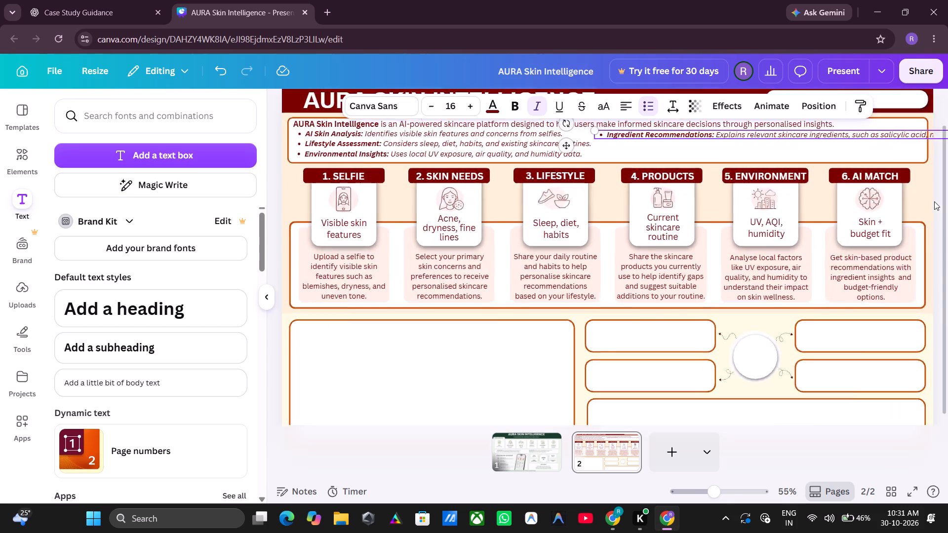
{"action": "key", "text": "ctrl+equal"}
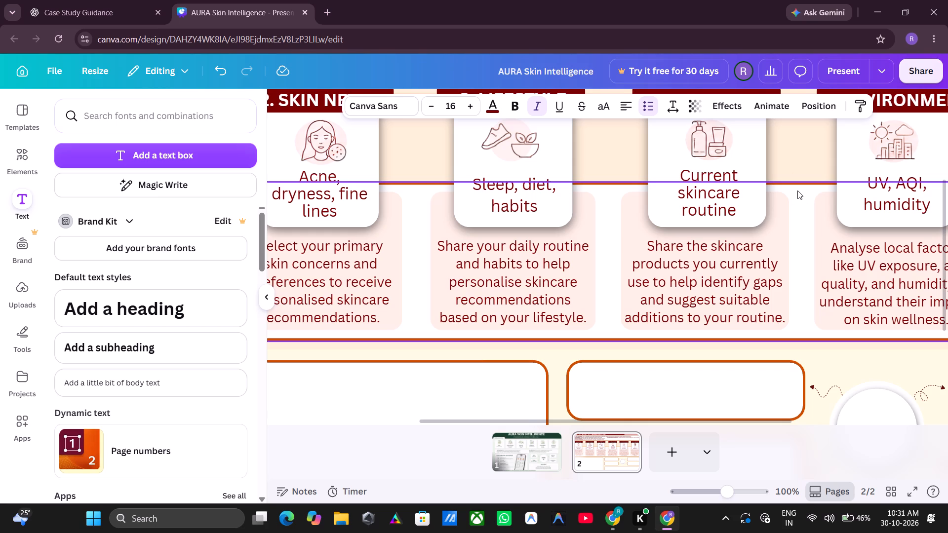
{"action": "middle_click_drag", "start_coordinate": [804, 169], "coordinate": [295, 321]}
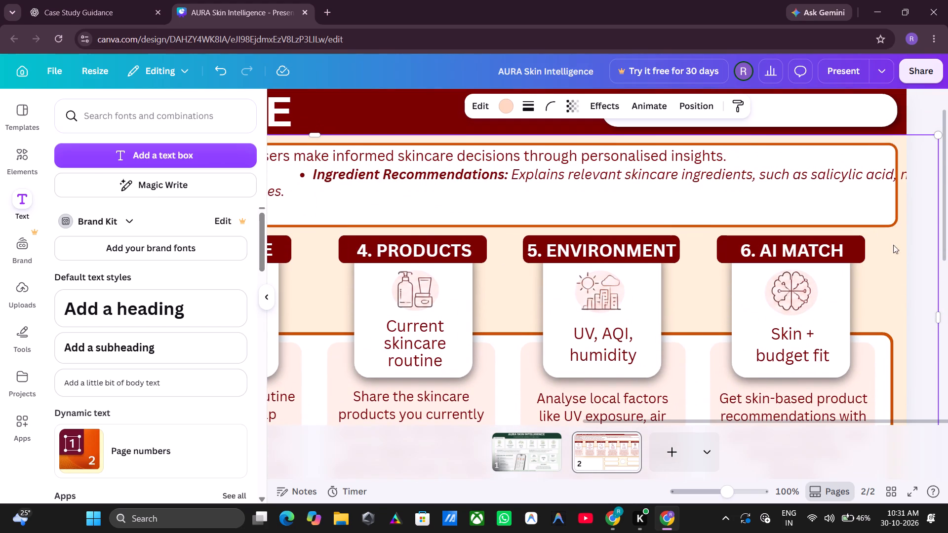
{"action": "key", "text": "ctrl+equal"}
{"action": "key", "text": "ctrl+equal"}
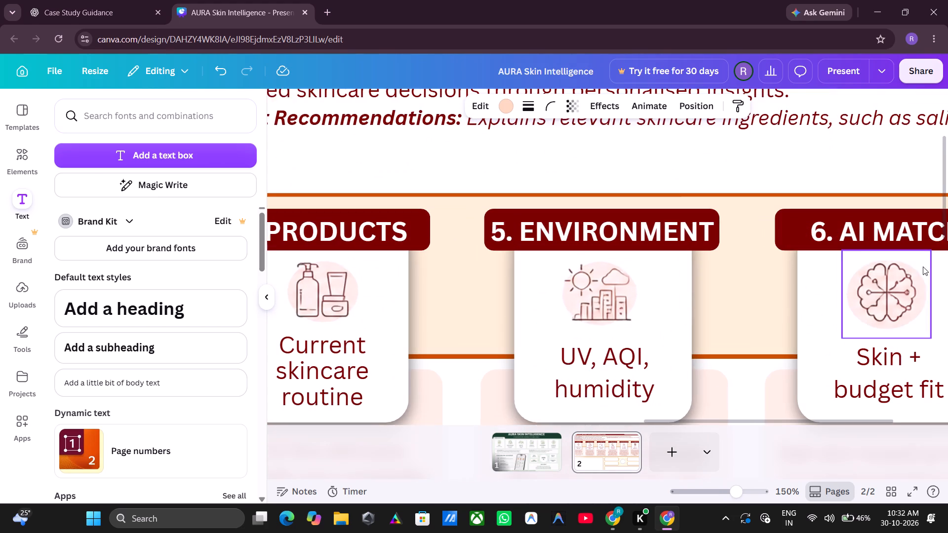
{"action": "middle_click_drag", "start_coordinate": [761, 254], "coordinate": [494, 367]}
{"action": "left_click", "coordinate": [815, 230]}
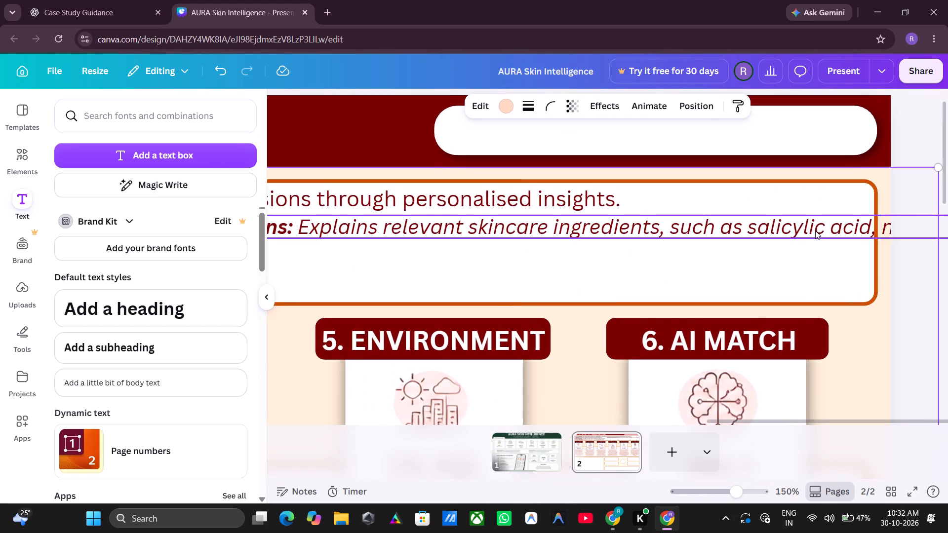
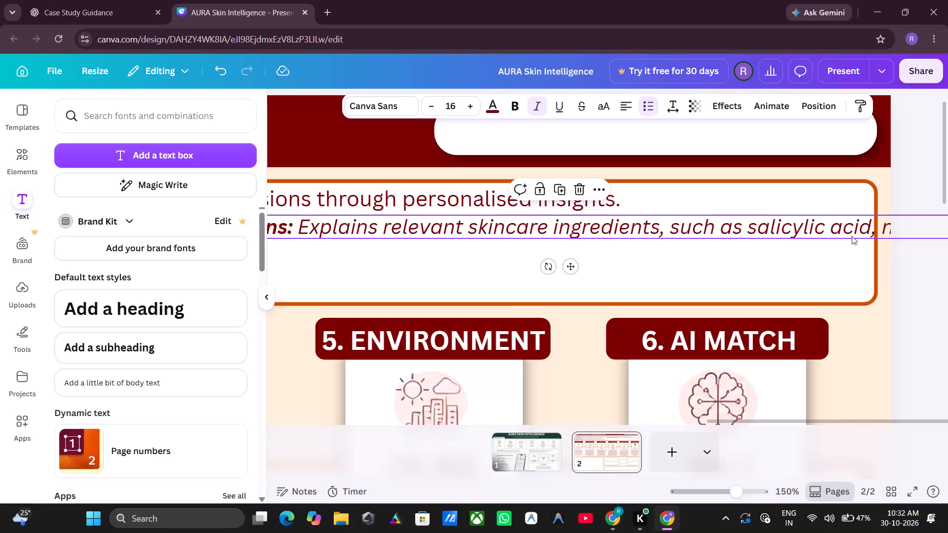
Narrow the Ingredient Recommendations text box to about 985 wide, wrapping it onto two lines at the edge of the box beneath the title.
{"action": "key", "text": "ctrl+minus"}
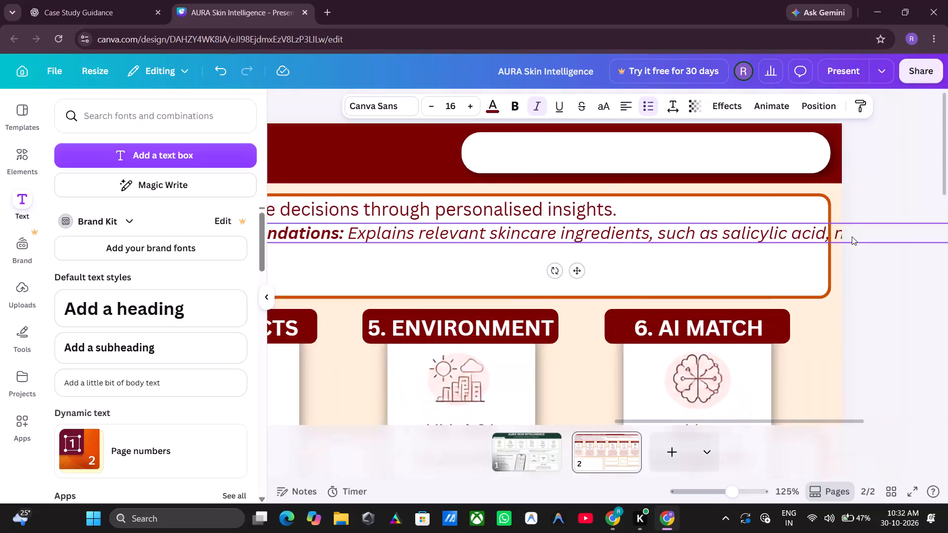
{"action": "key", "text": "ctrl+minus"}
{"action": "key", "text": "ctrl+minus"}
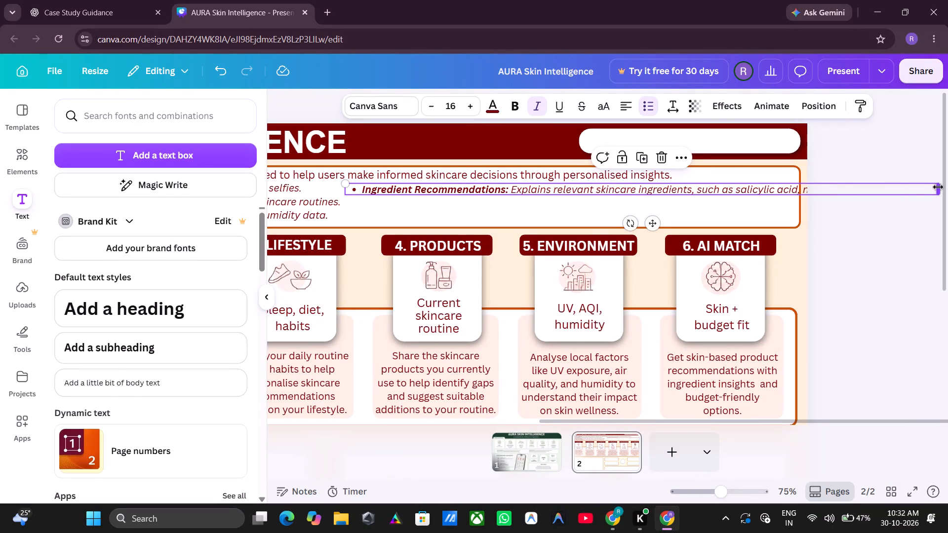
{"action": "left_click_drag", "start_coordinate": [938, 187], "coordinate": [917, 185]}
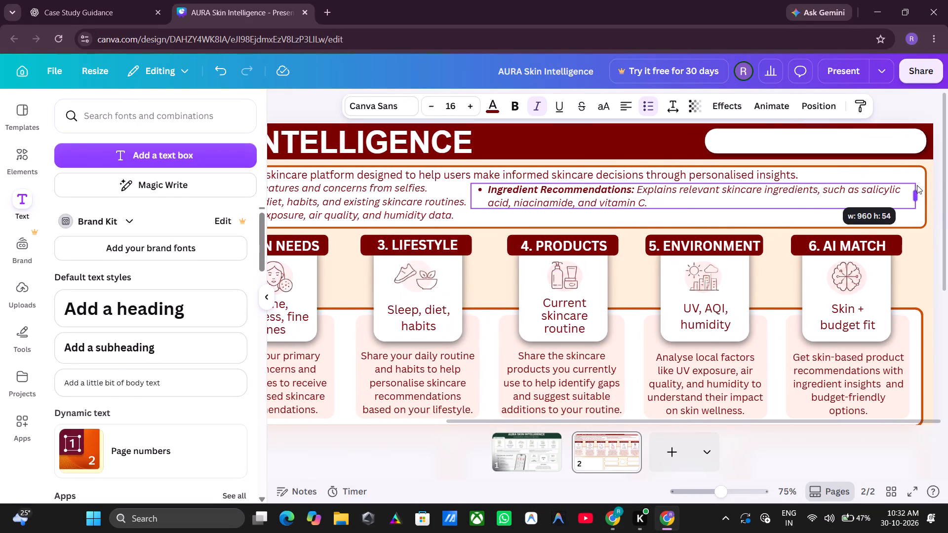
{"action": "left_click_drag", "start_coordinate": [917, 185], "coordinate": [922, 185]}
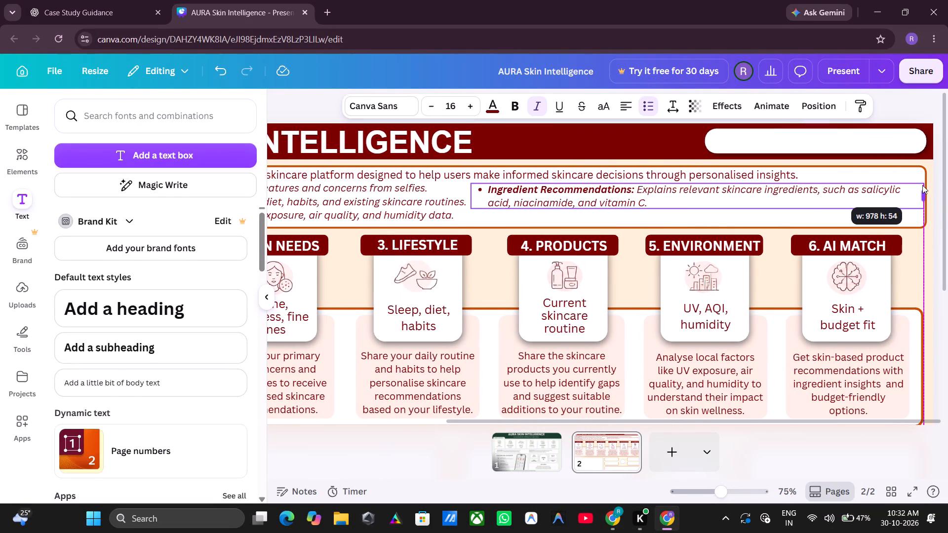
{"action": "left_click_drag", "start_coordinate": [922, 185], "coordinate": [929, 185]}
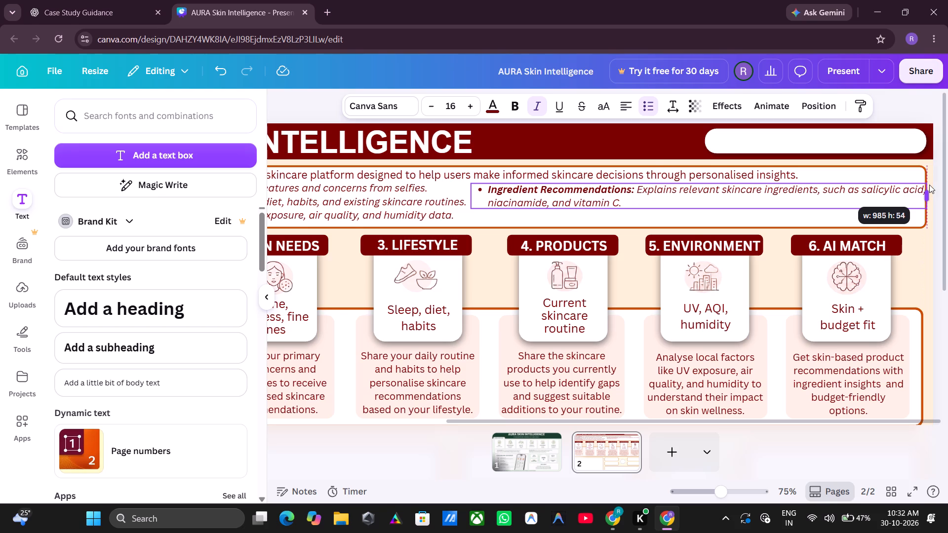
{"action": "left_click_drag", "start_coordinate": [929, 185], "coordinate": [929, 185]}
Nudge the Ingredient Recommendations bullet slightly so its text sits inside the box's border, beside the first-column bullets.
{"action": "left_click_drag", "start_coordinate": [632, 197], "coordinate": [629, 196]}
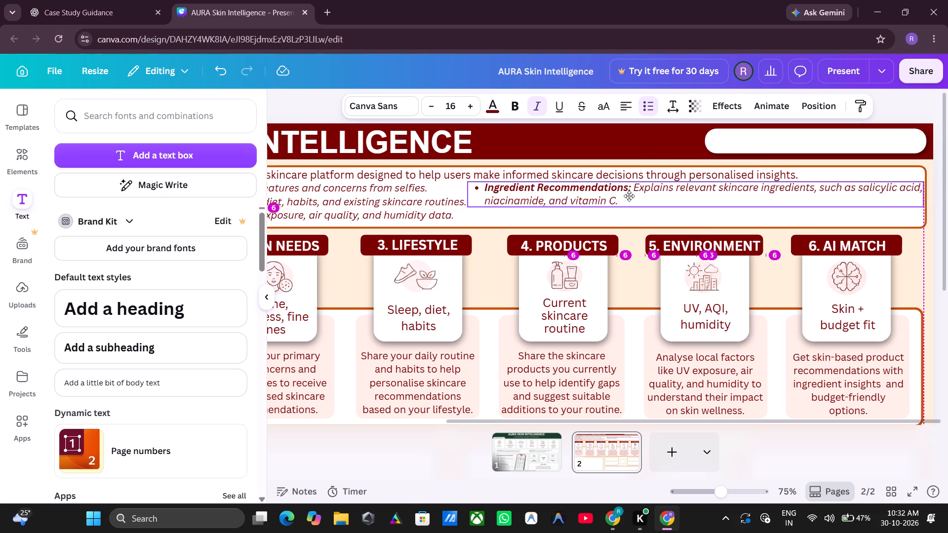
{"action": "left_click_drag", "start_coordinate": [629, 196], "coordinate": [630, 198]}
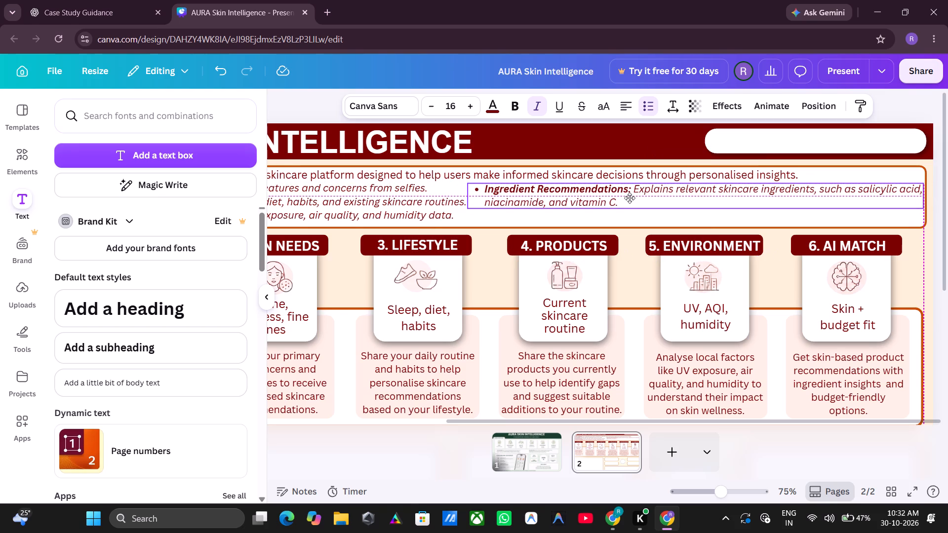
{"action": "left_click_drag", "start_coordinate": [630, 198], "coordinate": [631, 197]}
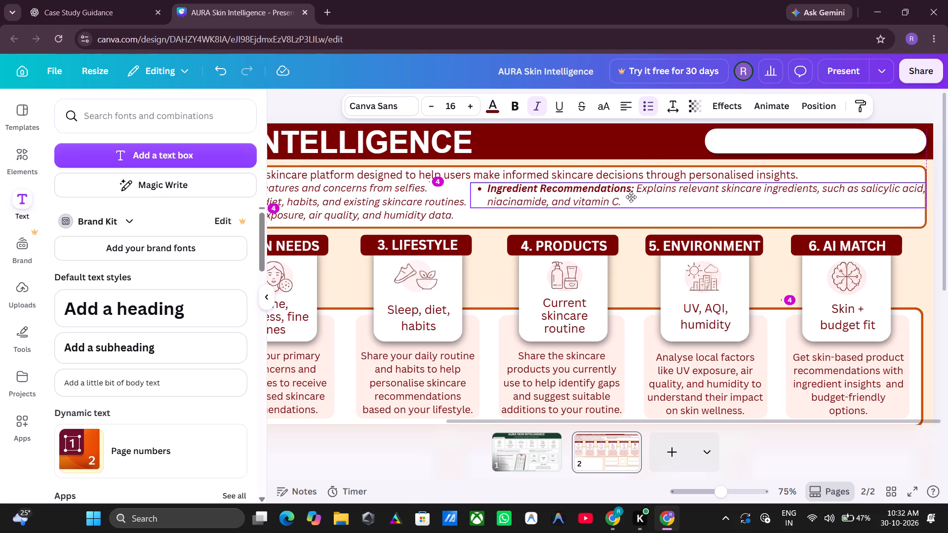
{"action": "left_click_drag", "start_coordinate": [631, 197], "coordinate": [627, 198]}
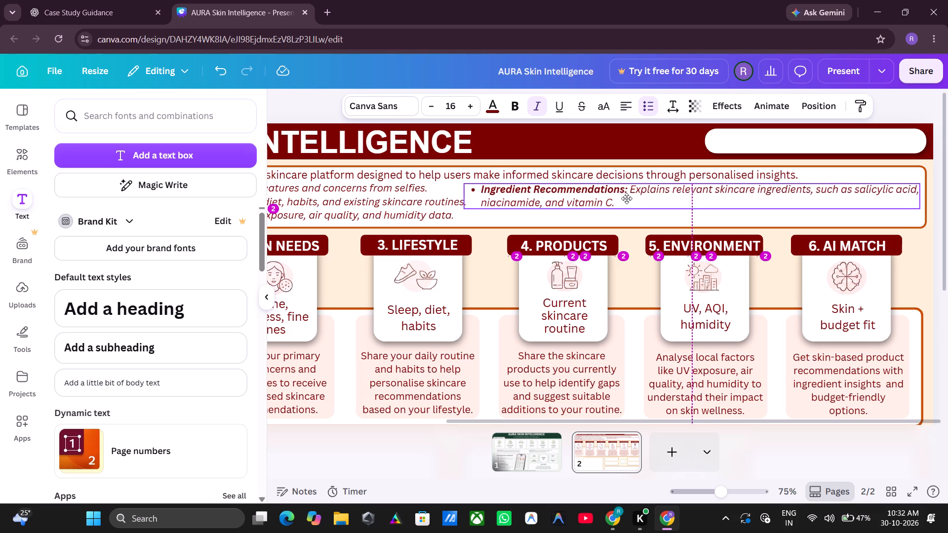
{"action": "left_click_drag", "start_coordinate": [627, 198], "coordinate": [627, 197]}
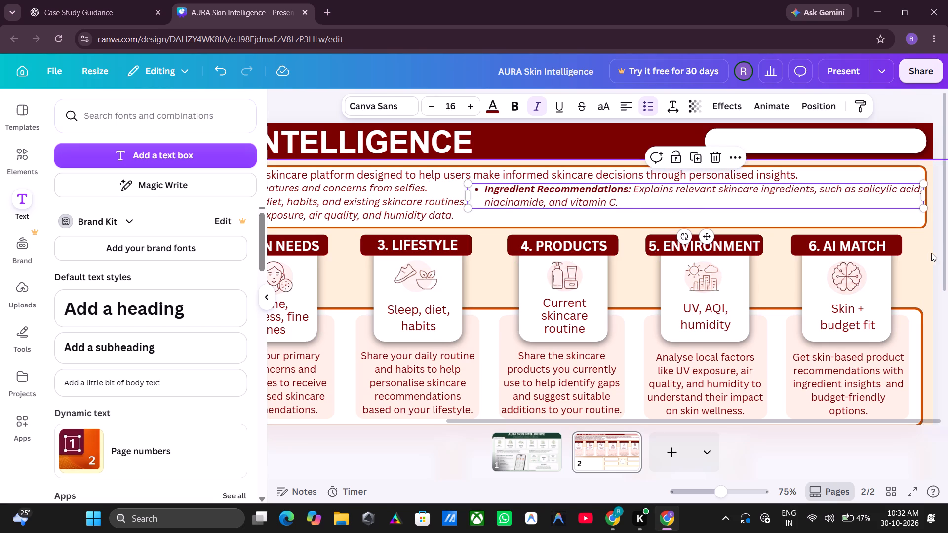
{"action": "left_click", "coordinate": [936, 253]}
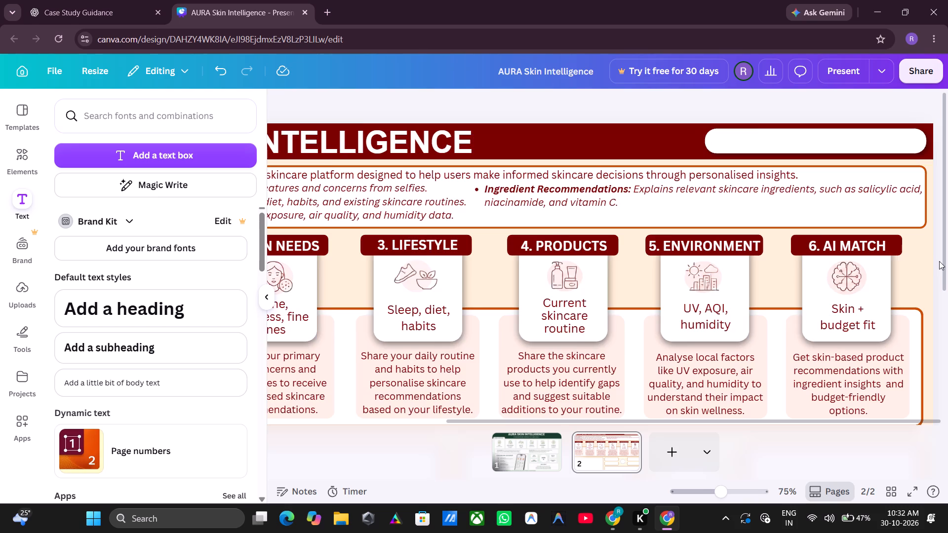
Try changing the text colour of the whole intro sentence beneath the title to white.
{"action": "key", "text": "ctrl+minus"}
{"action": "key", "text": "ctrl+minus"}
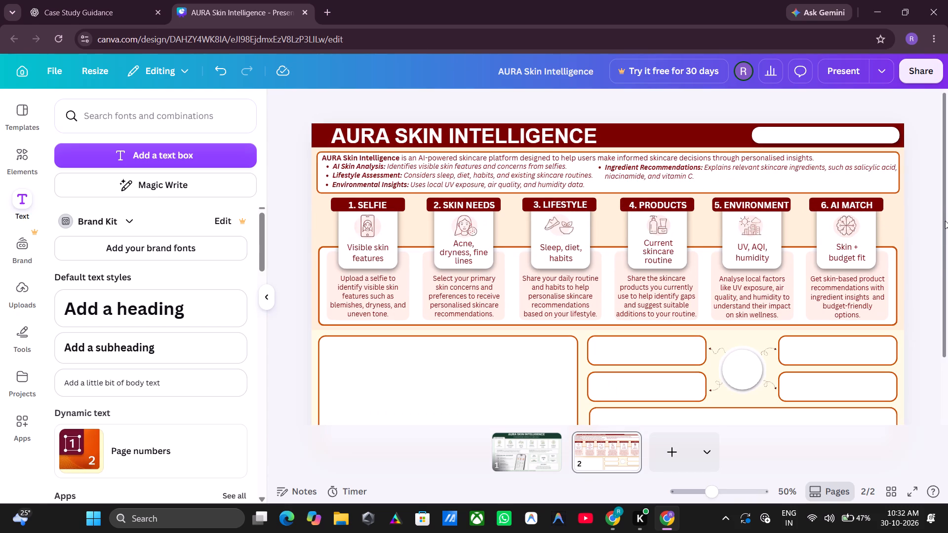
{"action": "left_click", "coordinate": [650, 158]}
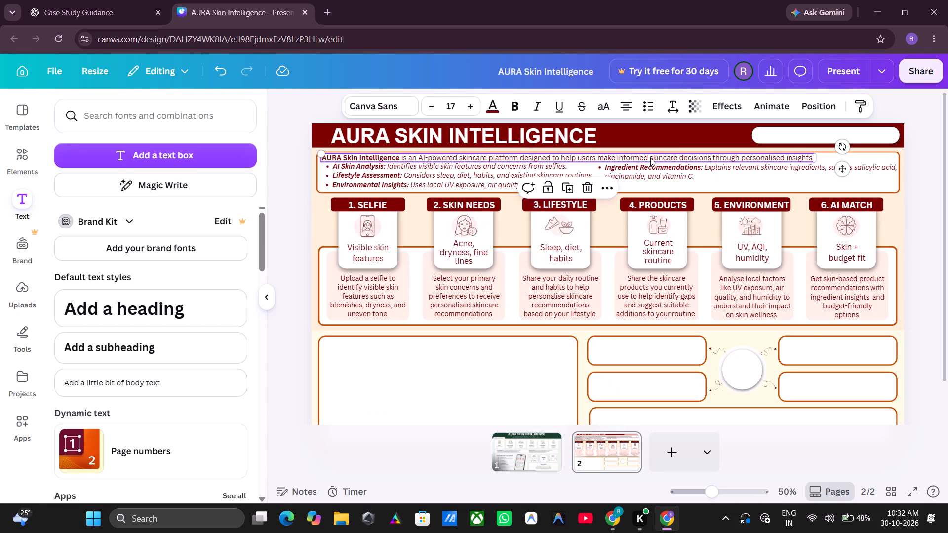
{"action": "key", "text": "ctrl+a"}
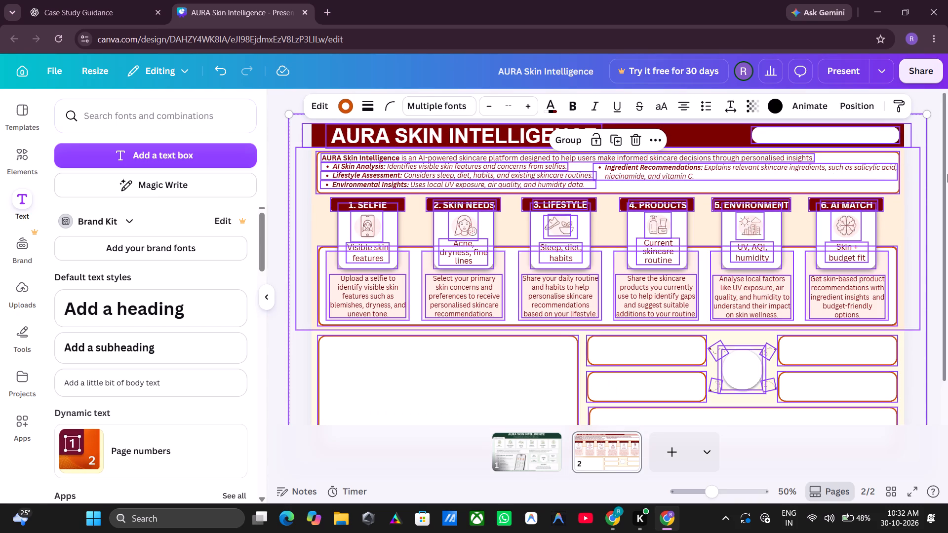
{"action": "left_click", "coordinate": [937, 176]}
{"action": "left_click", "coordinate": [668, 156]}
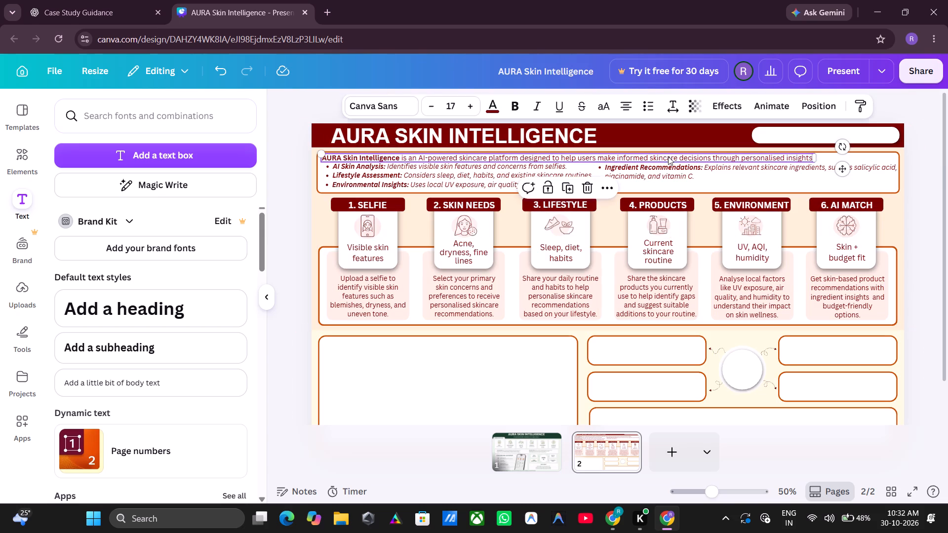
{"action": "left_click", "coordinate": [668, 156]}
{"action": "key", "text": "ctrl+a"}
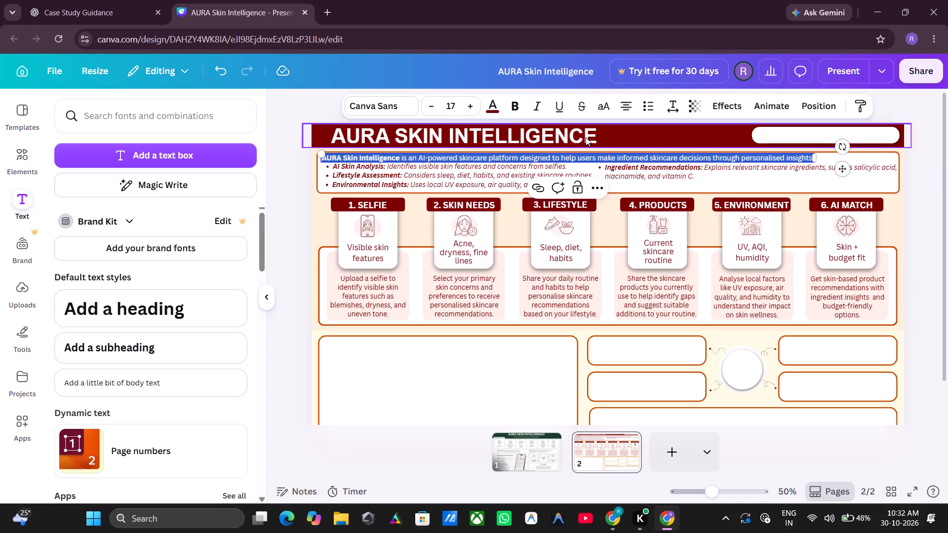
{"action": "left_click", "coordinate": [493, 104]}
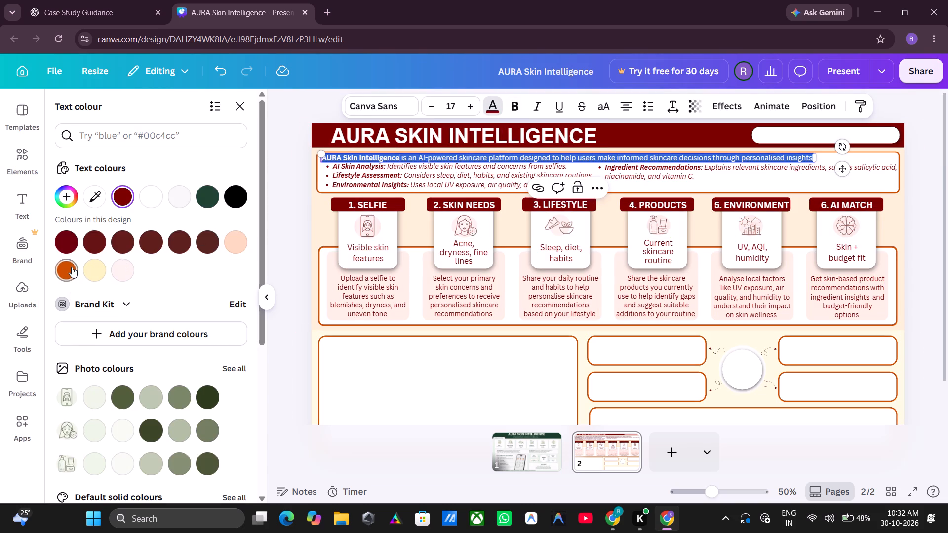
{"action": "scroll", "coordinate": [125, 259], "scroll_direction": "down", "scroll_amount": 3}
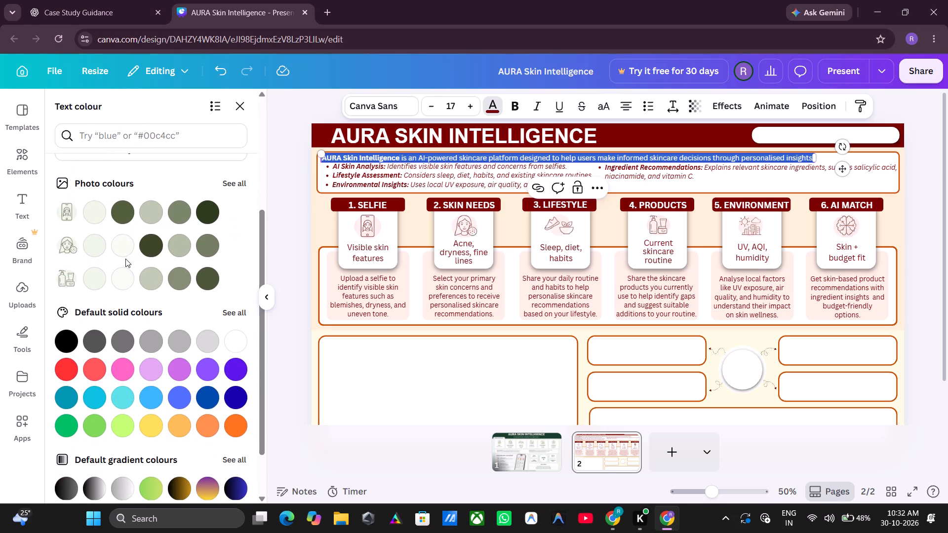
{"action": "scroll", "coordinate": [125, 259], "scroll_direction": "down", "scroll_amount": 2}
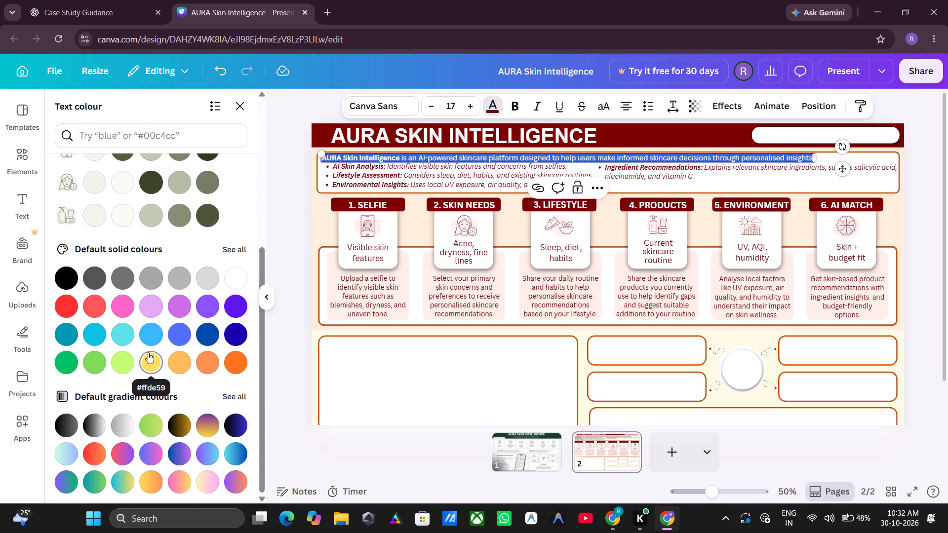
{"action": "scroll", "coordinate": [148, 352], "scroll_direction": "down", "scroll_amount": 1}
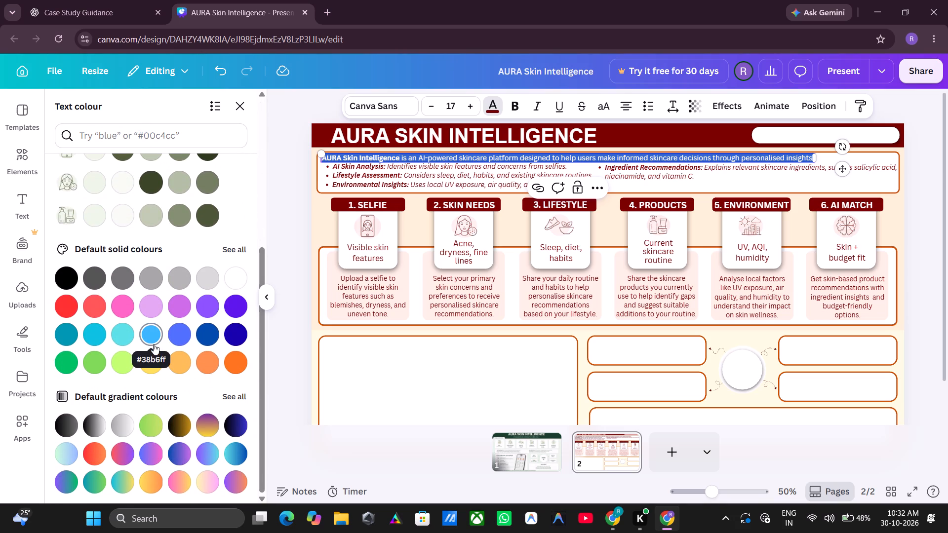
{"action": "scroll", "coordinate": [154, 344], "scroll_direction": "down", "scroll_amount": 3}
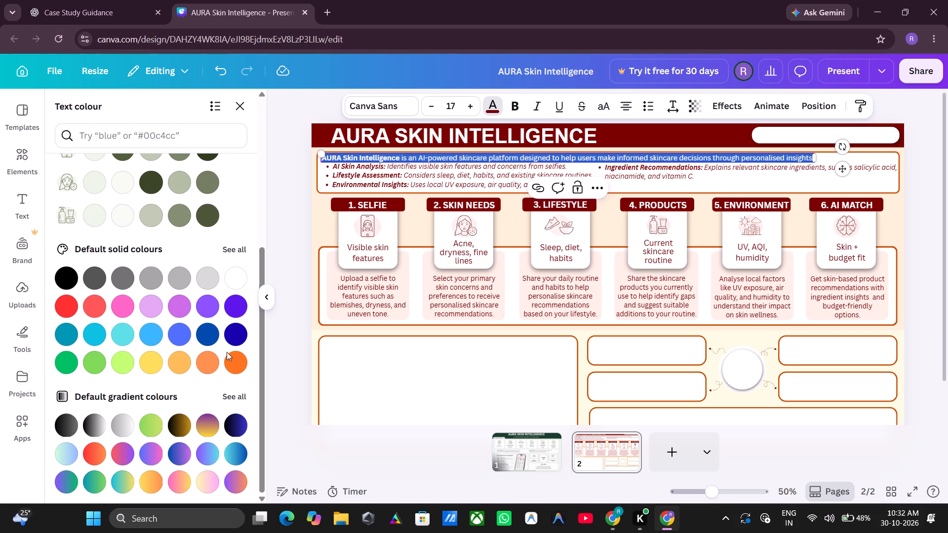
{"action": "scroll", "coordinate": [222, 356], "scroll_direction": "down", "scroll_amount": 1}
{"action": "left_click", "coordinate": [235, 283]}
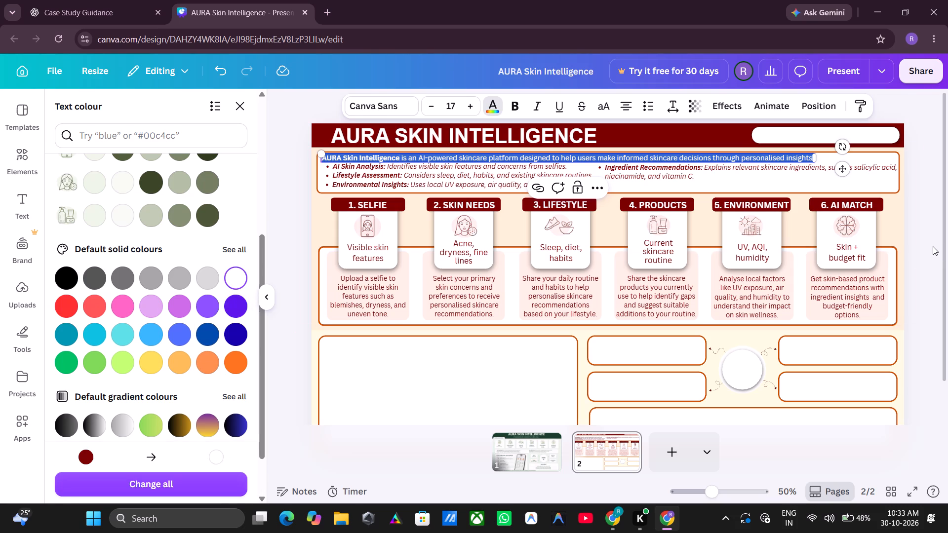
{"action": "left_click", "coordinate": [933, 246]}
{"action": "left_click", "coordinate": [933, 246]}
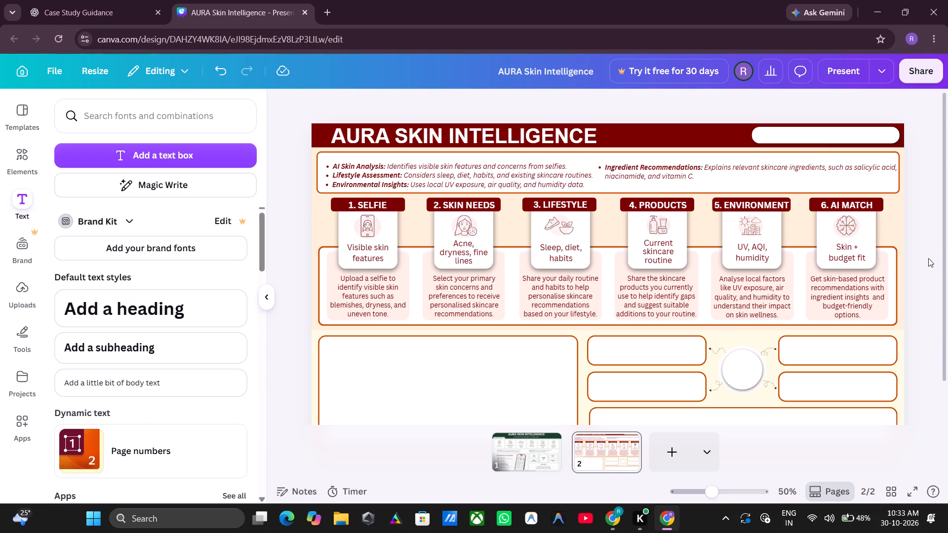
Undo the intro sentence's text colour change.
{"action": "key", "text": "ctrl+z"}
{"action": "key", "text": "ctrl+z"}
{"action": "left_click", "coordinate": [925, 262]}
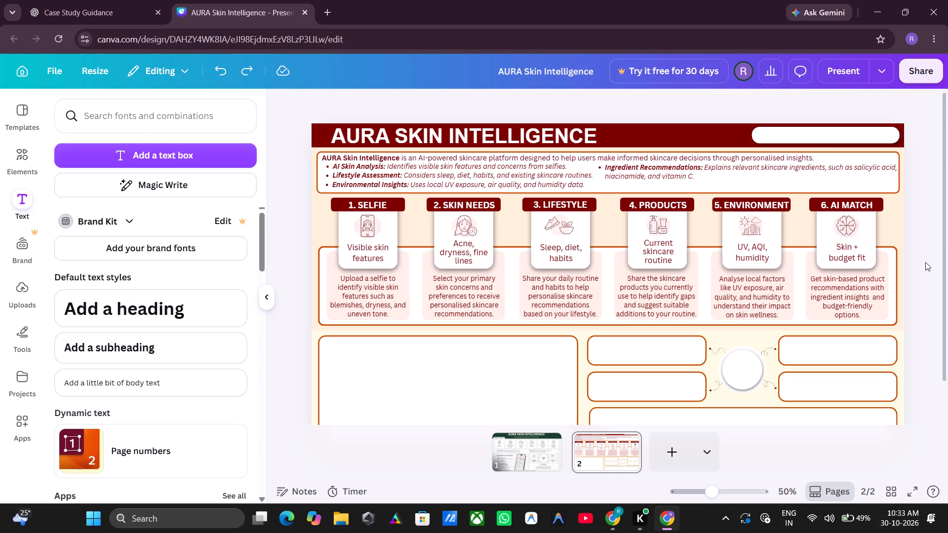
{"action": "scroll", "coordinate": [924, 260], "scroll_direction": "down", "scroll_amount": 4}
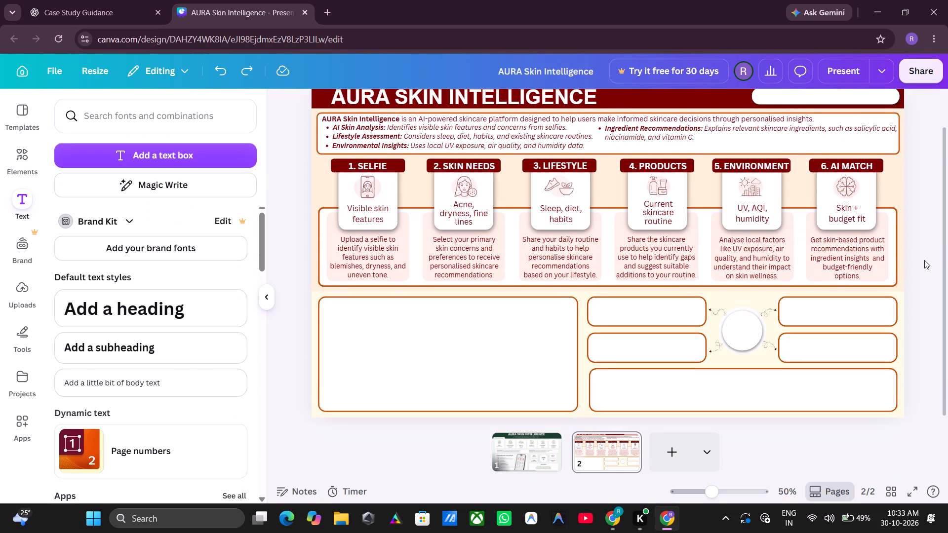
{"action": "scroll", "coordinate": [922, 262], "scroll_direction": "up", "scroll_amount": 3}
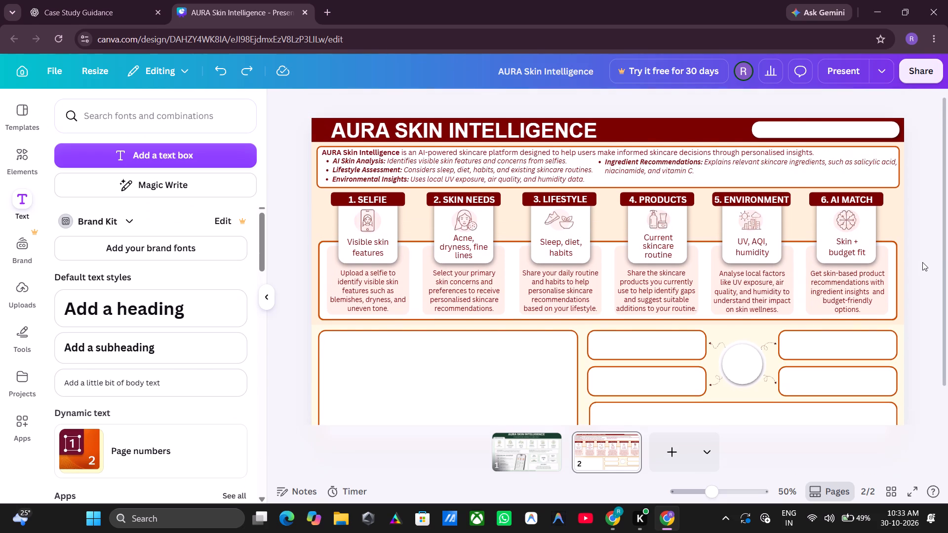
{"action": "scroll", "coordinate": [922, 262], "scroll_direction": "down", "scroll_amount": 1}
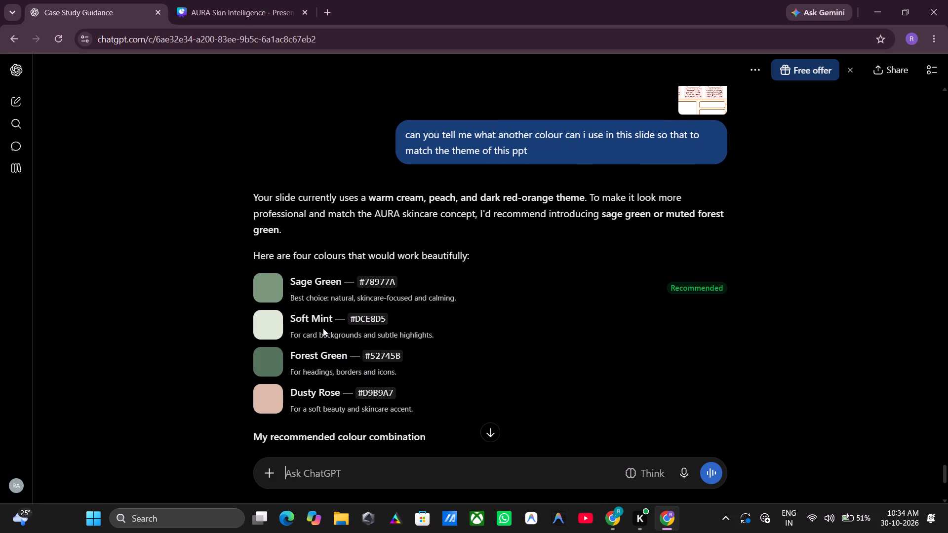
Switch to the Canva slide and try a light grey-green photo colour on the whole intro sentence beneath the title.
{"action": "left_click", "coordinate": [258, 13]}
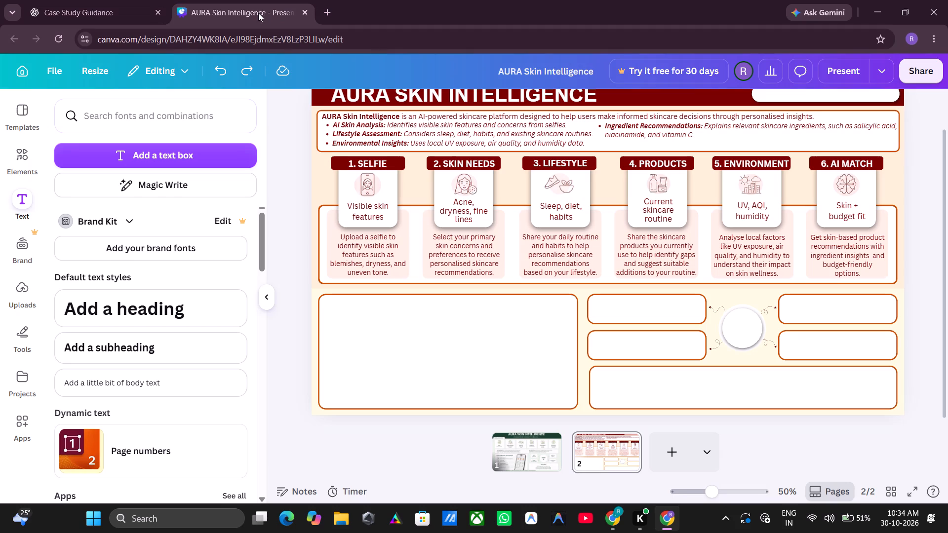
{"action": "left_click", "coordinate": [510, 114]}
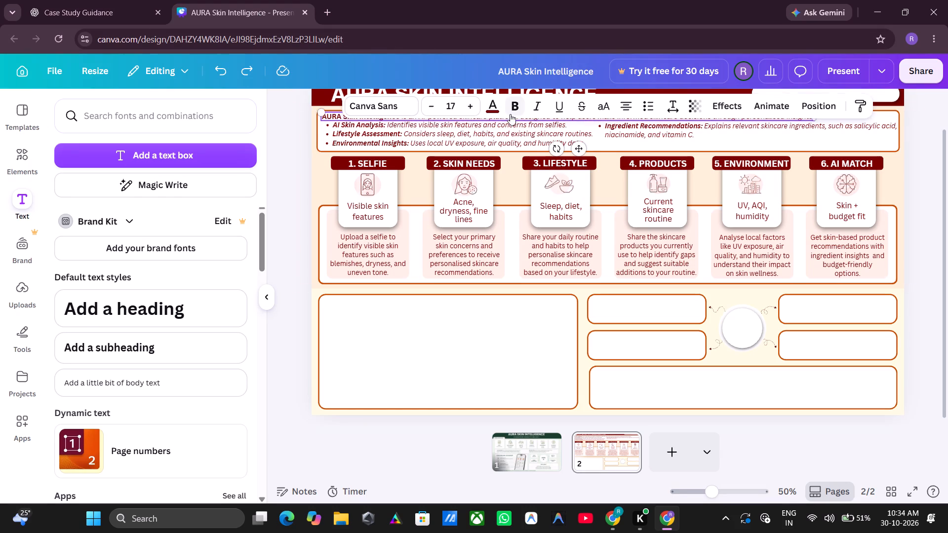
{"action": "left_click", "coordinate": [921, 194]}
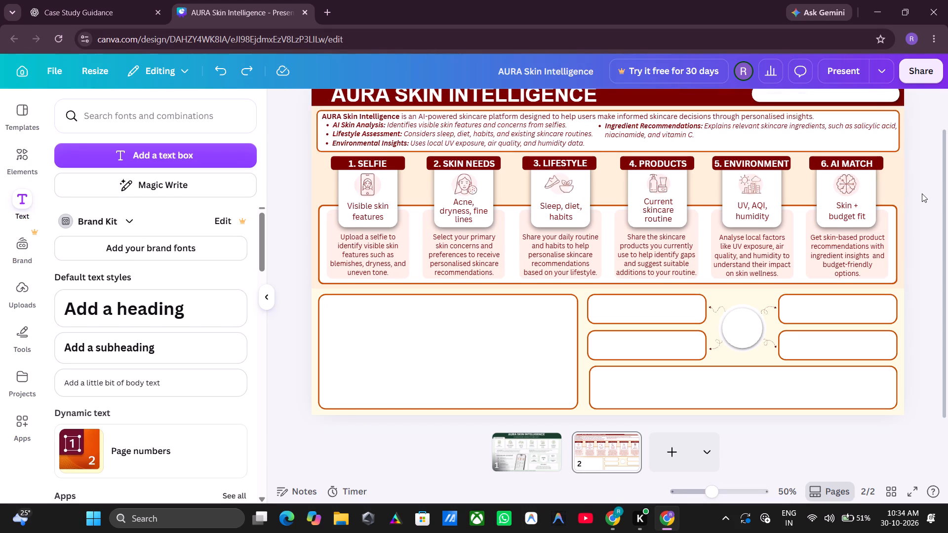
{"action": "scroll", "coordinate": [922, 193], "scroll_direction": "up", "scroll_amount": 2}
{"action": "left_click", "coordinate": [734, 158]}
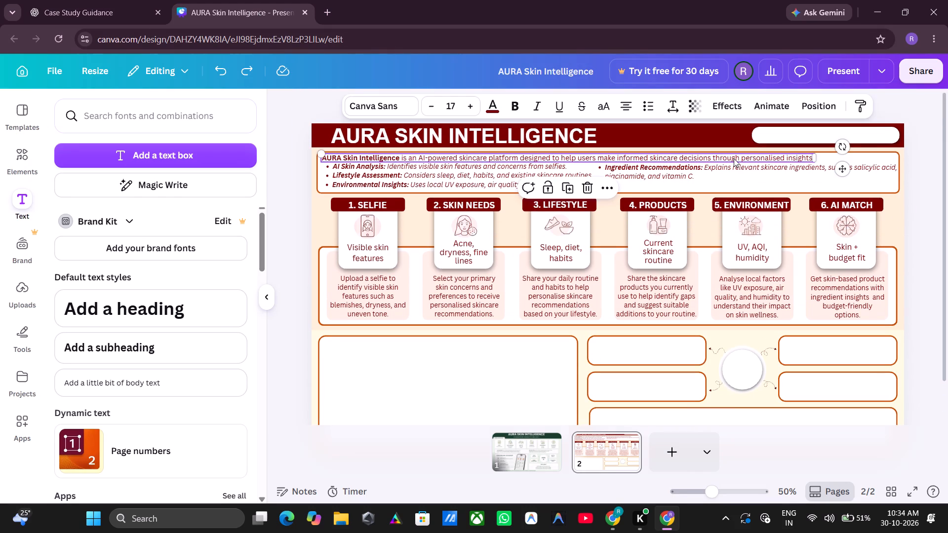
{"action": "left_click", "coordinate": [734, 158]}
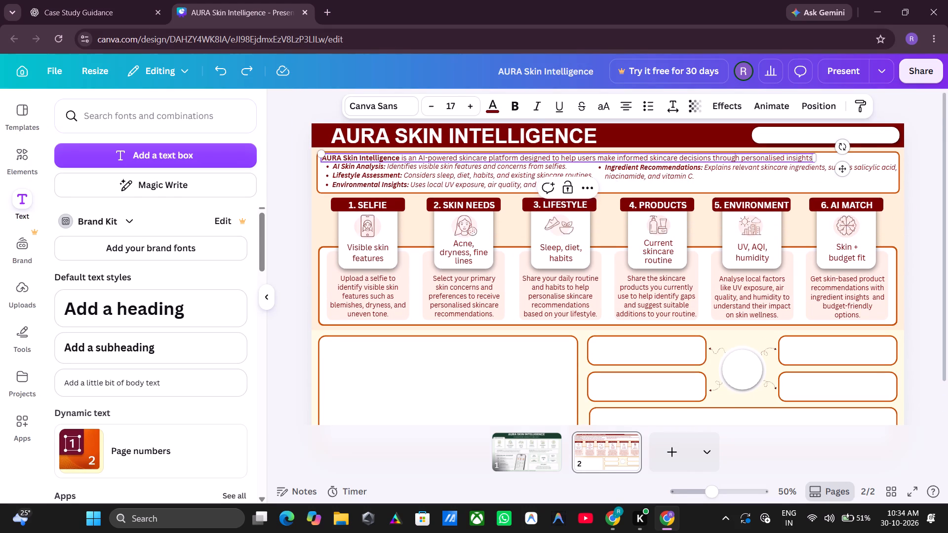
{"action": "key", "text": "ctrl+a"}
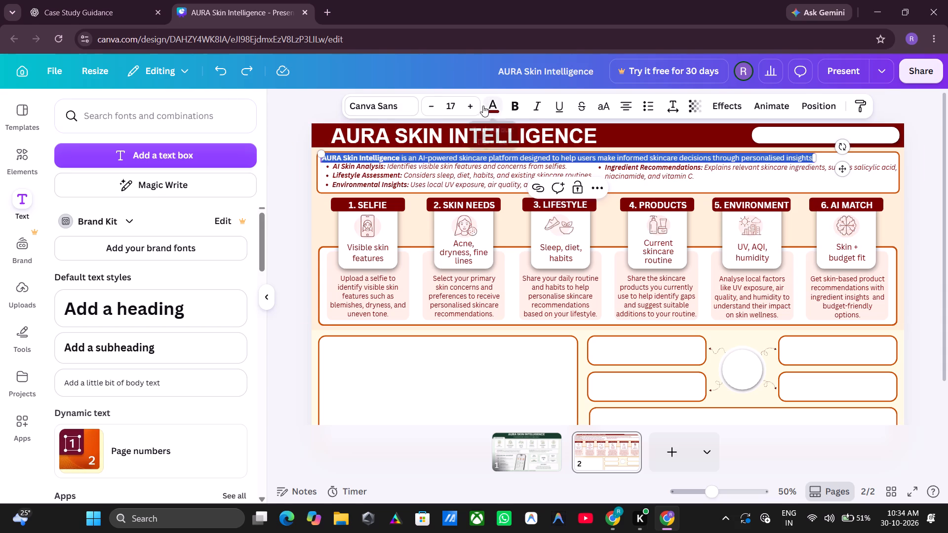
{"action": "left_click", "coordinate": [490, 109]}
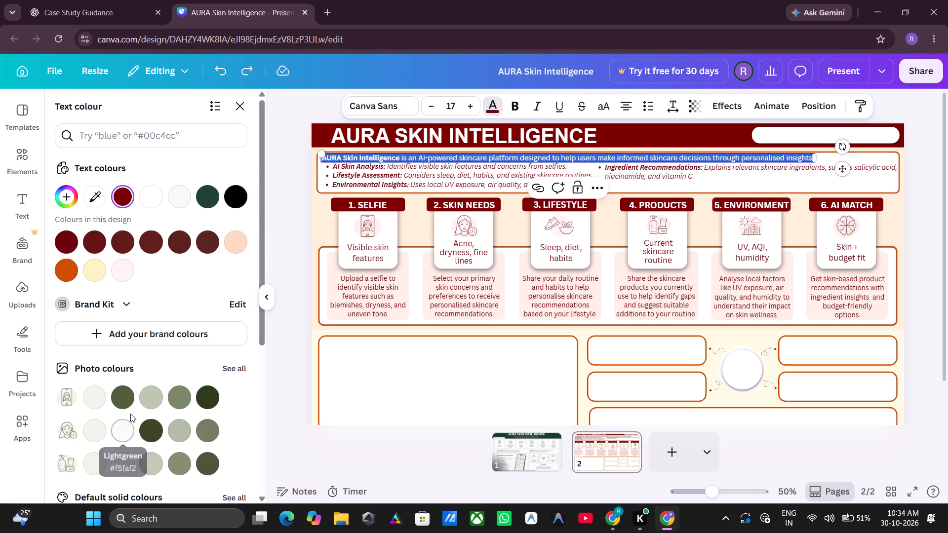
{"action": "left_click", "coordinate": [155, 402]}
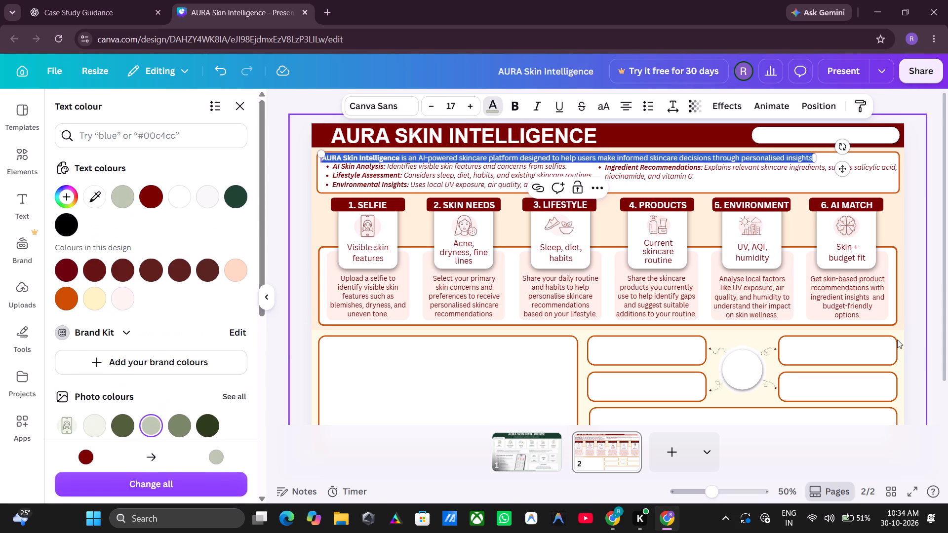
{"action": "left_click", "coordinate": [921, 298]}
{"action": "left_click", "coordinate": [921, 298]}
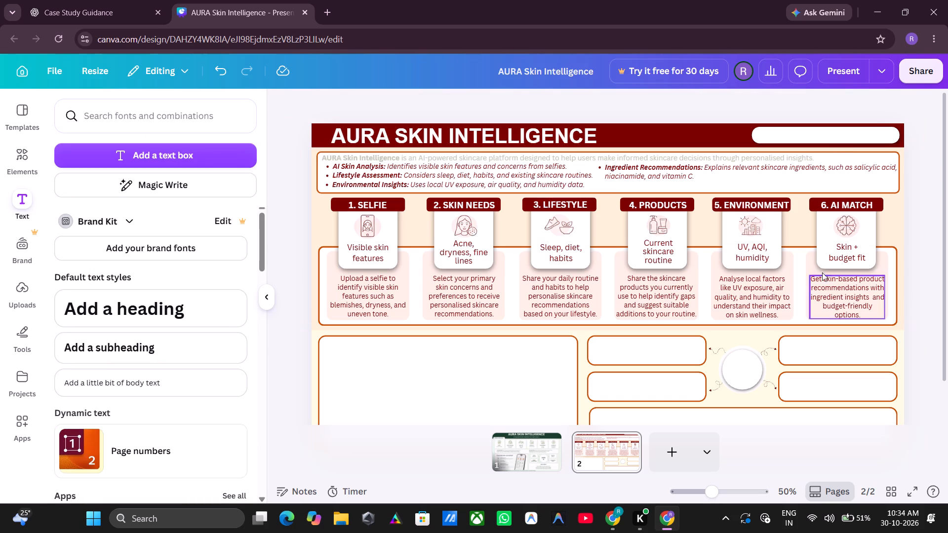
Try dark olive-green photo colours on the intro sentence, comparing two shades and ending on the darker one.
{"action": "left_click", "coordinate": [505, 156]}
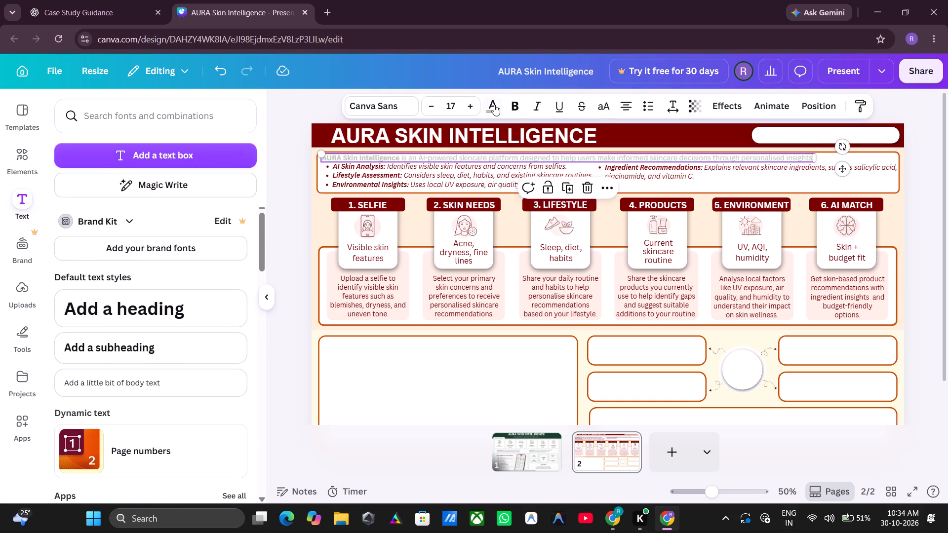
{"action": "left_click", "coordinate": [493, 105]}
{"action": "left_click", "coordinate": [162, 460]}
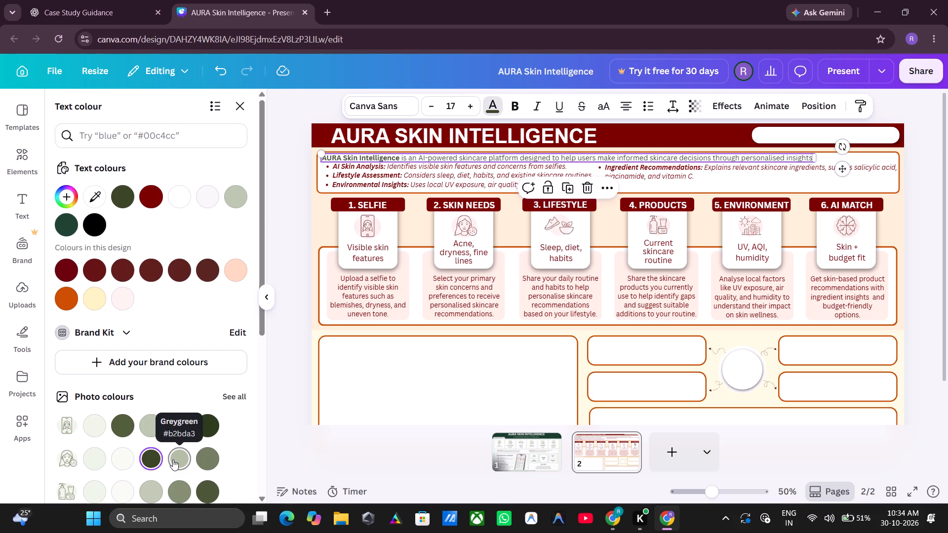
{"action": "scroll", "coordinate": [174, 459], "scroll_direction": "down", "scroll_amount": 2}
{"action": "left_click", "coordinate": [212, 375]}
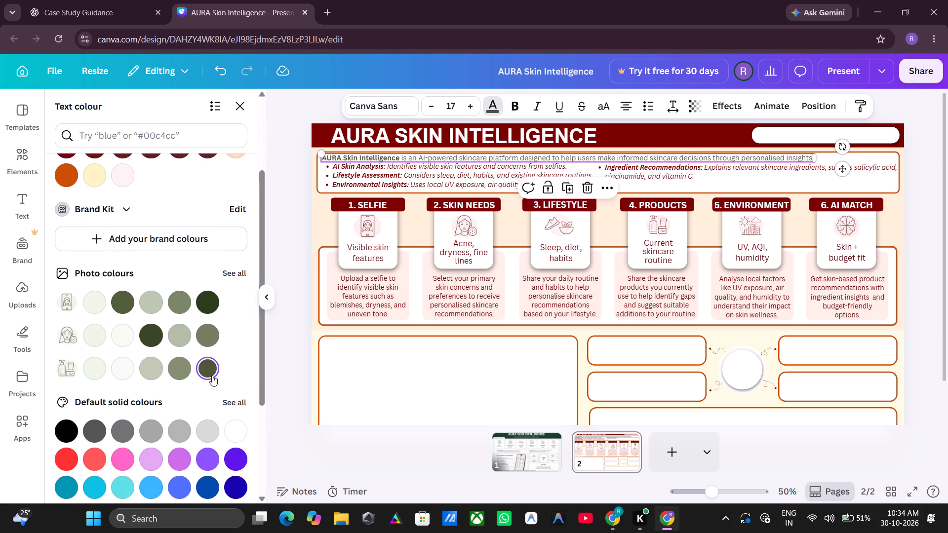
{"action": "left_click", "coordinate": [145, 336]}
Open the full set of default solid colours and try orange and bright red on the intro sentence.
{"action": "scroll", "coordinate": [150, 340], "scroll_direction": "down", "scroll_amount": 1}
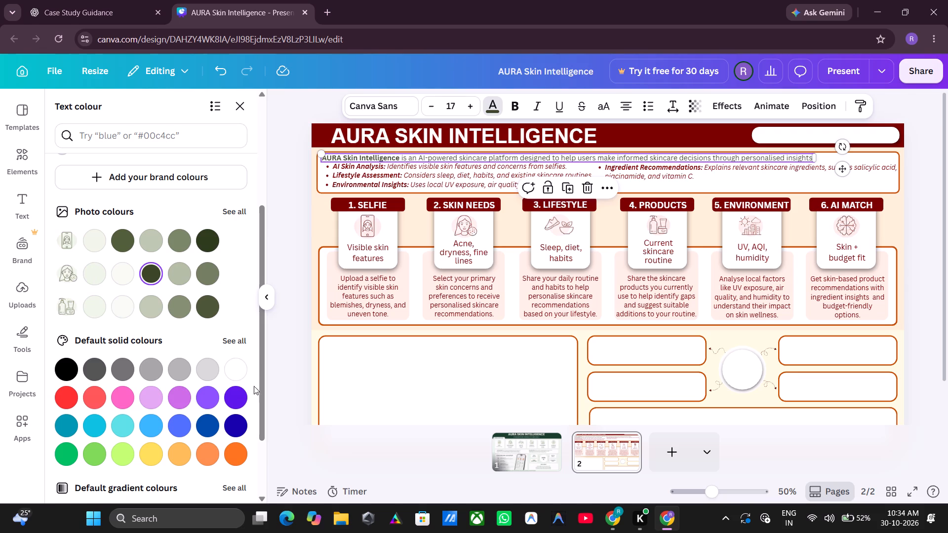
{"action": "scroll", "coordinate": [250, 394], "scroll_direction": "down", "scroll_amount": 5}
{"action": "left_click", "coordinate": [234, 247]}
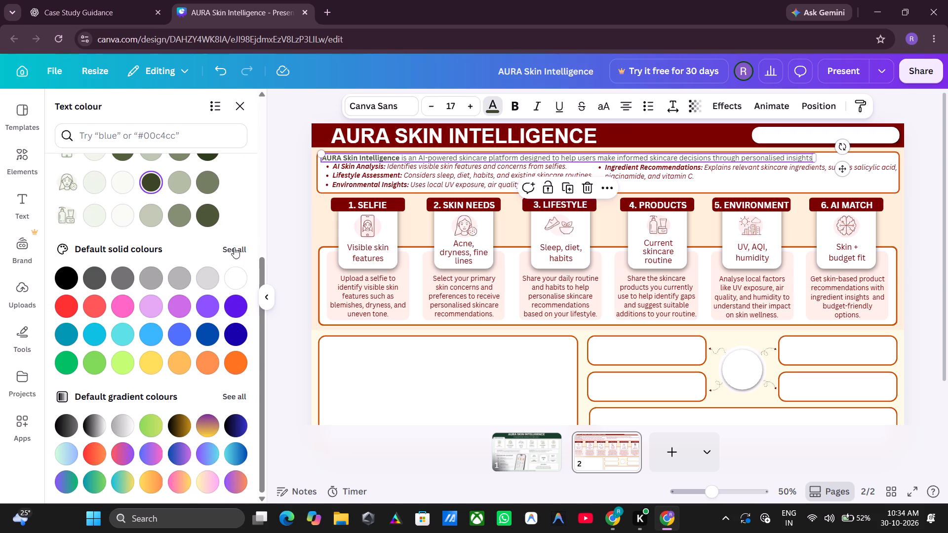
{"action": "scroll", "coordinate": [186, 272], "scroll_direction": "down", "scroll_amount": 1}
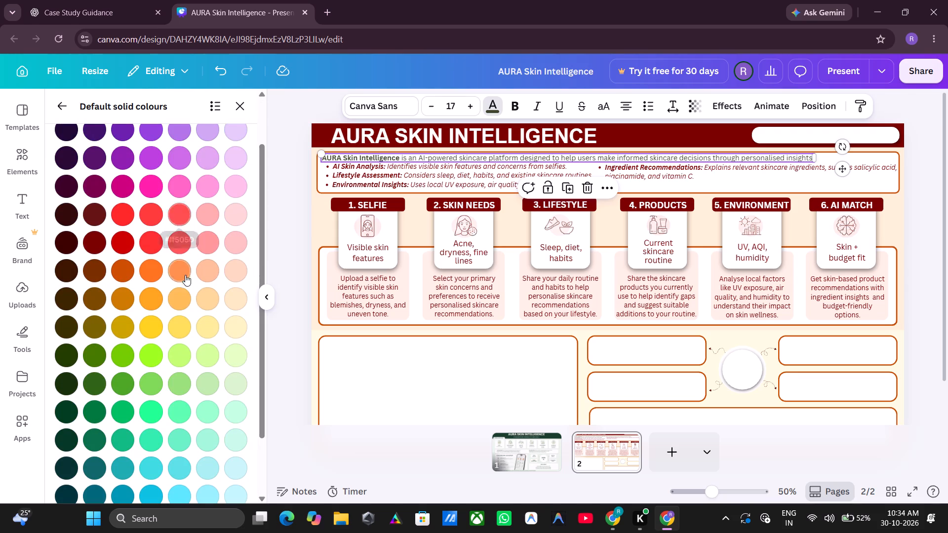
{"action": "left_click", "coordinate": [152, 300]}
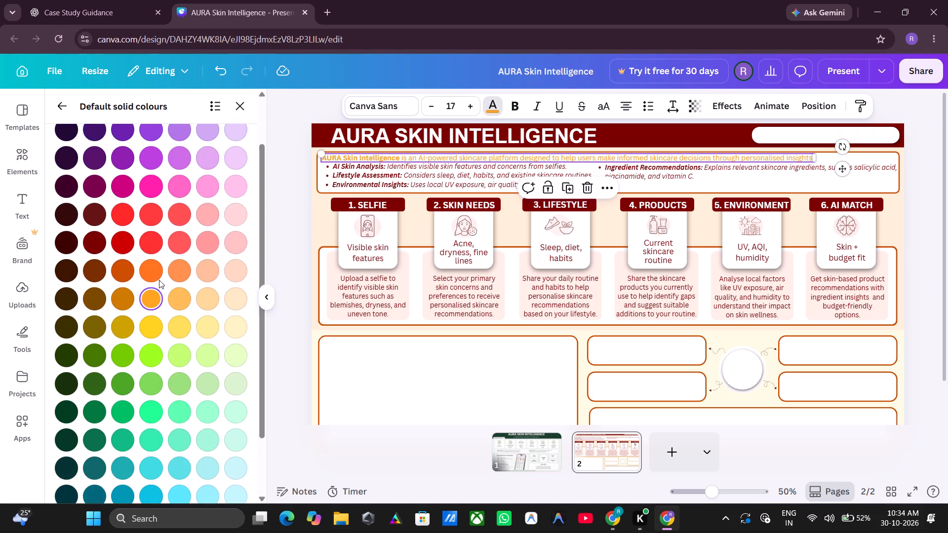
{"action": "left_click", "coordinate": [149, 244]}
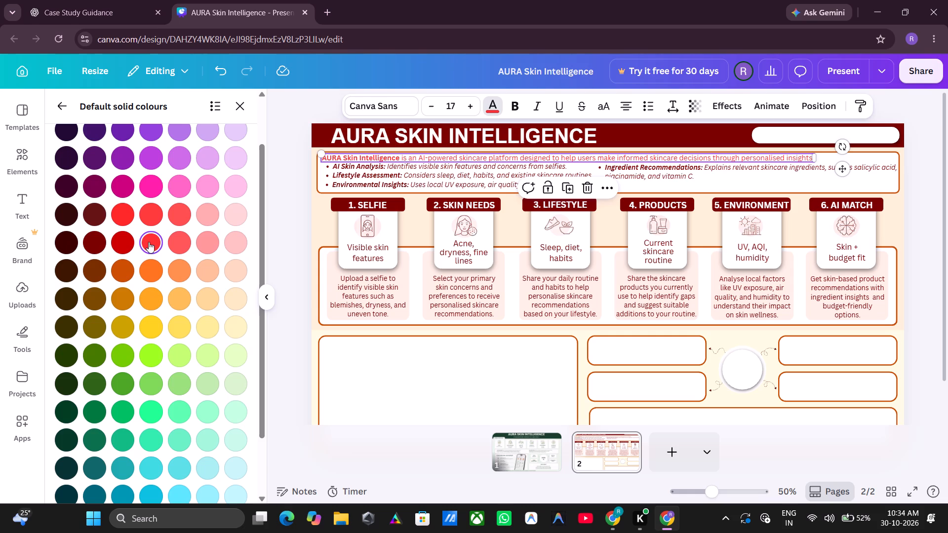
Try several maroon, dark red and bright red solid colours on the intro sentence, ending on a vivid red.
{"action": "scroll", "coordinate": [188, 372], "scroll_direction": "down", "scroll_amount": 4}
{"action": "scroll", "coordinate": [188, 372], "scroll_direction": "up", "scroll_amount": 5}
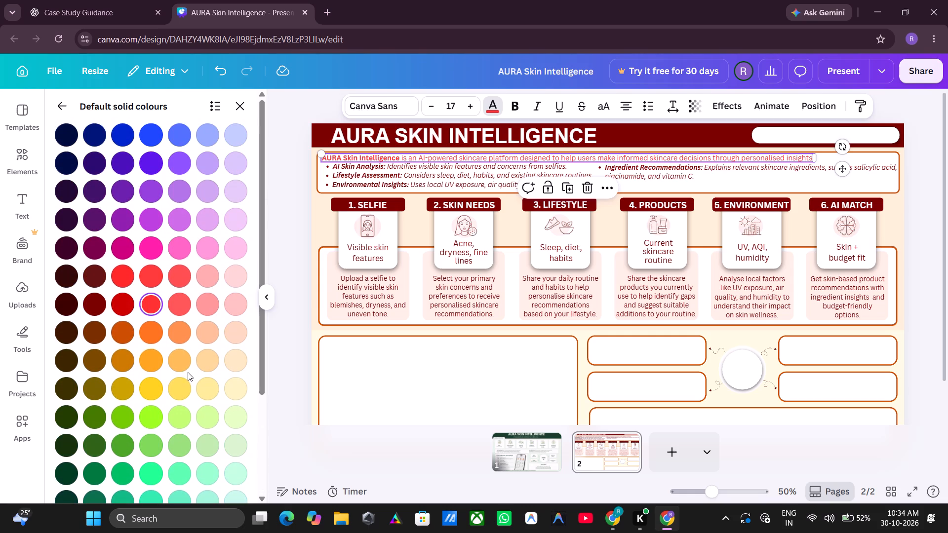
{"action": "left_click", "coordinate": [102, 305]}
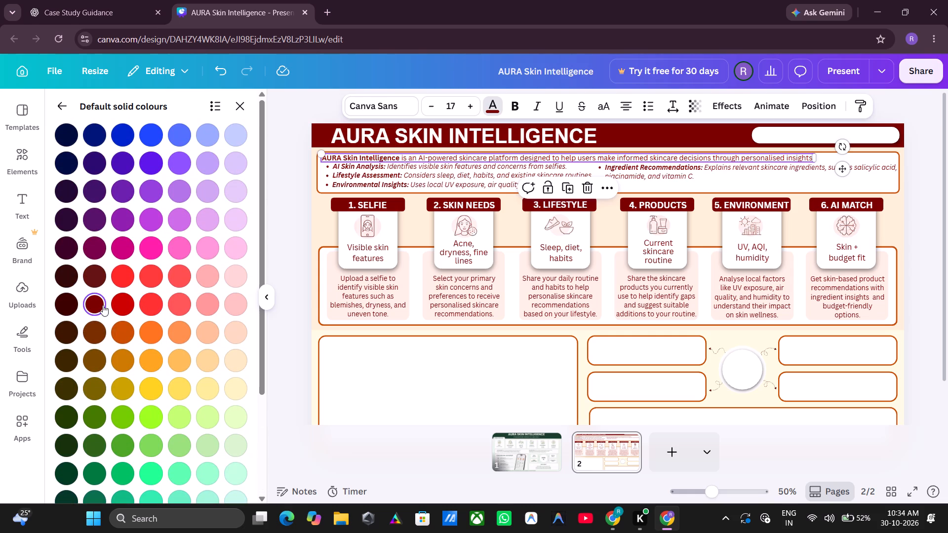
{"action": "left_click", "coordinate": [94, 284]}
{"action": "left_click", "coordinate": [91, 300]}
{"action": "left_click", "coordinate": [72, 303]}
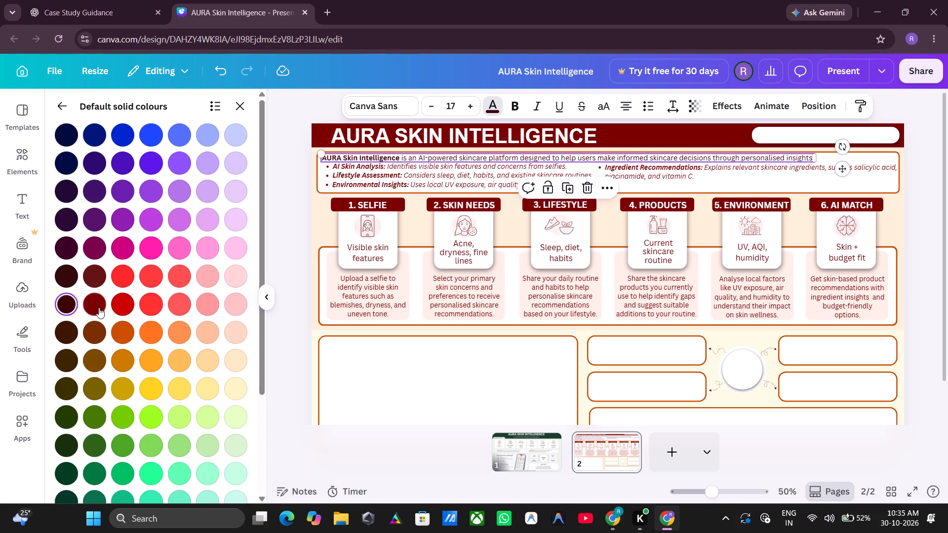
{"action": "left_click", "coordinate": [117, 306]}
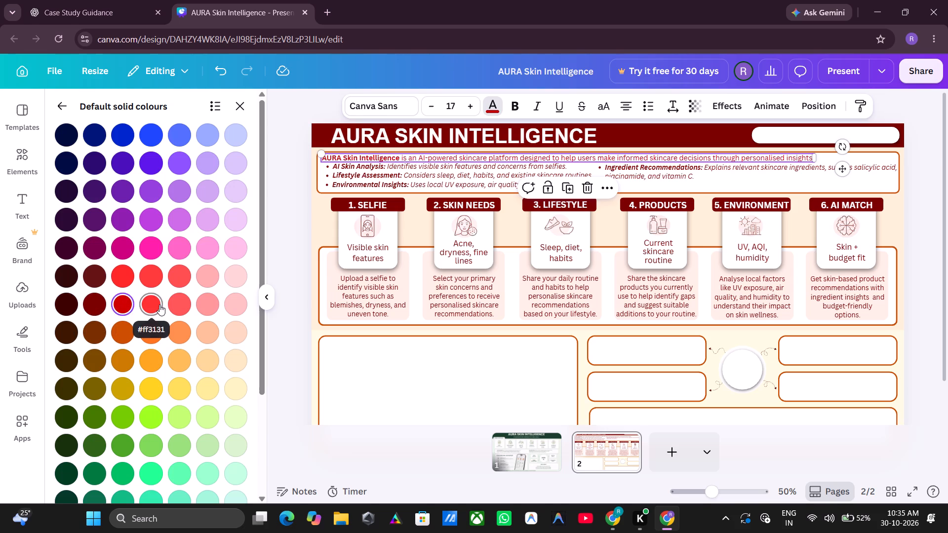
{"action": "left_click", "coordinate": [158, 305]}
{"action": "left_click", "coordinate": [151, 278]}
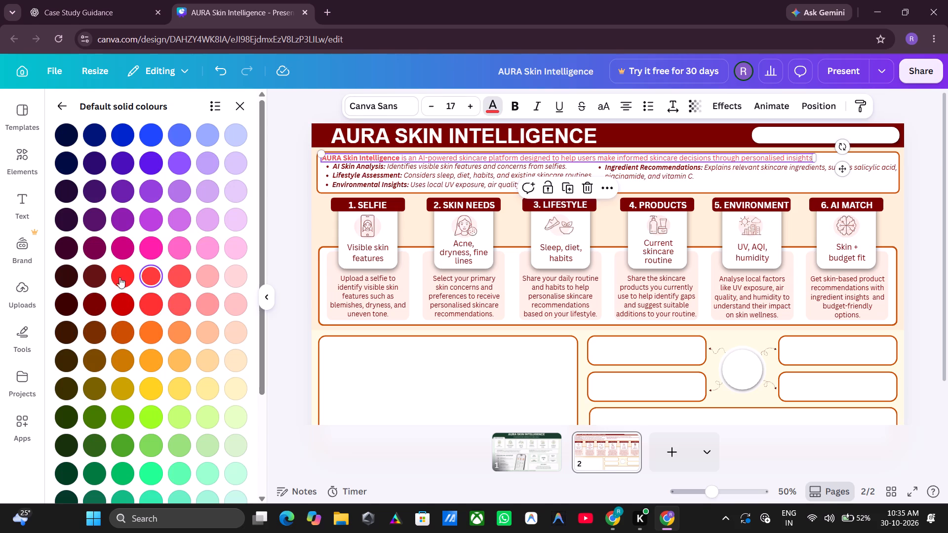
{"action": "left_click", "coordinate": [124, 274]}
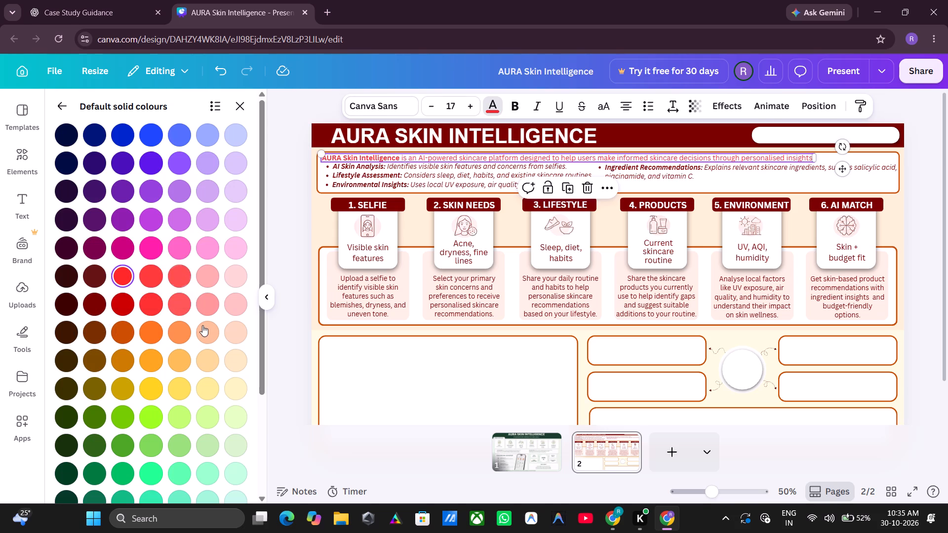
Change the intro sentence's text colour to a bright blue from the default solid colours.
{"action": "scroll", "coordinate": [207, 332], "scroll_direction": "down", "scroll_amount": 14}
{"action": "scroll", "coordinate": [207, 343], "scroll_direction": "up", "scroll_amount": 4}
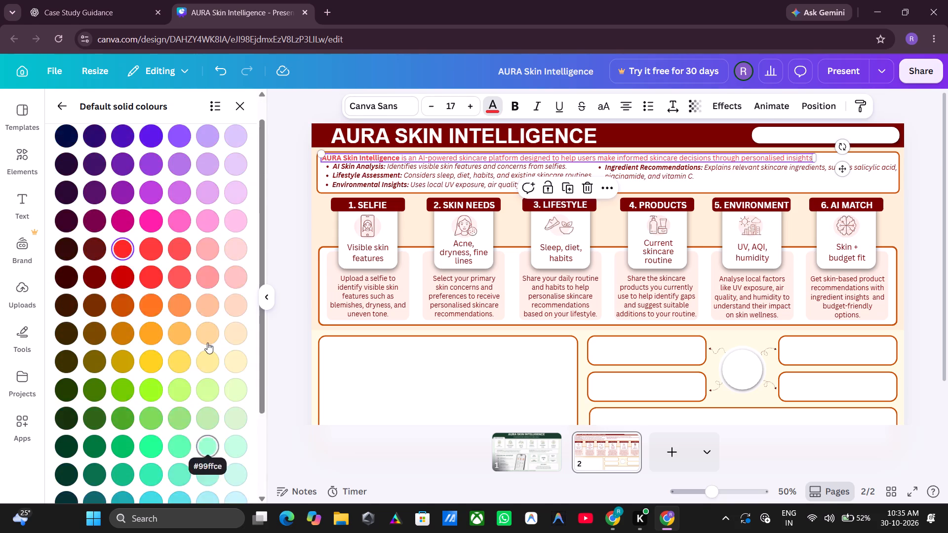
{"action": "scroll", "coordinate": [207, 343], "scroll_direction": "down", "scroll_amount": 4}
{"action": "left_click", "coordinate": [153, 484]}
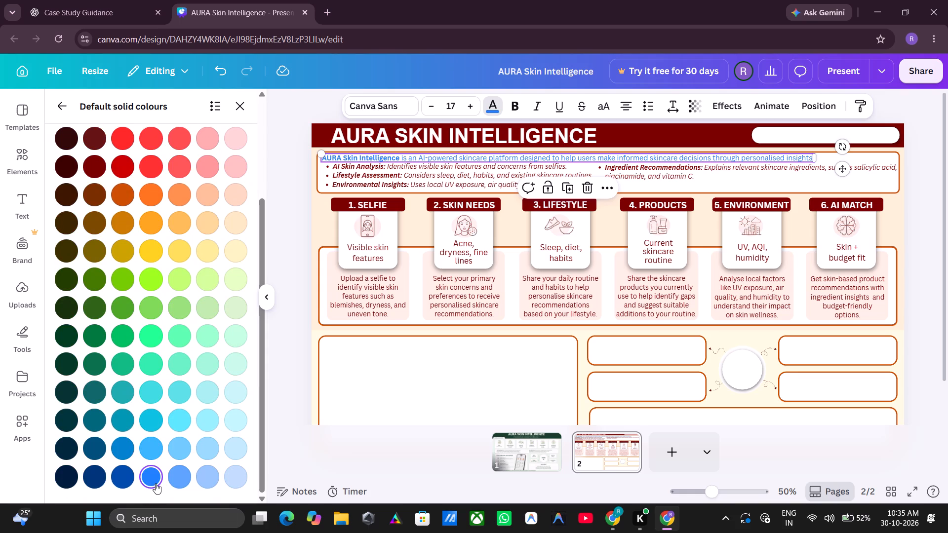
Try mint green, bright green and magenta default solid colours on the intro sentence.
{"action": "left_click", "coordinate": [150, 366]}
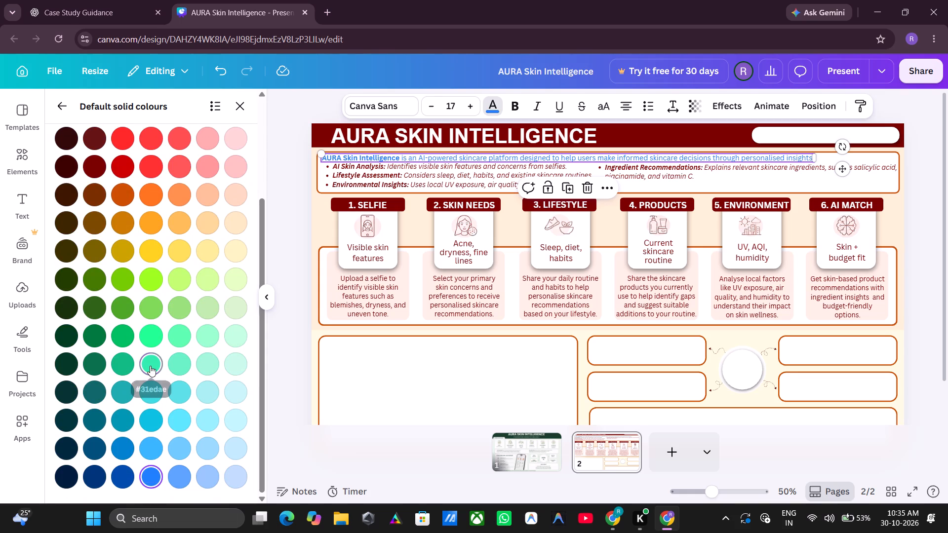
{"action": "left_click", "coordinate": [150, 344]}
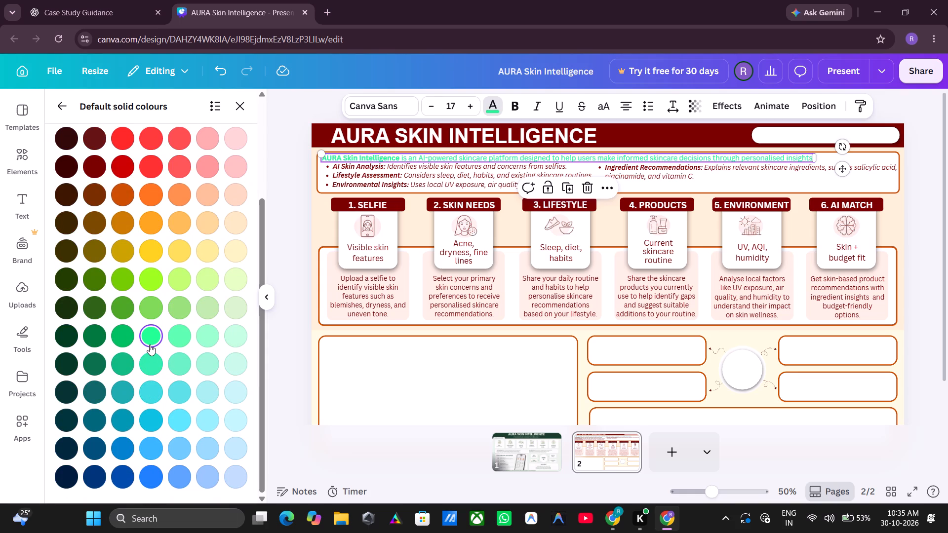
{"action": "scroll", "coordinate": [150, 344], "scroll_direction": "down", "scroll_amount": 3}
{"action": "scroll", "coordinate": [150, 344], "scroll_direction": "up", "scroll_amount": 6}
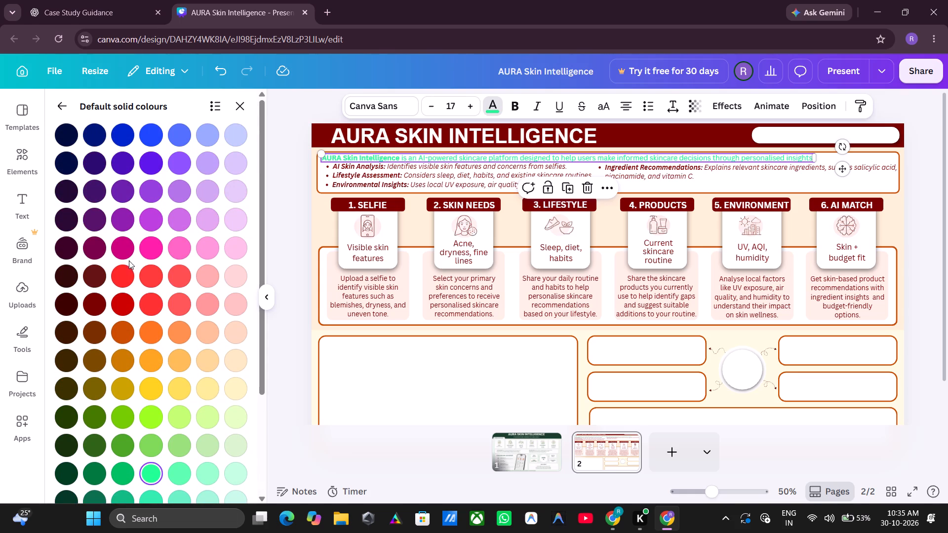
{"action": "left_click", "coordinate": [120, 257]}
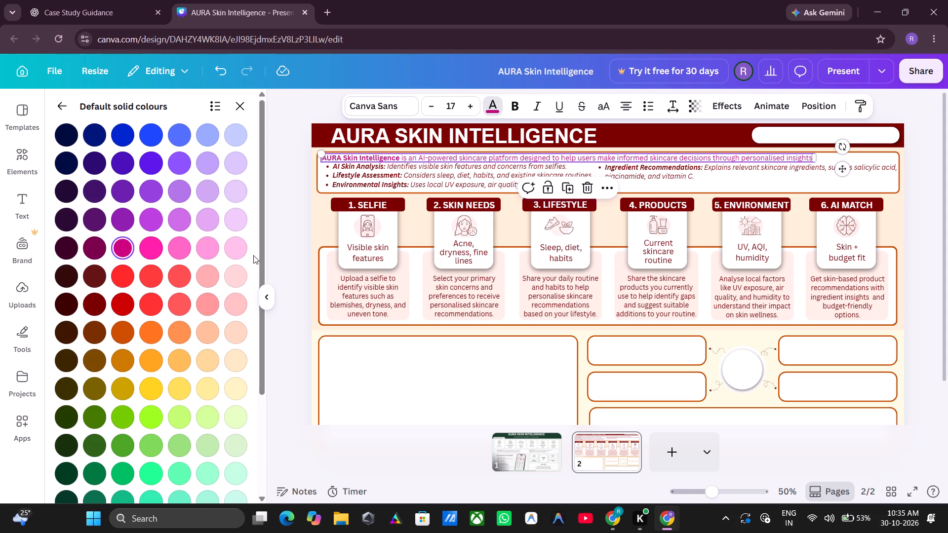
Set the intro sentence's text colour to the design's dark red, #7a0000, and deselect the text.
{"action": "left_click", "coordinate": [57, 103]}
{"action": "scroll", "coordinate": [109, 259], "scroll_direction": "up", "scroll_amount": 6}
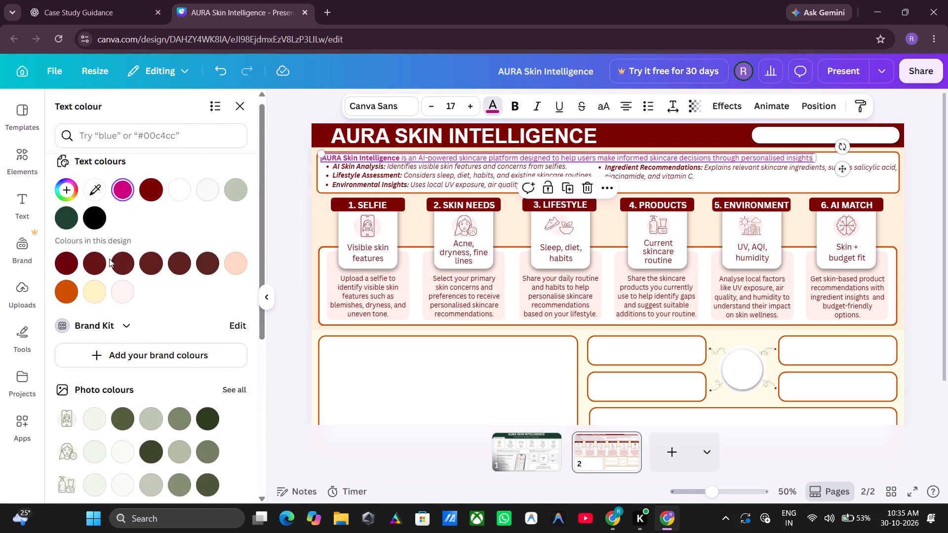
{"action": "left_click", "coordinate": [155, 204]}
{"action": "left_click", "coordinate": [929, 209]}
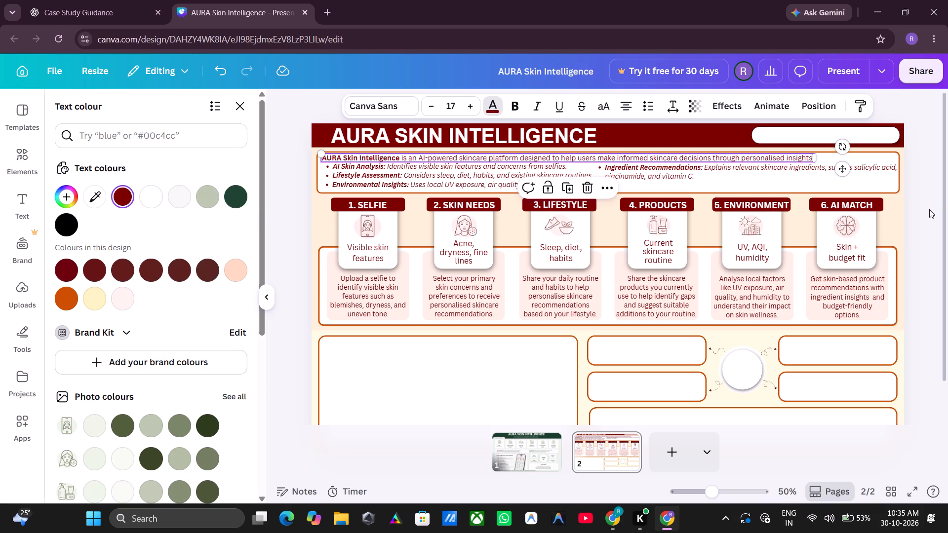
{"action": "left_click", "coordinate": [929, 209]}
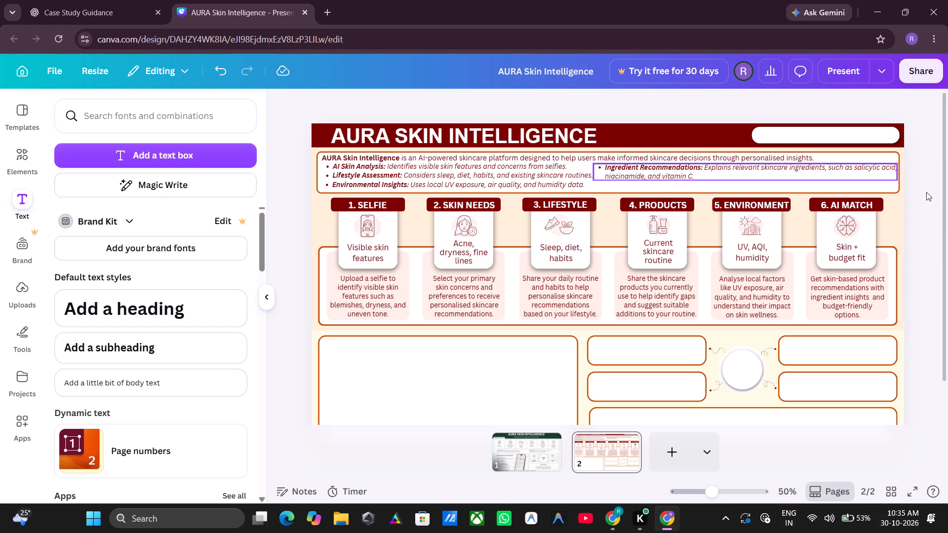
Nudge the Ingredient Recommendations bullet text slightly upward and deselect it.
{"action": "left_click", "coordinate": [729, 171]}
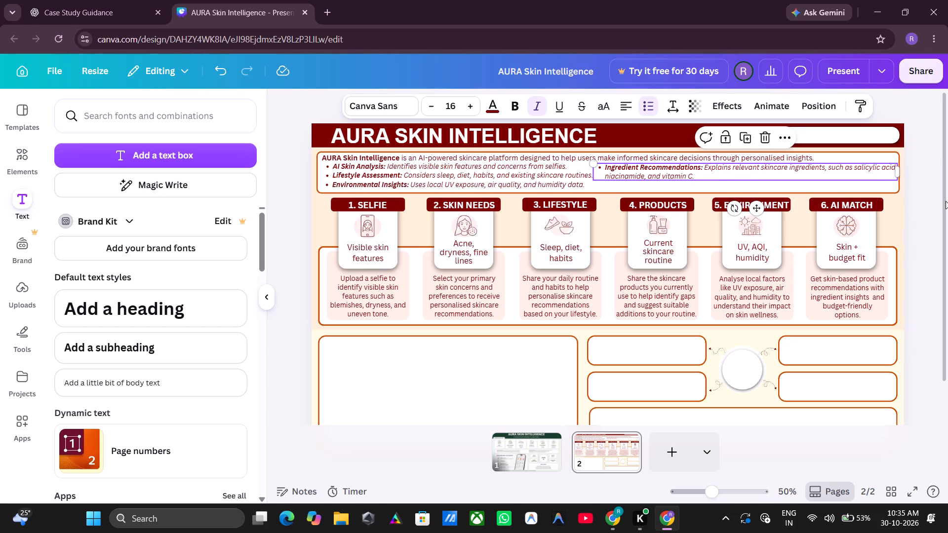
{"action": "key", "text": "Up"}
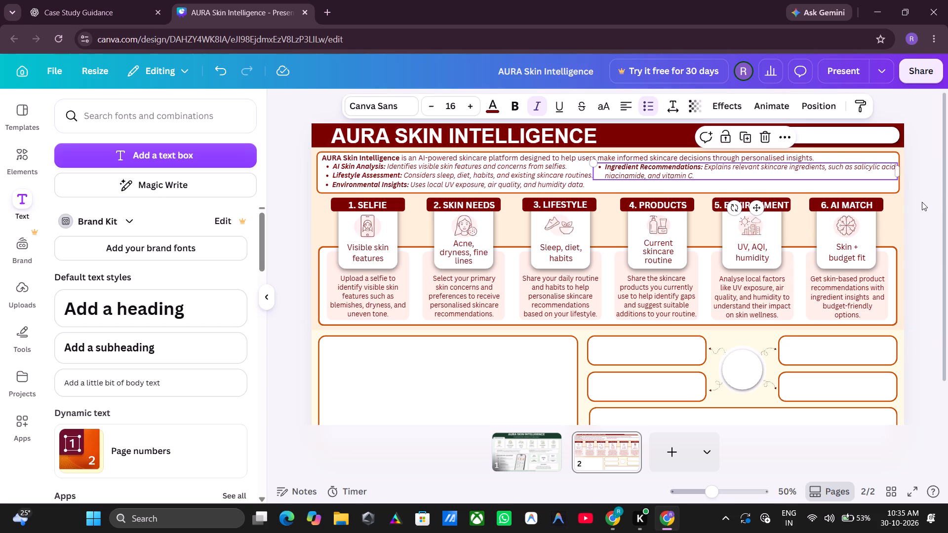
{"action": "left_click", "coordinate": [922, 202]}
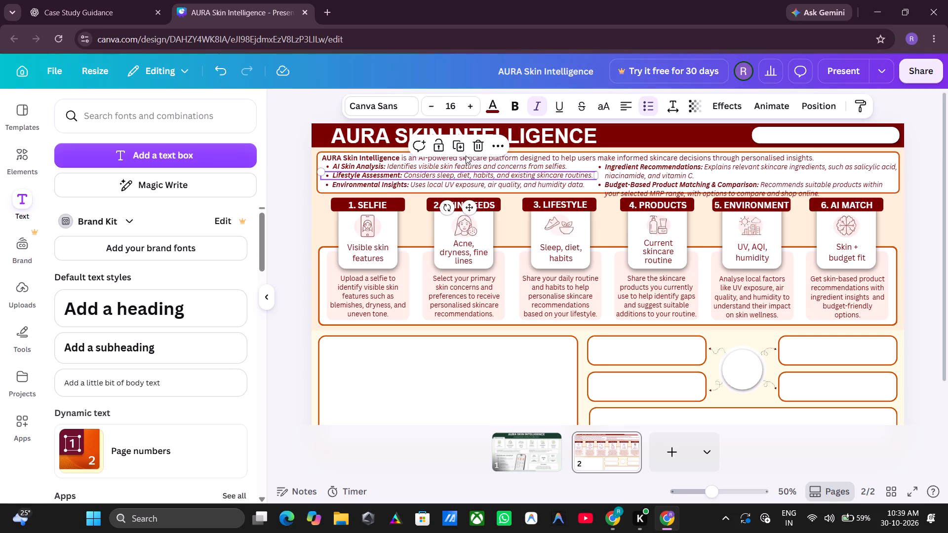
{"action": "left_click", "coordinate": [475, 148]}
{"action": "double_click", "coordinate": [460, 164]}
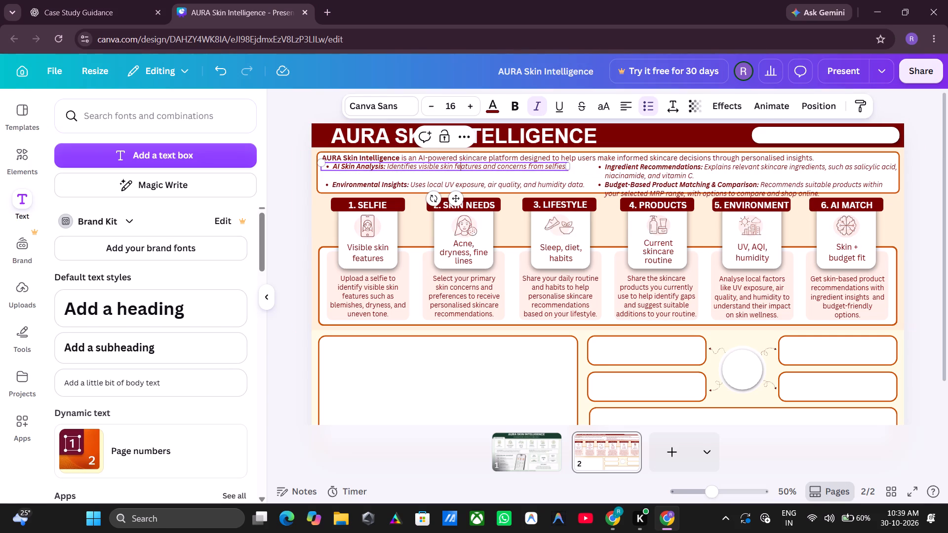
{"action": "key", "text": "ctrl+a"}
{"action": "key", "text": "ctrl+v"}
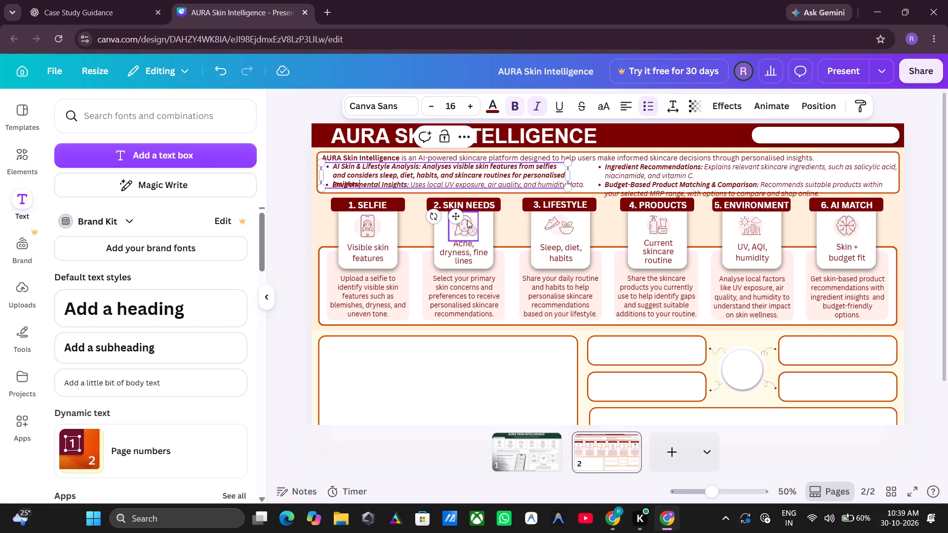
Widen the AI Skin & Lifestyle Analysis text box to fit two lines and remove bold from the description after its label.
{"action": "left_click_drag", "start_coordinate": [569, 176], "coordinate": [572, 177]}
{"action": "left_click_drag", "start_coordinate": [572, 177], "coordinate": [591, 176]}
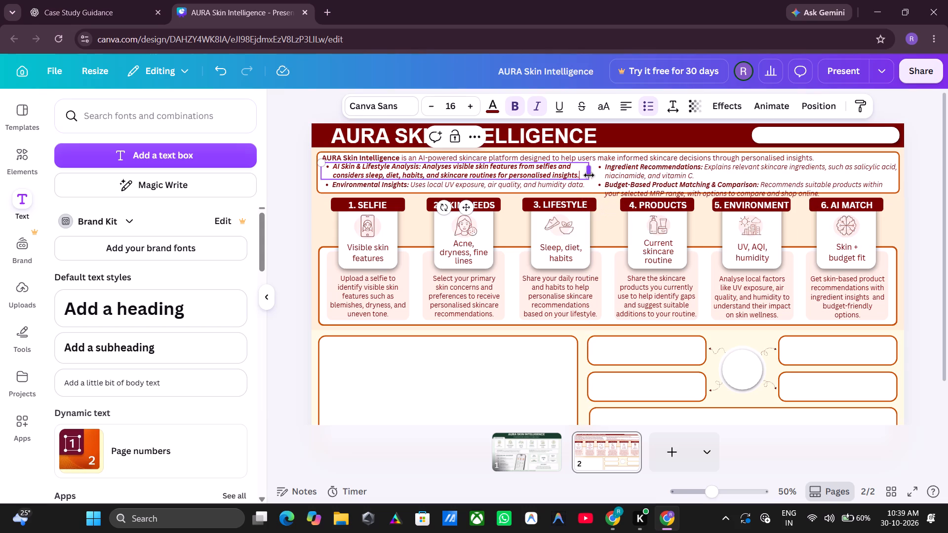
{"action": "left_click_drag", "start_coordinate": [579, 176], "coordinate": [425, 168]}
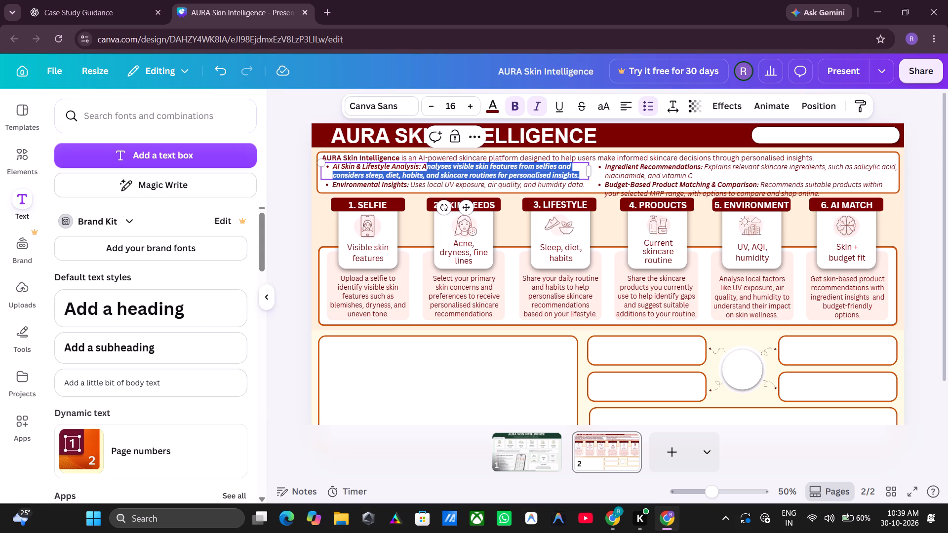
{"action": "left_click_drag", "start_coordinate": [425, 168], "coordinate": [424, 166]}
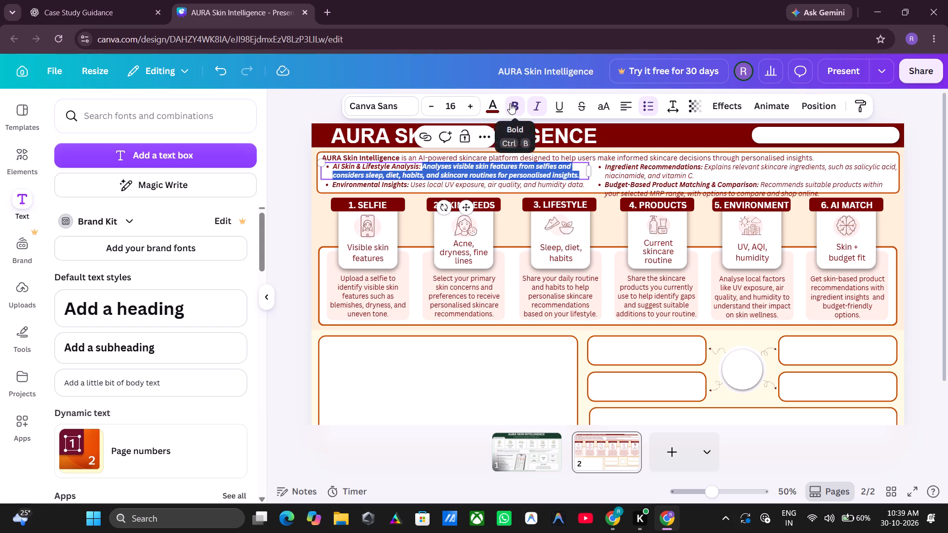
{"action": "left_click", "coordinate": [510, 103]}
{"action": "left_click", "coordinate": [925, 163]}
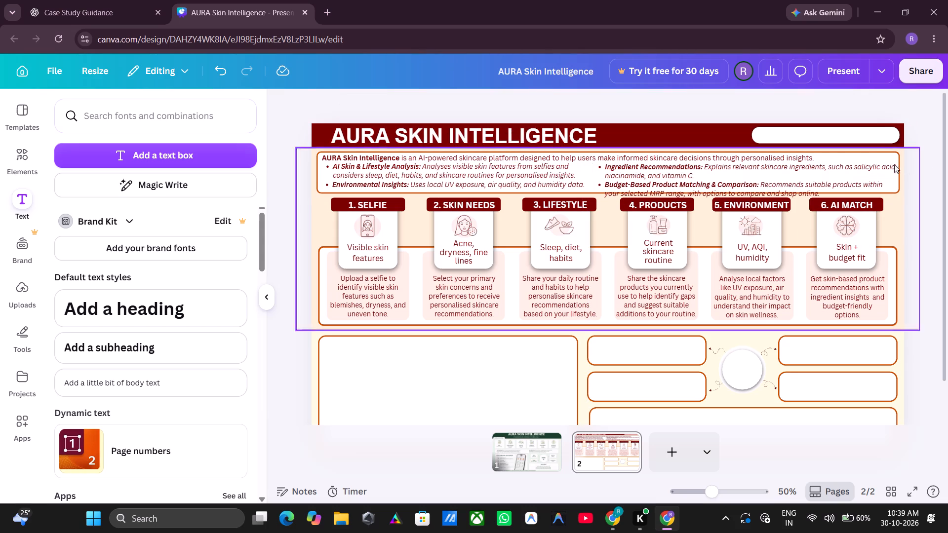
Widen the AI Skin & Lifestyle Analysis text box further, up to the start of the Ingredient Recommendations bullet.
{"action": "left_click", "coordinate": [568, 173]}
{"action": "left_click_drag", "start_coordinate": [590, 172], "coordinate": [597, 172]}
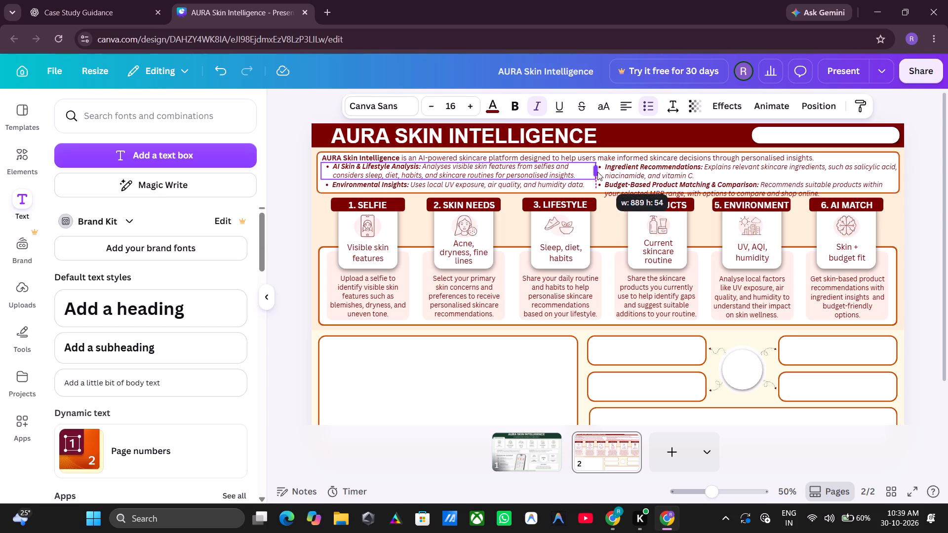
{"action": "left_click_drag", "start_coordinate": [597, 172], "coordinate": [603, 172]}
{"action": "left_click", "coordinate": [923, 178]}
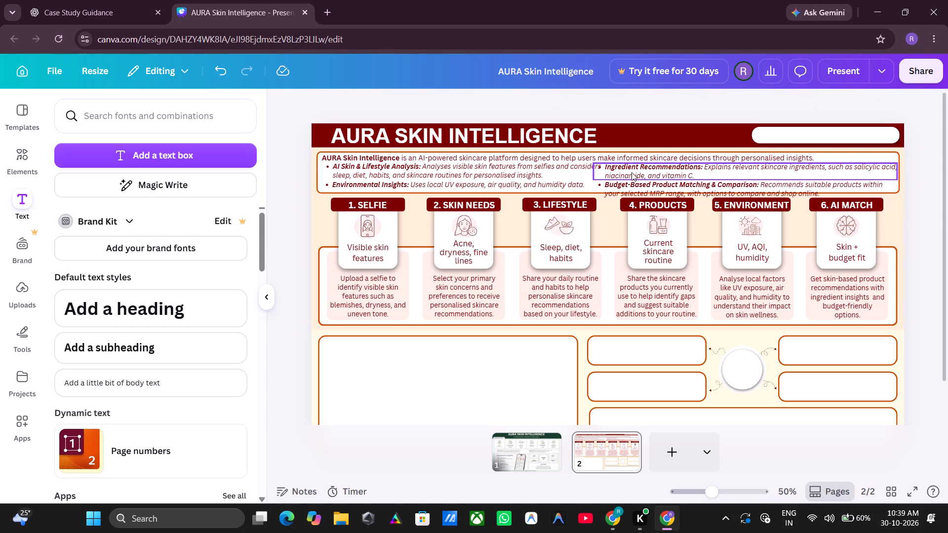
Nudge the AI Skin & Lifestyle Analysis bullet left to the intro box's border, away from the Ingredient Recommendations bullet.
{"action": "left_click", "coordinate": [581, 172]}
{"action": "key", "text": "Left"}
{"action": "key", "text": "Left"}
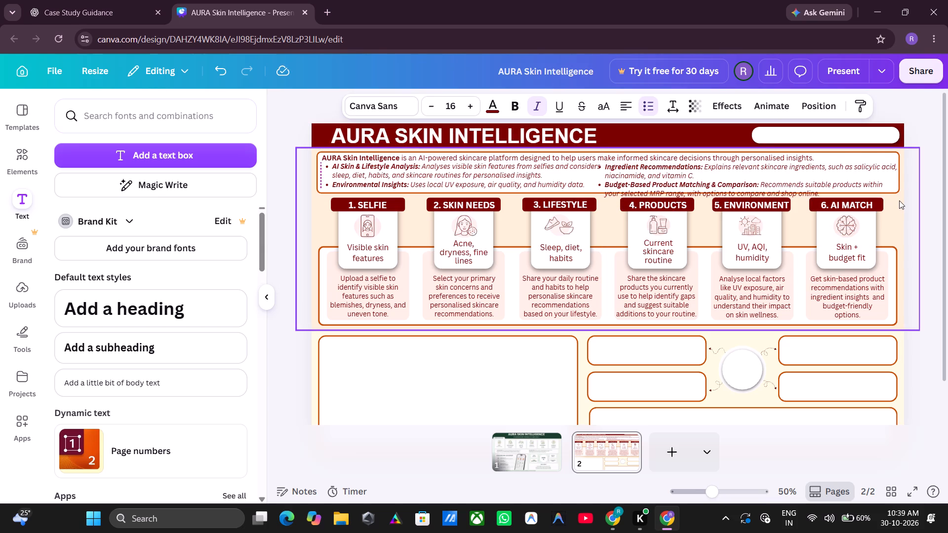
{"action": "key", "text": "Left"}
{"action": "key", "text": "Left"}
{"action": "key", "text": "Left"}
{"action": "key", "text": "Left"}
{"action": "key", "text": "Left"}
{"action": "key", "text": "Left"}
{"action": "key", "text": "Left"}
{"action": "key", "text": "Left"}
{"action": "key", "text": "Left"}
{"action": "key", "text": "Left"}
{"action": "key", "text": "Left"}
{"action": "key", "text": "Left"}
{"action": "key", "text": "Left"}
{"action": "key", "text": "Left"}
{"action": "key", "text": "Left"}
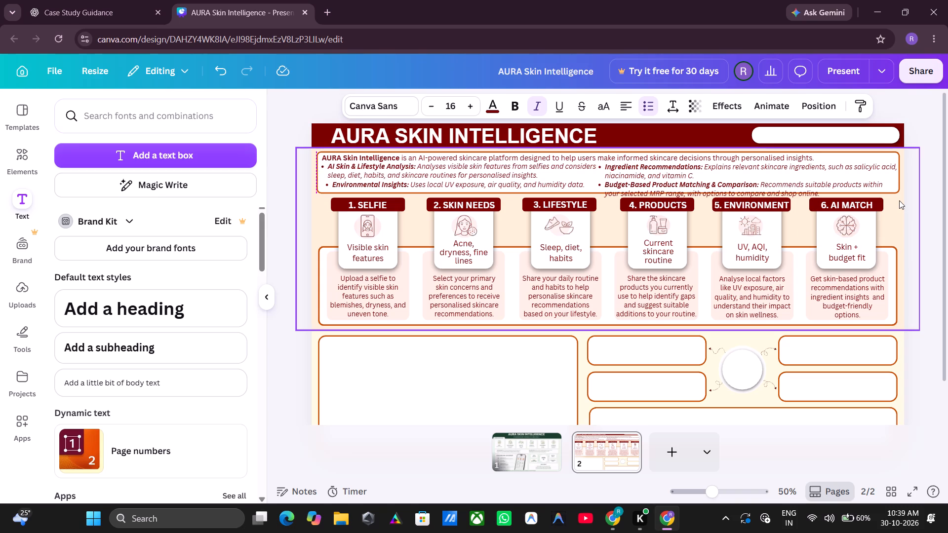
{"action": "key", "text": "Left"}
{"action": "key", "text": "Left"}
{"action": "key", "text": "Right"}
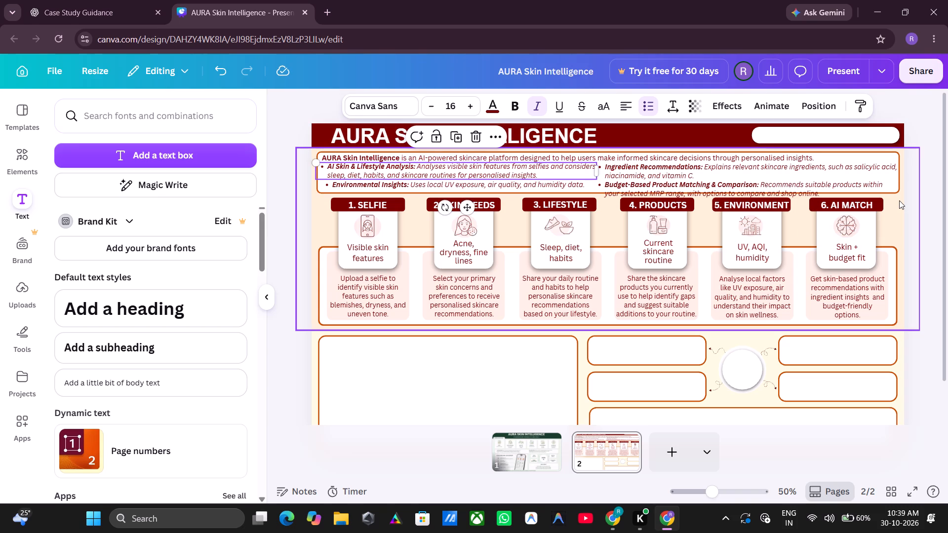
Nudge the Environmental Insights bullet left until it lines up with the AI Skin & Lifestyle Analysis bullet above it.
{"action": "left_click", "coordinate": [935, 194]}
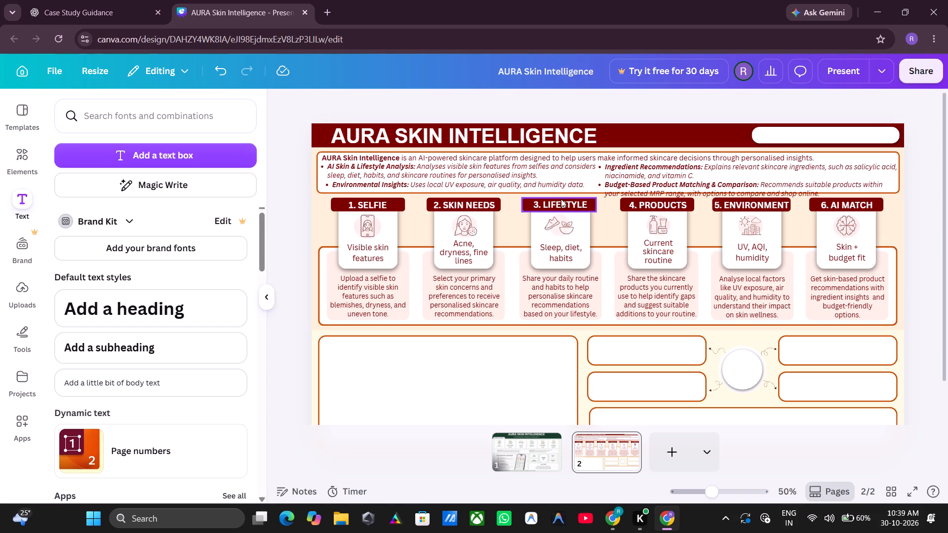
{"action": "left_click", "coordinate": [537, 185]}
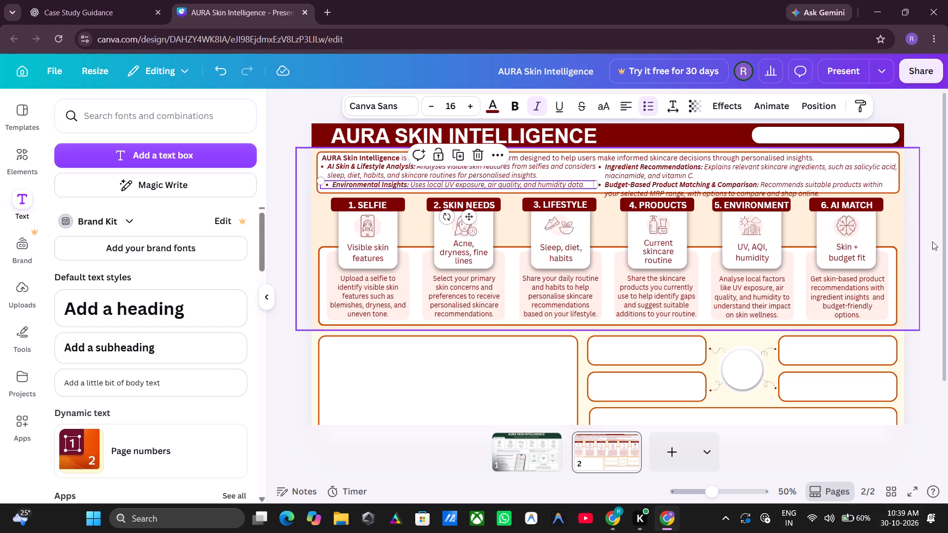
{"action": "key", "text": "Left"}
{"action": "key", "text": "Left"}
{"action": "key", "text": "Left"}
{"action": "key", "text": "Left"}
{"action": "key", "text": "Left"}
{"action": "key", "text": "Left"}
{"action": "key", "text": "Left"}
{"action": "key", "text": "Left"}
{"action": "key", "text": "Left"}
{"action": "key", "text": "Left"}
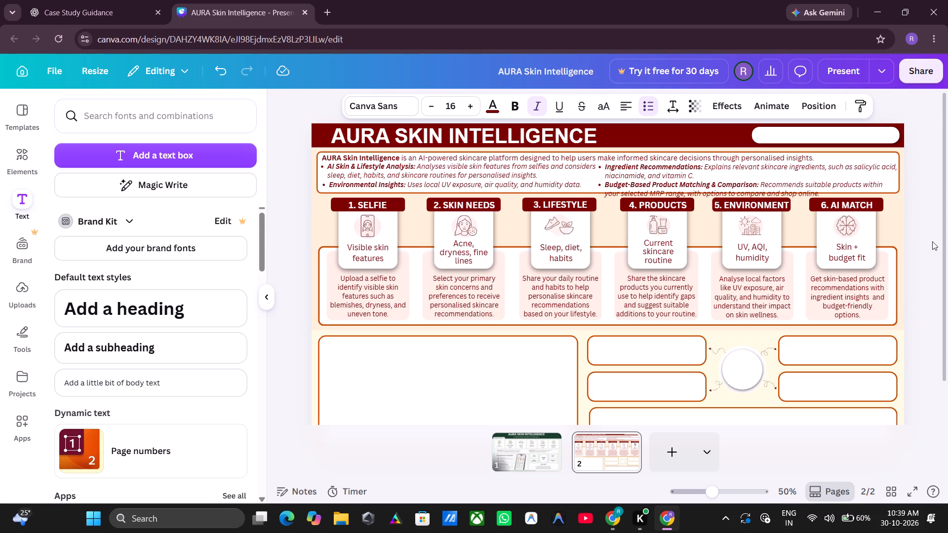
{"action": "key", "text": "Left"}
{"action": "key", "text": "Left"}
{"action": "key", "text": "Left"}
{"action": "key", "text": "Left"}
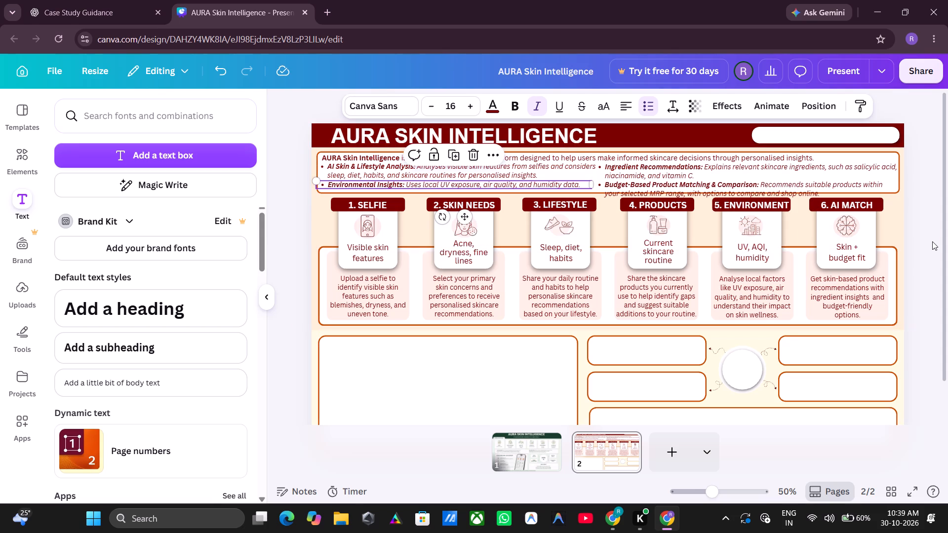
{"action": "left_click", "coordinate": [933, 199]}
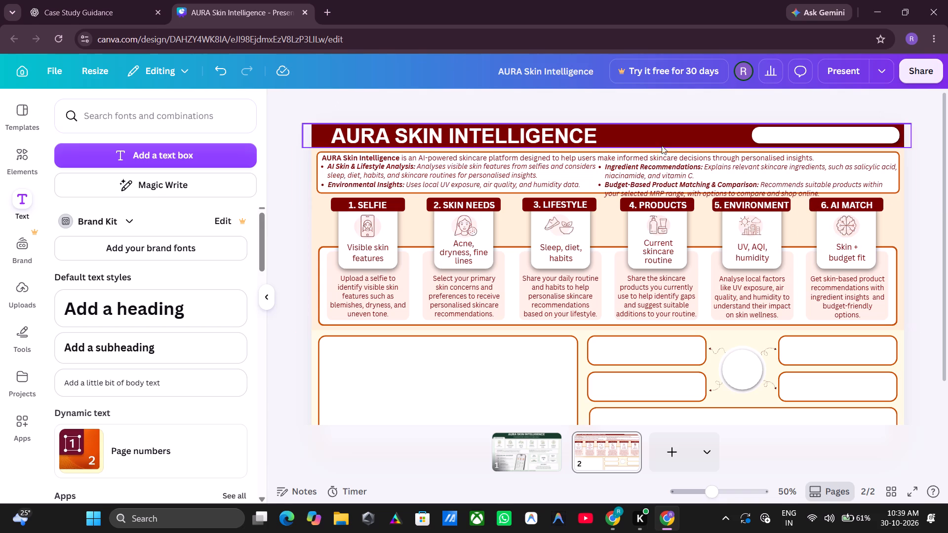
Tighten the AI Skin & Lifestyle Analysis bullet's line spacing to 1.12.
{"action": "left_click", "coordinate": [509, 167]}
{"action": "left_click", "coordinate": [680, 109]}
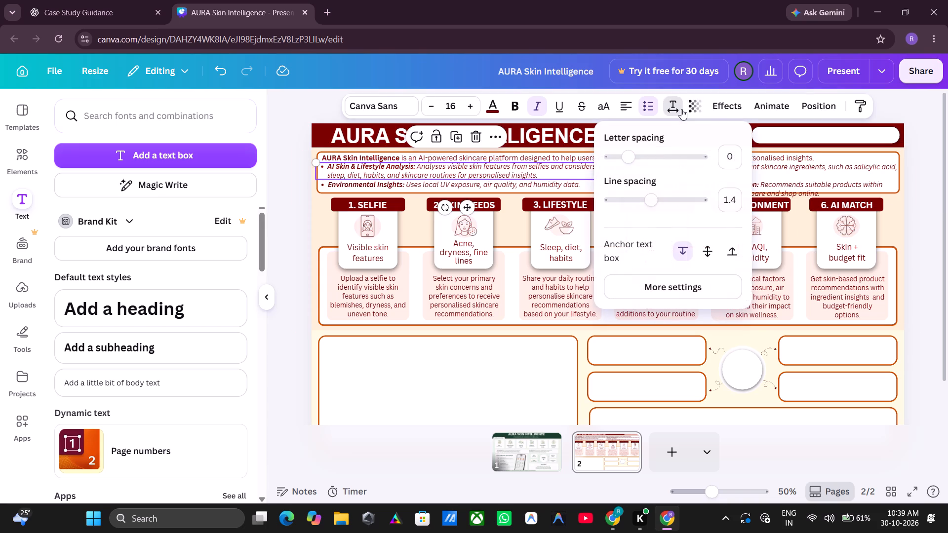
{"action": "left_click_drag", "start_coordinate": [649, 201], "coordinate": [642, 201]}
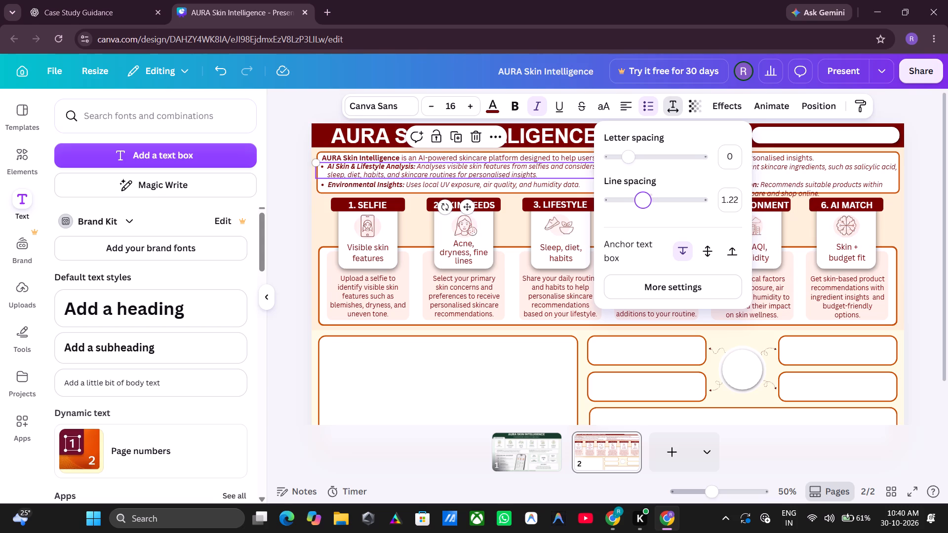
{"action": "left_click_drag", "start_coordinate": [642, 201], "coordinate": [638, 203]}
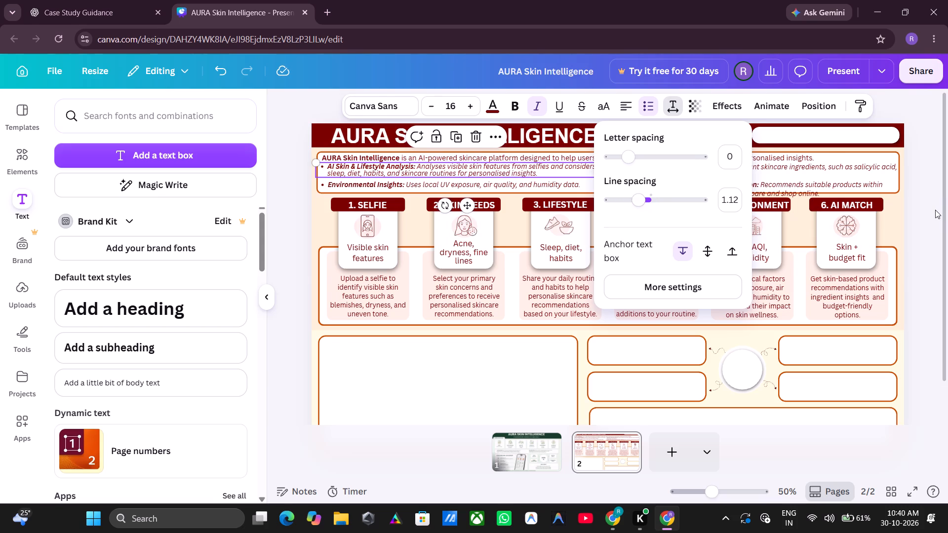
{"action": "left_click", "coordinate": [935, 210]}
{"action": "left_click", "coordinate": [924, 178]}
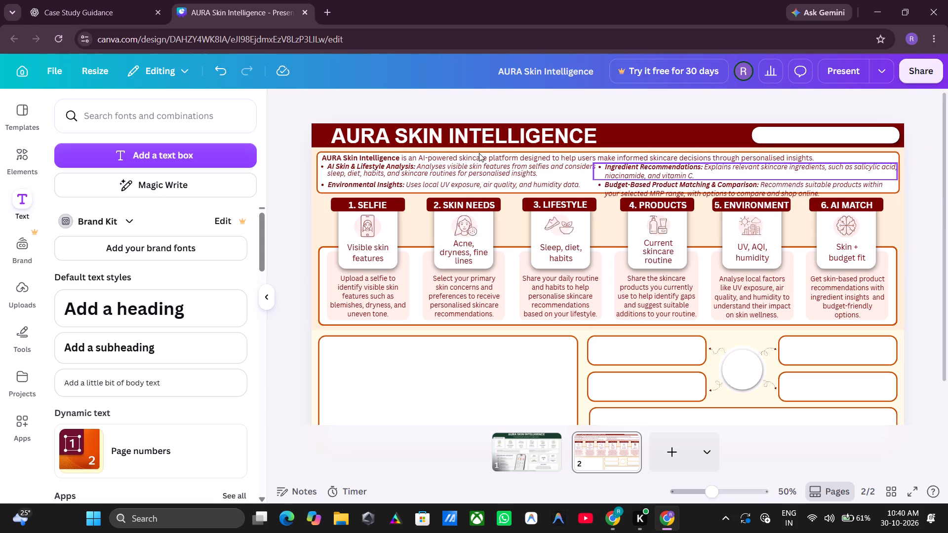
Nudge the AI Skin & Lifestyle Analysis bullet down, away from the intro sentence and closer to the Environmental Insights bullet.
{"action": "left_click", "coordinate": [488, 170]}
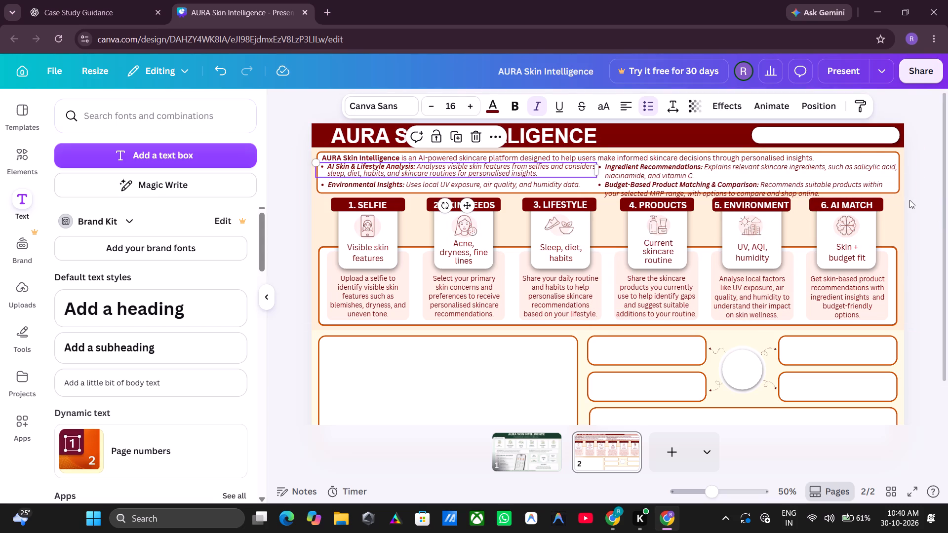
{"action": "key", "text": "Down"}
{"action": "key", "text": "Down"}
{"action": "key", "text": "Down"}
{"action": "key", "text": "Down"}
{"action": "key", "text": "Down"}
{"action": "key", "text": "Down"}
{"action": "key", "text": "Down"}
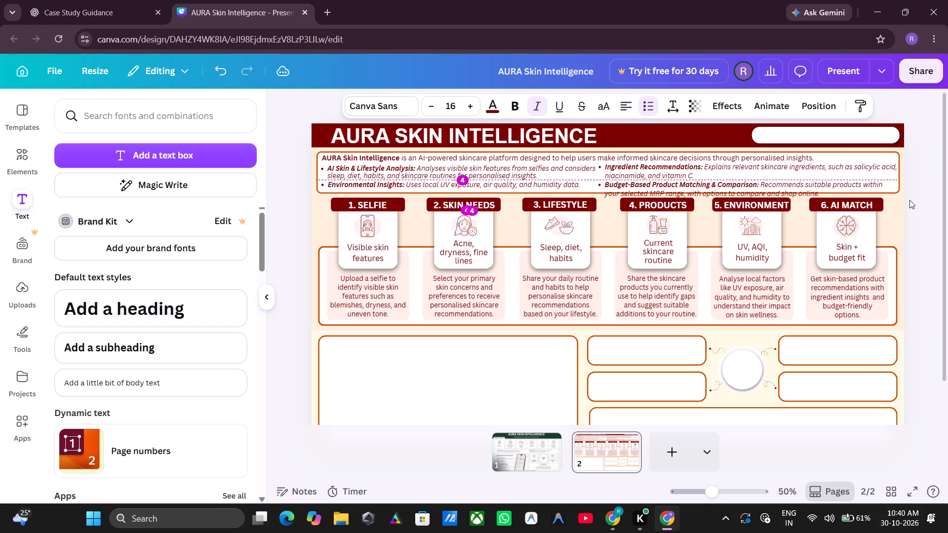
{"action": "key", "text": "Down"}
{"action": "key", "text": "Up"}
{"action": "left_click", "coordinate": [925, 173]}
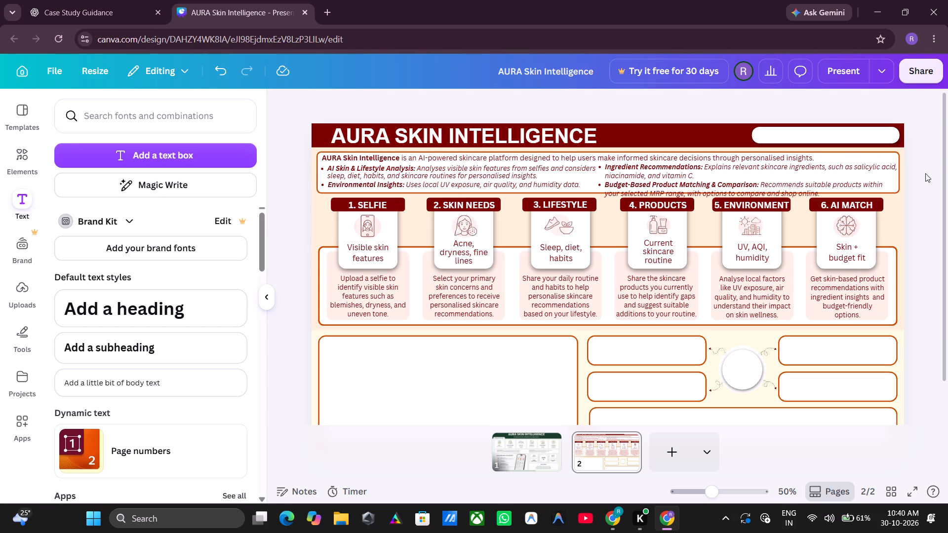
Nudge the AI Skin & Lifestyle Analysis bullet slightly back up to even out the gaps above and below it.
{"action": "left_click", "coordinate": [544, 176]}
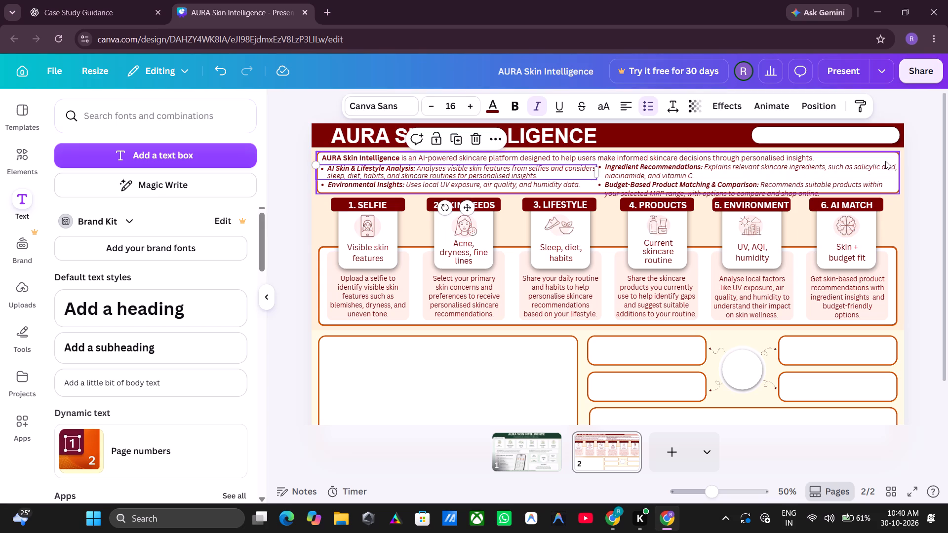
{"action": "key", "text": "Up"}
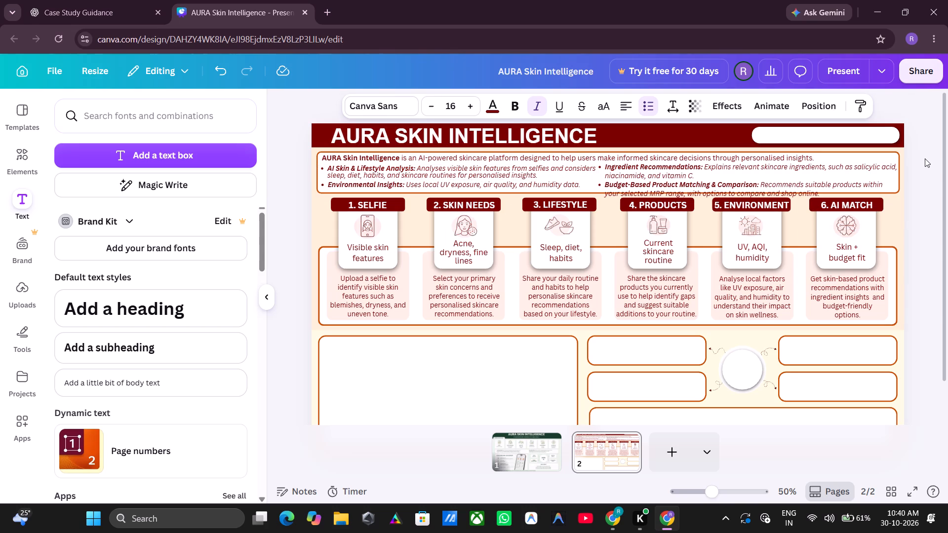
{"action": "key", "text": "Up"}
{"action": "key", "text": "Up"}
{"action": "key", "text": "Up"}
{"action": "key", "text": "Down"}
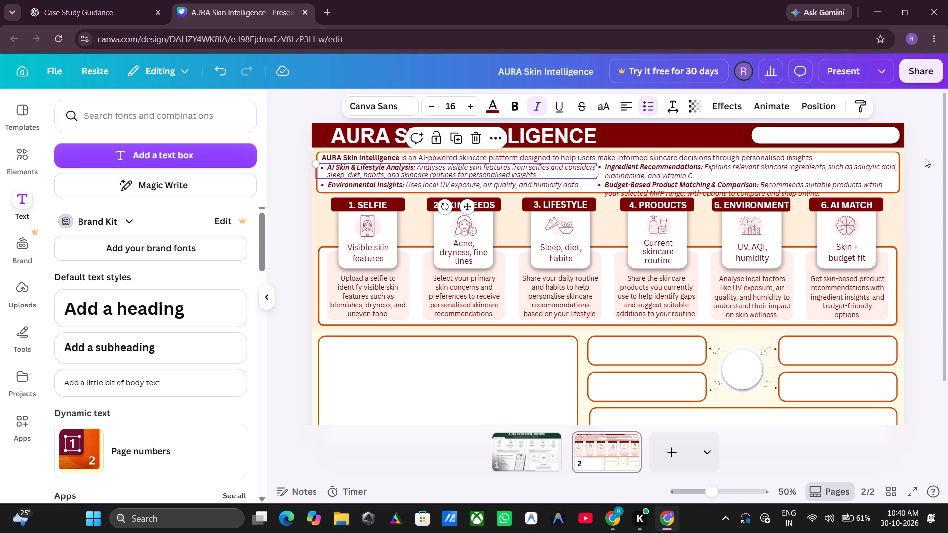
{"action": "left_click", "coordinate": [920, 171]}
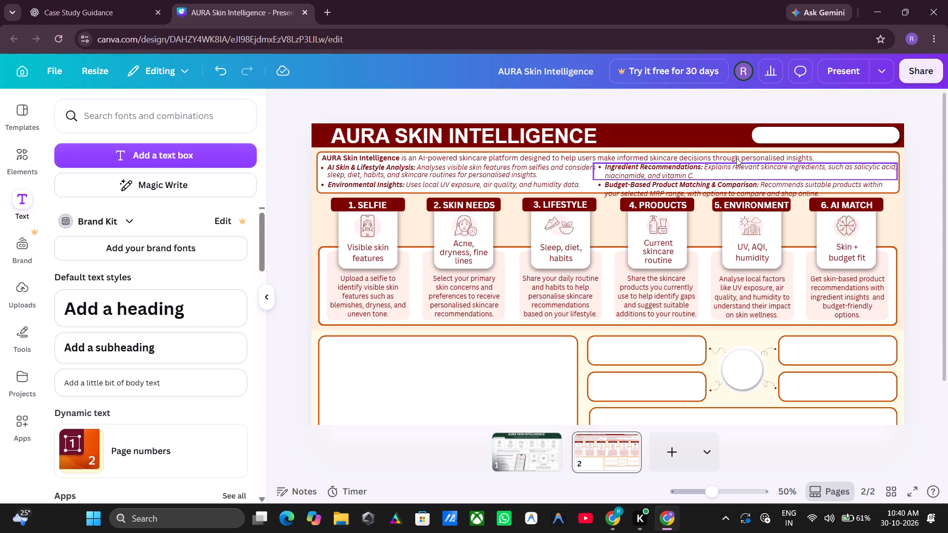
Nudge the Ingredient Recommendations bullet slightly up, away from the Budget-Based Product Matching & Comparison bullet.
{"action": "left_click", "coordinate": [705, 171]}
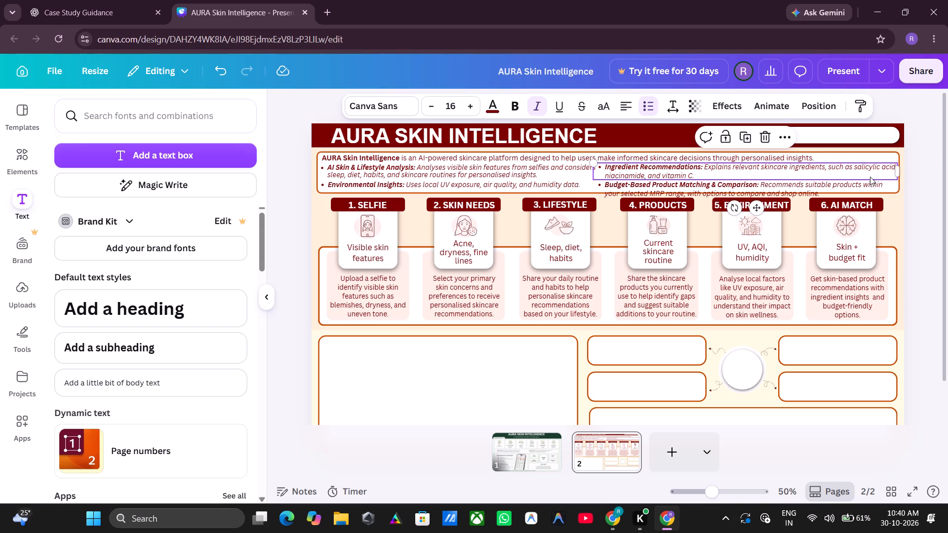
{"action": "key", "text": "Up"}
{"action": "key", "text": "Up"}
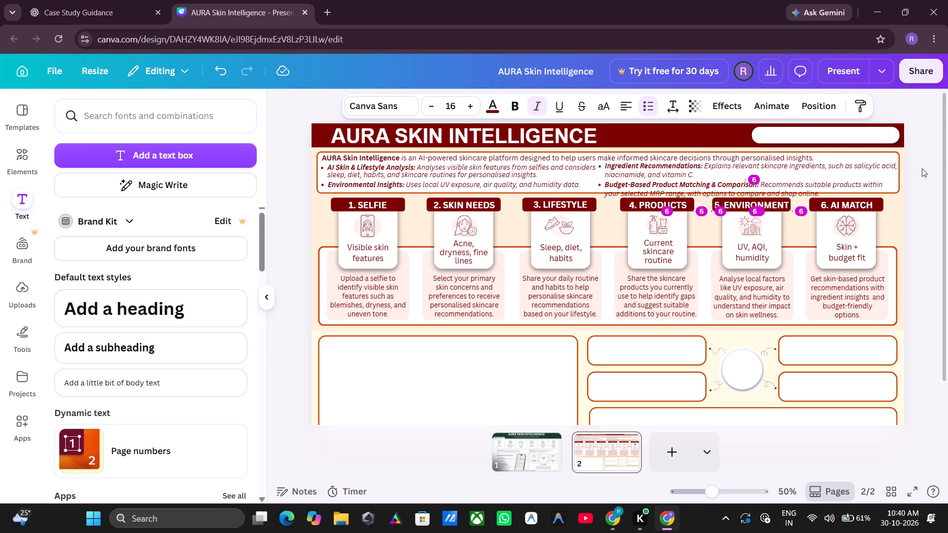
{"action": "key", "text": "Up"}
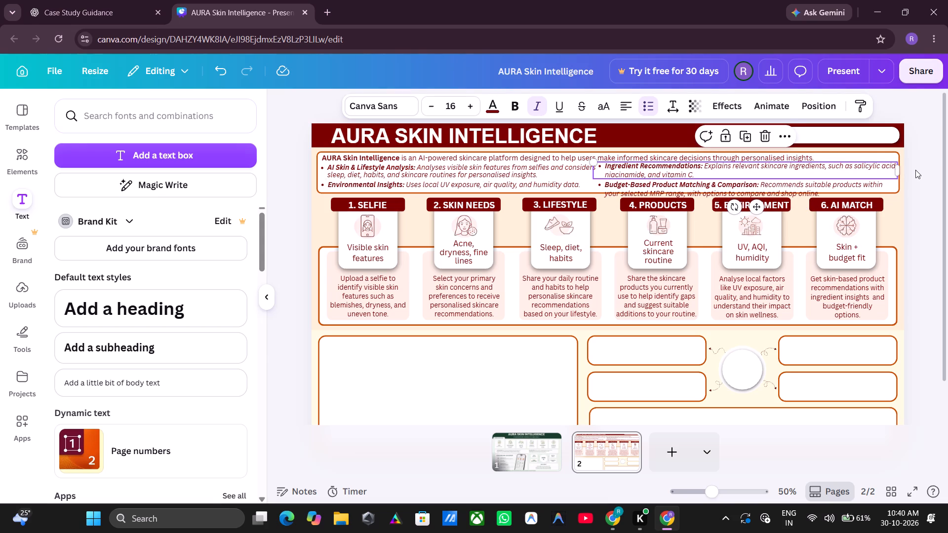
{"action": "left_click", "coordinate": [915, 170]}
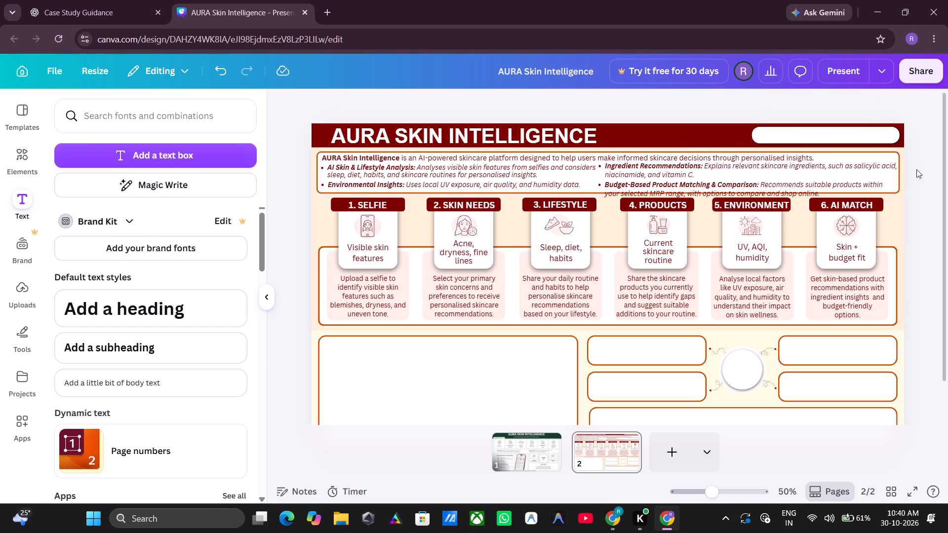
Set the Ingredient Recommendations bullet's line spacing to 1.12, the same as the AI Skin & Lifestyle Analysis bullet.
{"action": "left_click", "coordinate": [803, 191]}
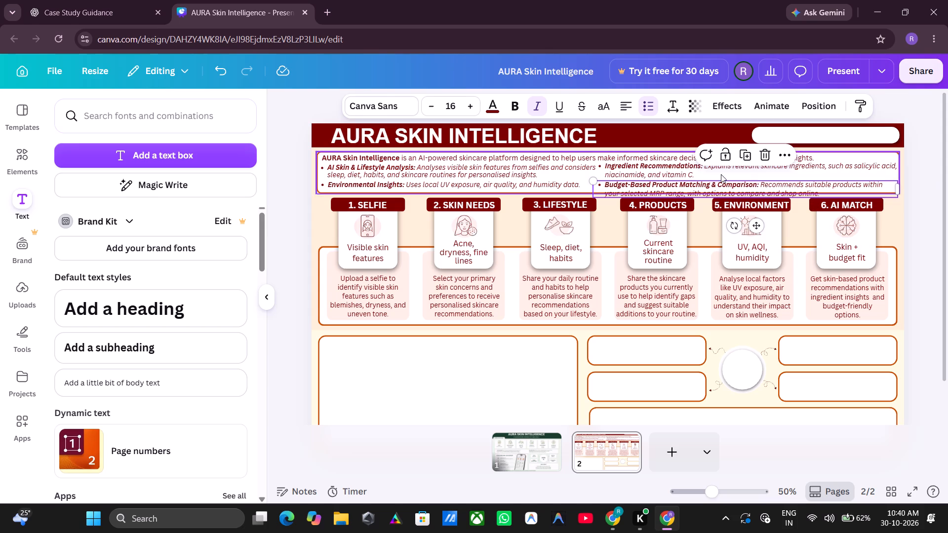
{"action": "left_click", "coordinate": [525, 170]}
{"action": "left_click", "coordinate": [665, 113]}
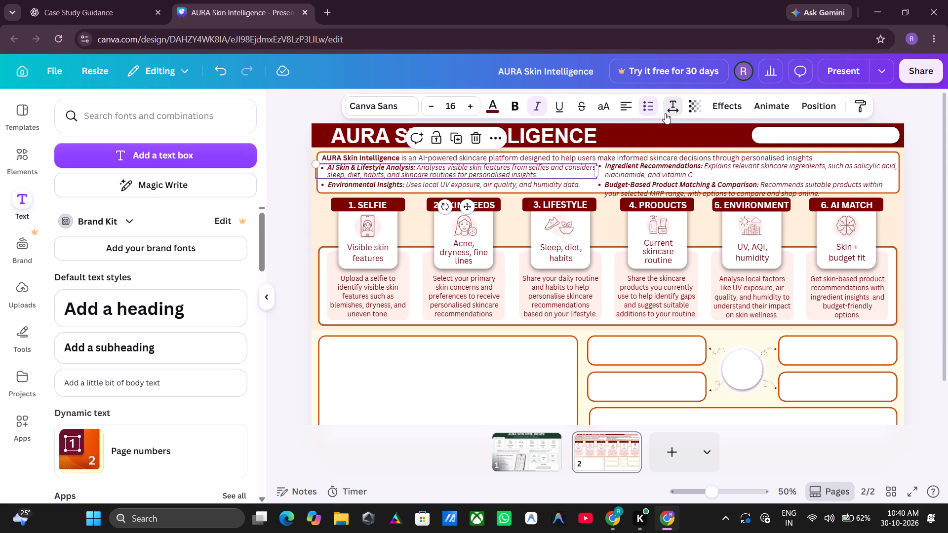
{"action": "left_click", "coordinate": [922, 213]}
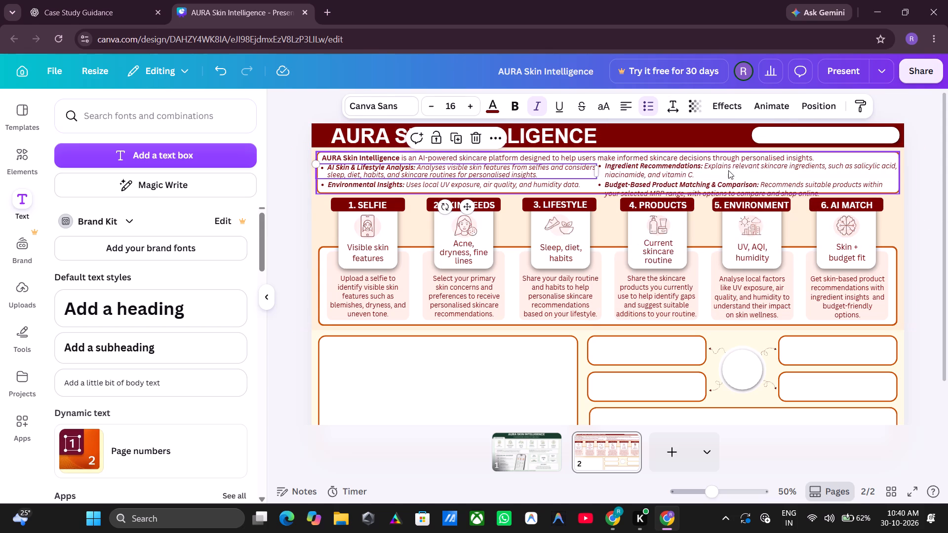
{"action": "left_click", "coordinate": [728, 170]}
{"action": "left_click", "coordinate": [669, 113]}
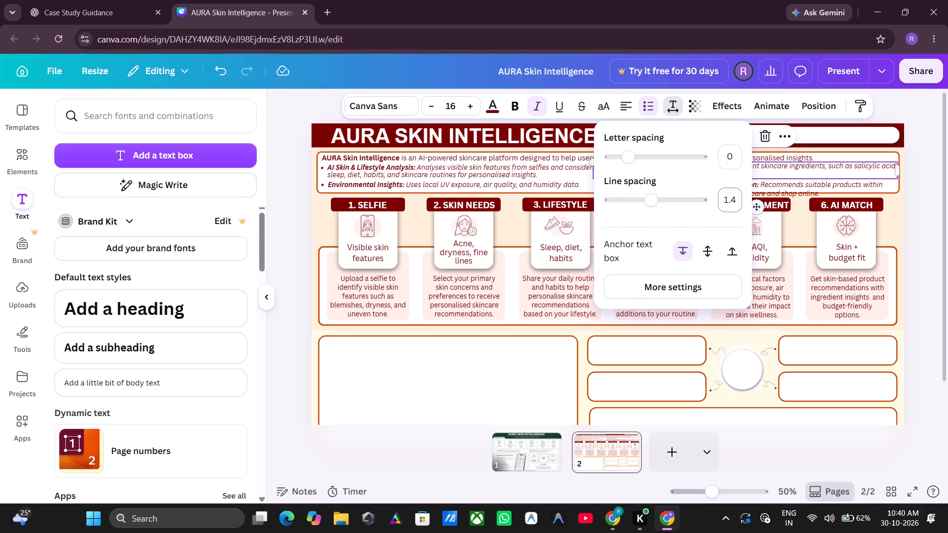
{"action": "left_click", "coordinate": [731, 200]}
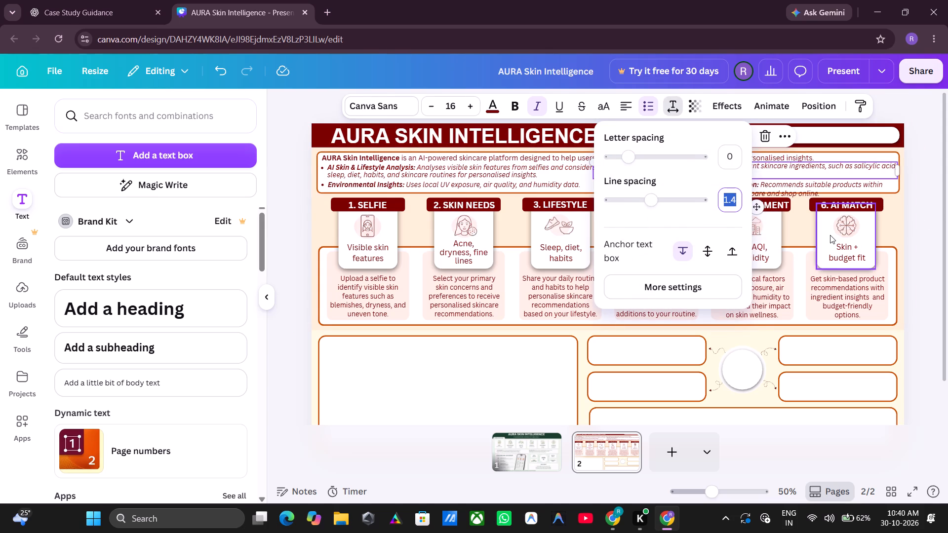
{"action": "type", "text": "1.12"}
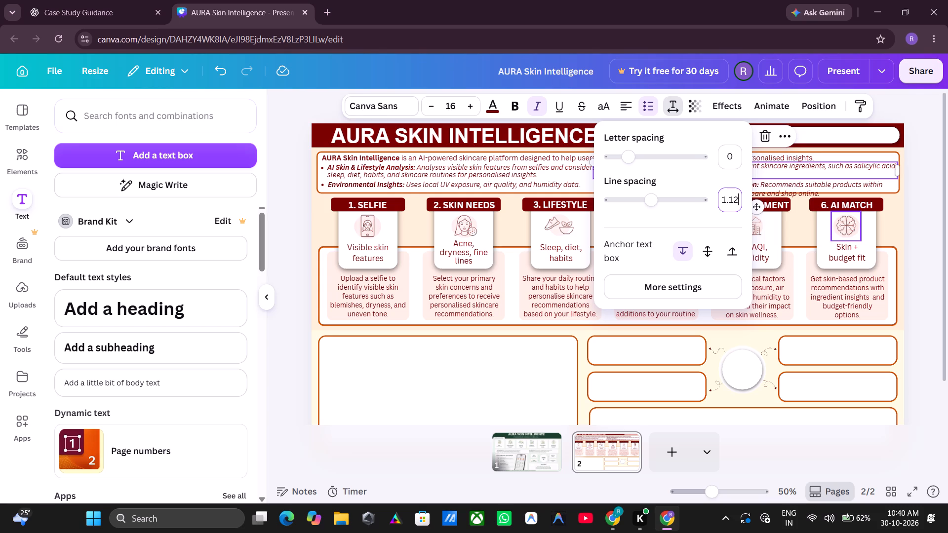
{"action": "key", "text": "Return"}
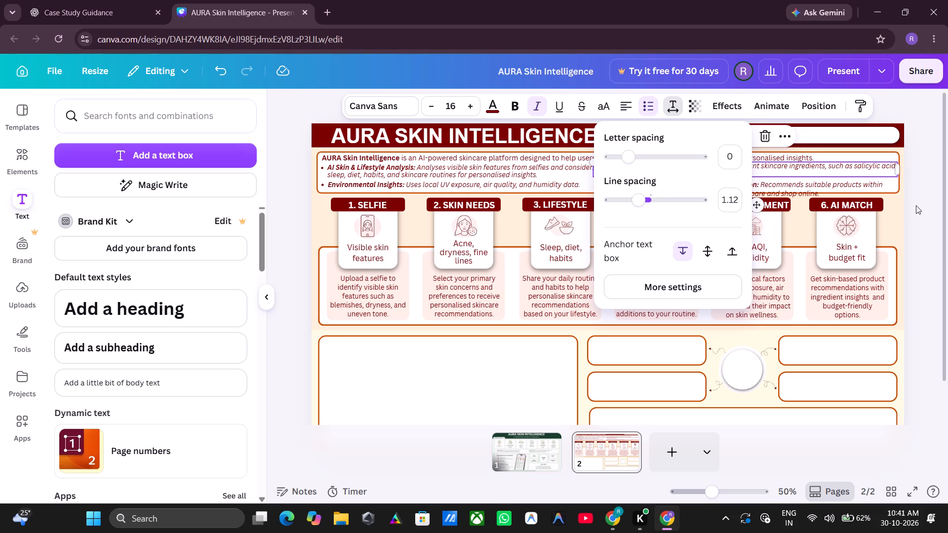
{"action": "left_click", "coordinate": [916, 205]}
{"action": "left_click", "coordinate": [935, 189]}
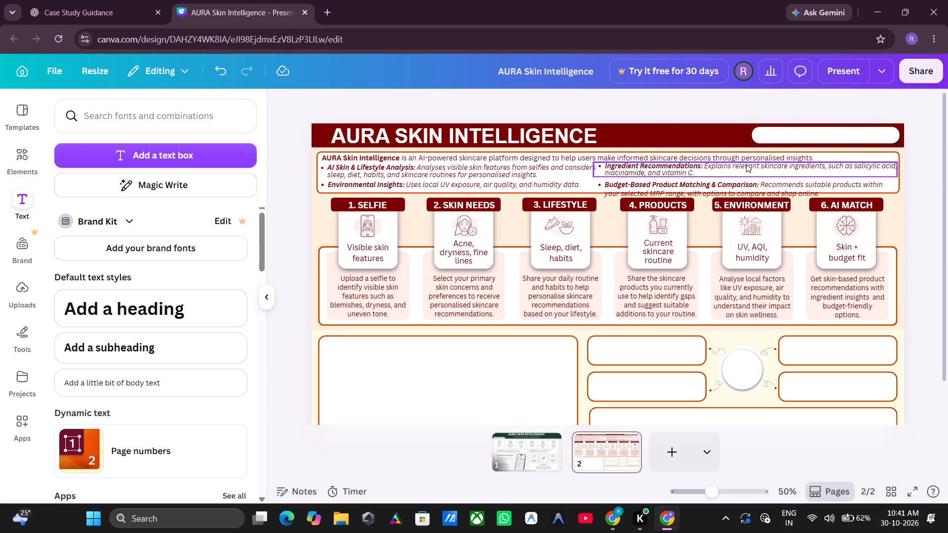
Shift the Ingredient Recommendations bullet slightly down so its lines are level with the AI Skin & Lifestyle Analysis bullet.
{"action": "left_click", "coordinate": [746, 164]}
{"action": "key", "text": "Down"}
{"action": "key", "text": "Down"}
{"action": "key", "text": "Down"}
{"action": "key", "text": "Down"}
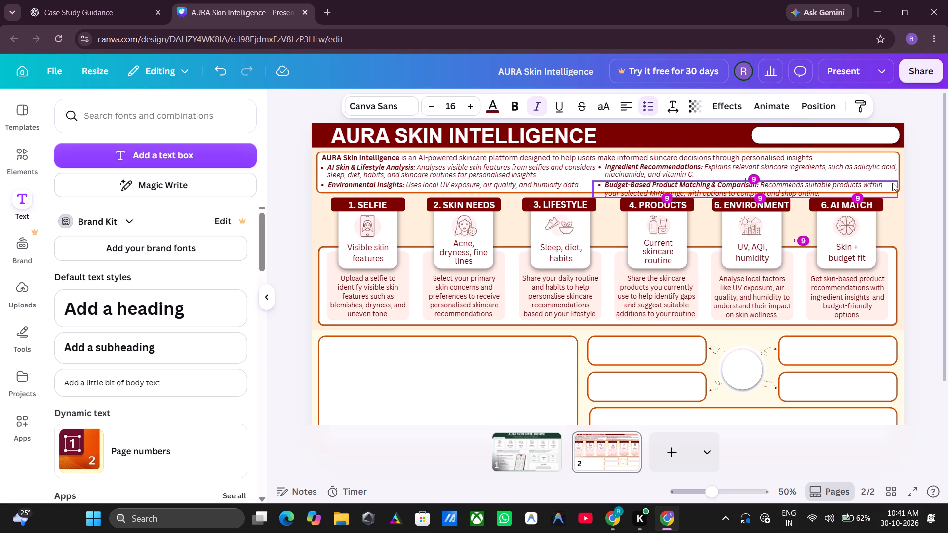
{"action": "key", "text": "Down"}
{"action": "key", "text": "Up"}
{"action": "key", "text": "Up"}
{"action": "key", "text": "Up"}
{"action": "key", "text": "Up"}
{"action": "key", "text": "Down"}
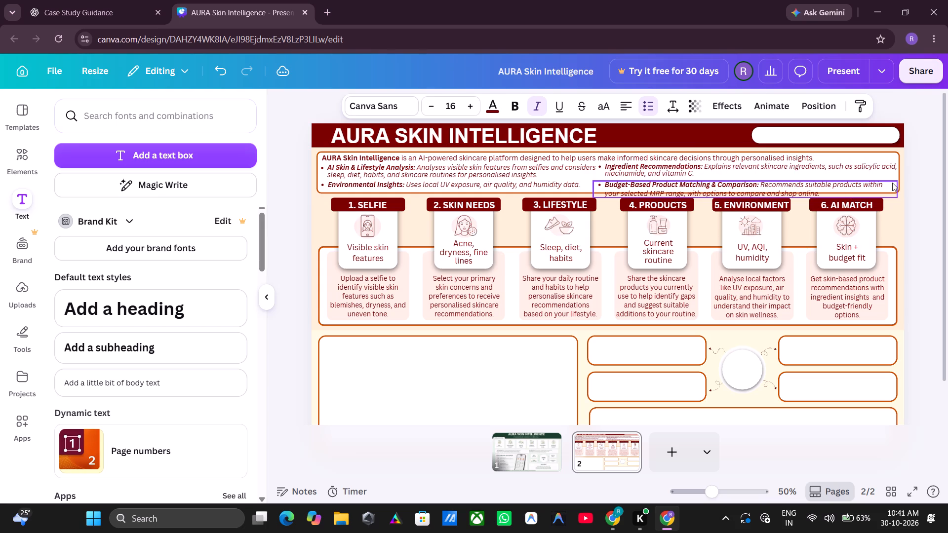
{"action": "left_click", "coordinate": [922, 173]}
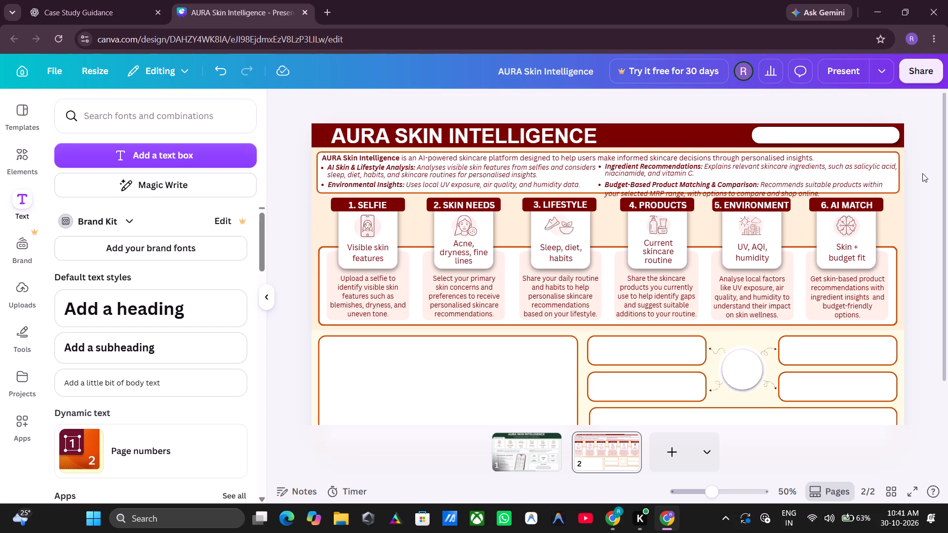
{"action": "left_click", "coordinate": [713, 167]}
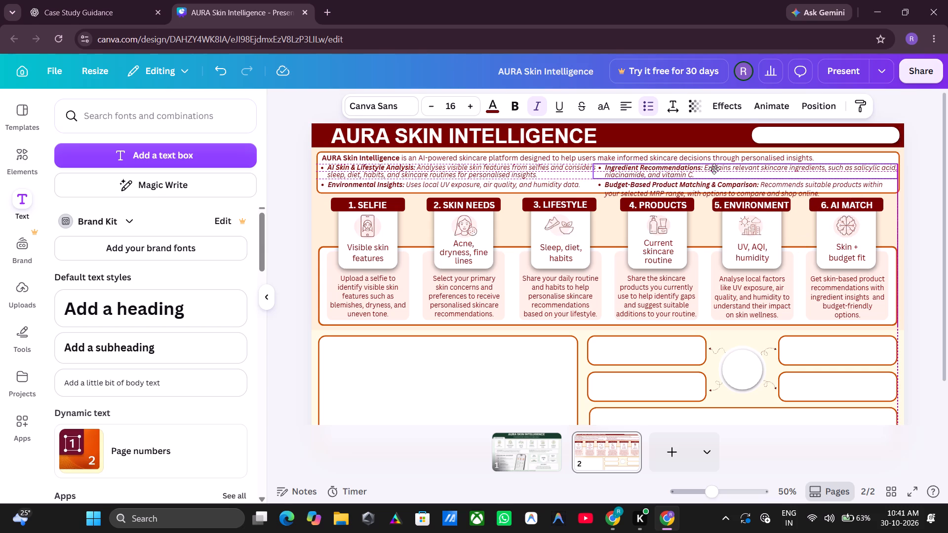
{"action": "left_click", "coordinate": [915, 182]}
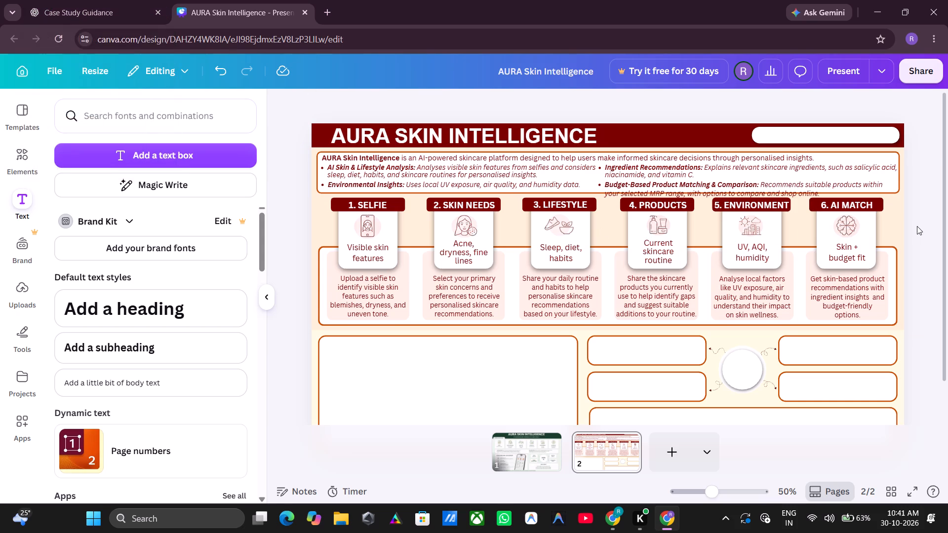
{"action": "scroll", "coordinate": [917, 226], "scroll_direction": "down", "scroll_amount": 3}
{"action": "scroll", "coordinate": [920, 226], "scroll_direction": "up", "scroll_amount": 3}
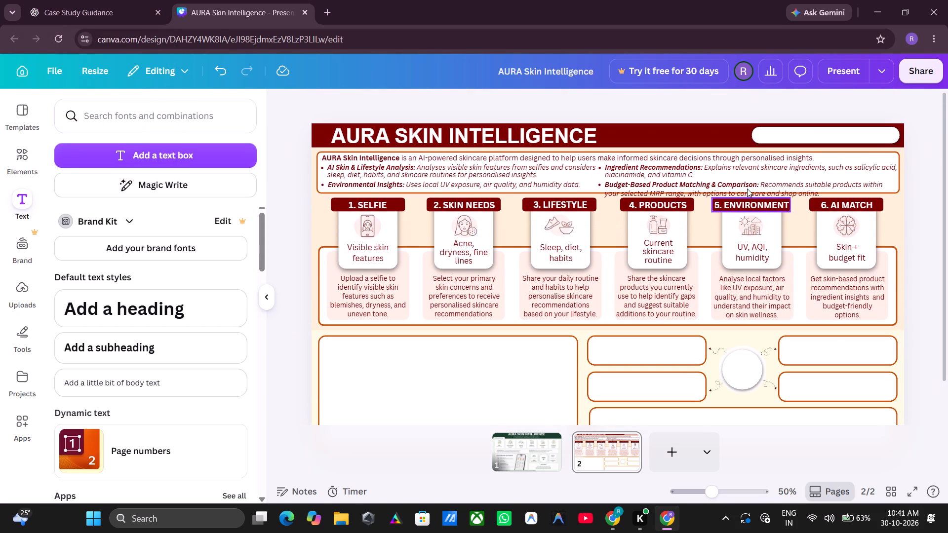
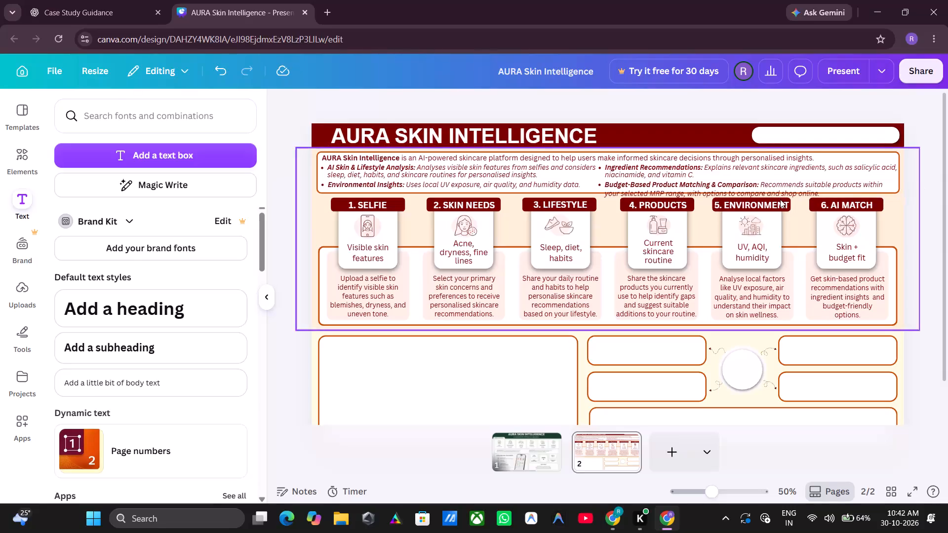
Nudge the Budget-Based Product Matching & Comparison bullet slightly up, closer to the Ingredient Recommendations bullet.
{"action": "left_click", "coordinate": [780, 191]}
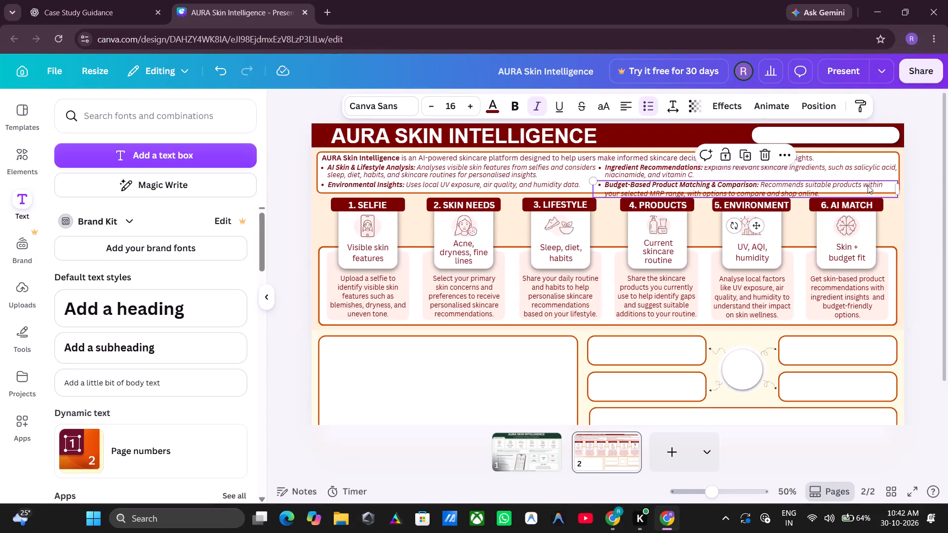
{"action": "key", "text": "Up"}
{"action": "key", "text": "Up"}
{"action": "key", "text": "Up"}
{"action": "key", "text": "Up"}
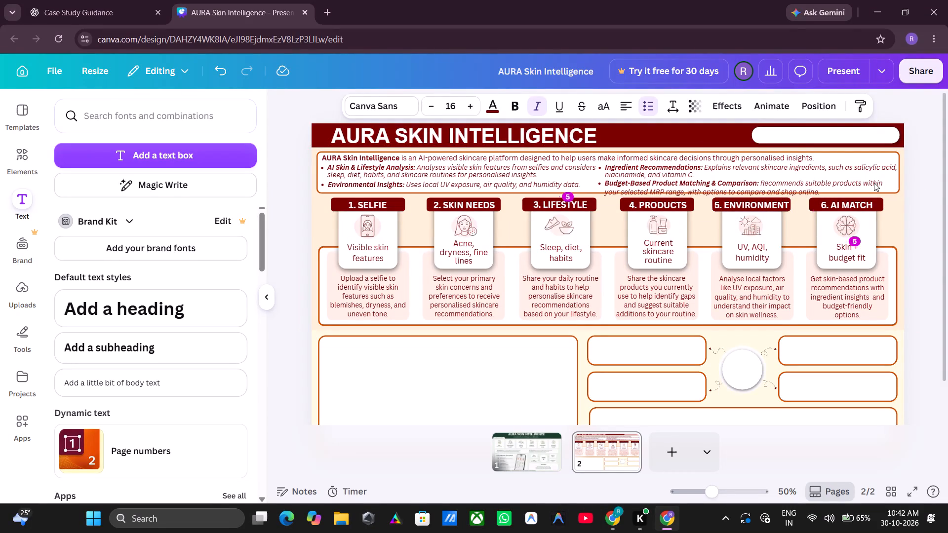
{"action": "key", "text": "Up"}
{"action": "key", "text": "Up"}
{"action": "key", "text": "Up"}
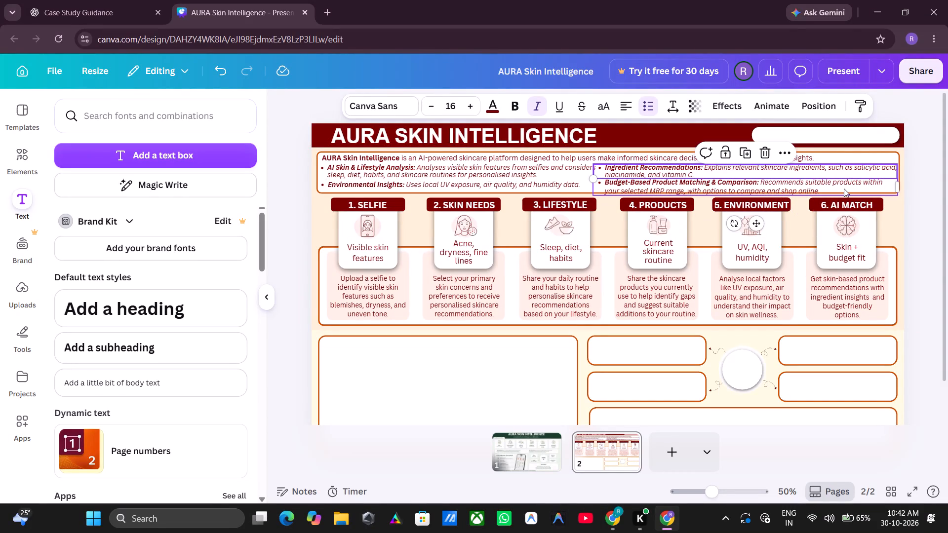
Set the Budget-Based Product Matching & Comparison bullet's line spacing to 1.12, matching the Ingredient Recommendations bullet.
{"action": "left_click", "coordinate": [844, 189]}
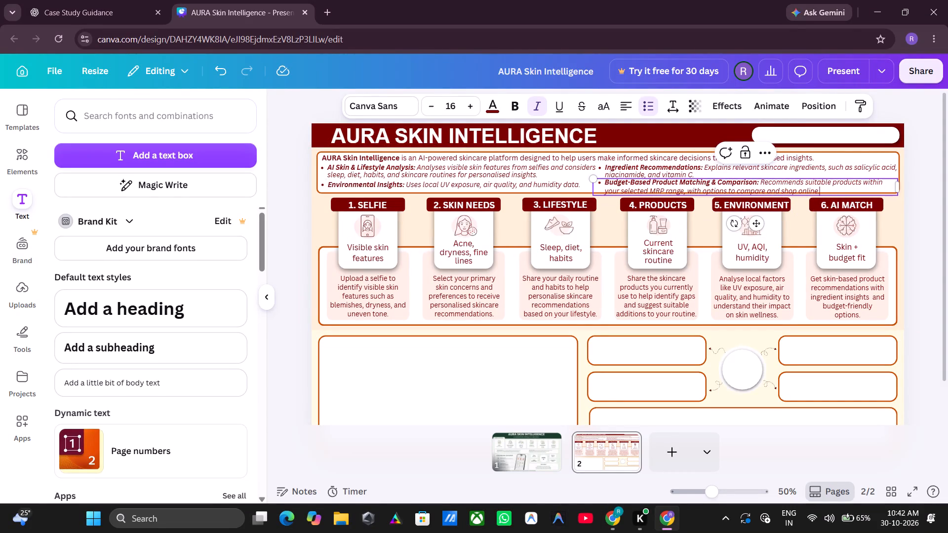
{"action": "left_click", "coordinate": [681, 111]}
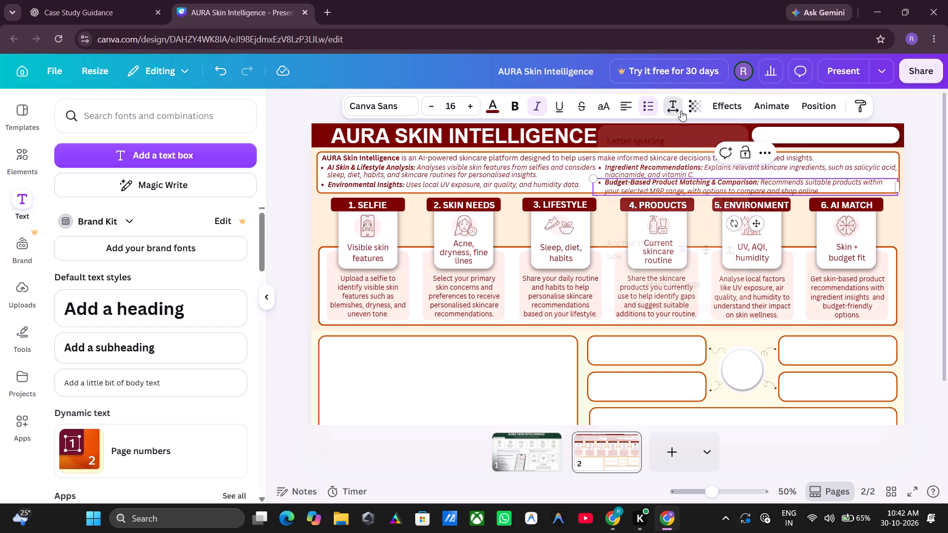
{"action": "left_click", "coordinate": [729, 204]}
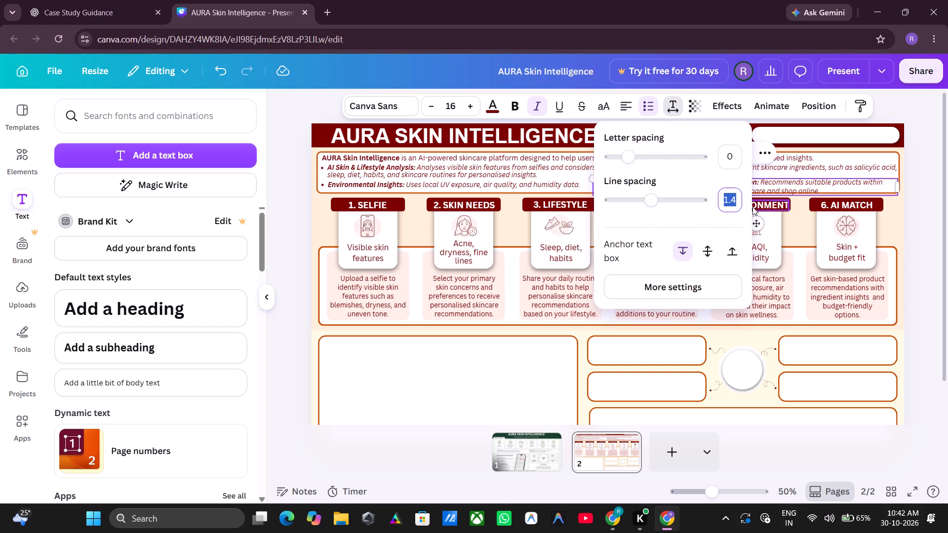
{"action": "type", "text": "1.12"}
{"action": "key", "text": "Return"}
{"action": "left_click", "coordinate": [921, 207]}
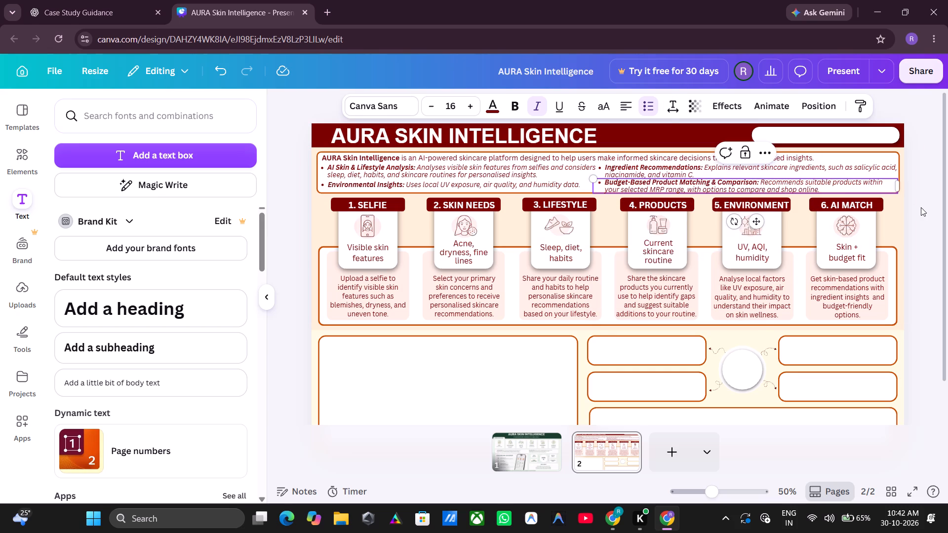
{"action": "left_click", "coordinate": [916, 195]}
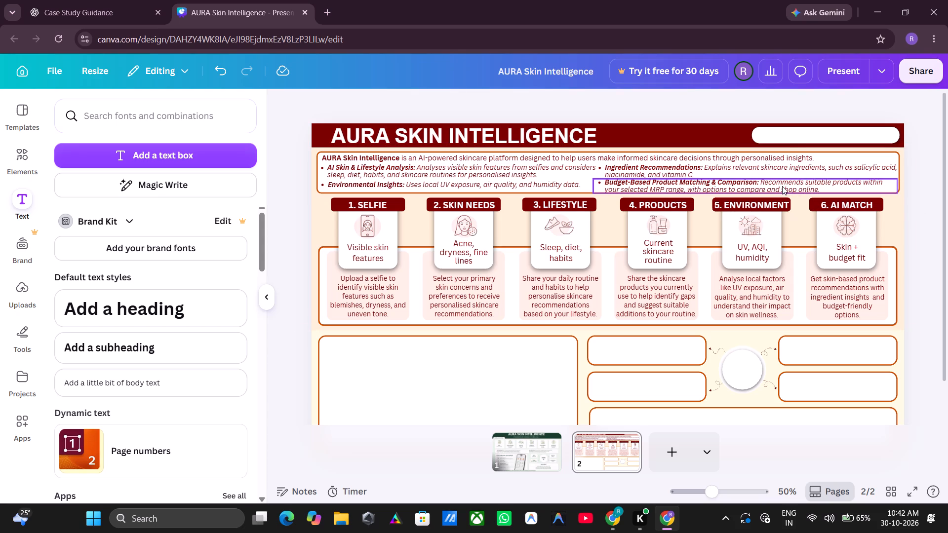
Nudge the Budget-Based Product Matching & Comparison bullet further up so both of its lines sit clear of the intro box's lower border.
{"action": "left_click", "coordinate": [783, 186]}
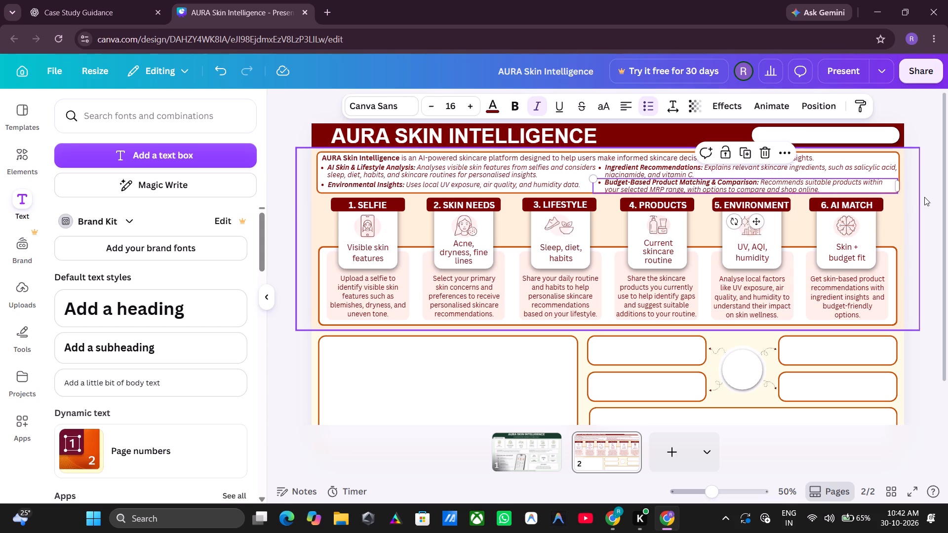
{"action": "key", "text": "Up"}
{"action": "key", "text": "Up"}
{"action": "key", "text": "Up"}
{"action": "key", "text": "Up"}
{"action": "key", "text": "Up"}
{"action": "key", "text": "Down"}
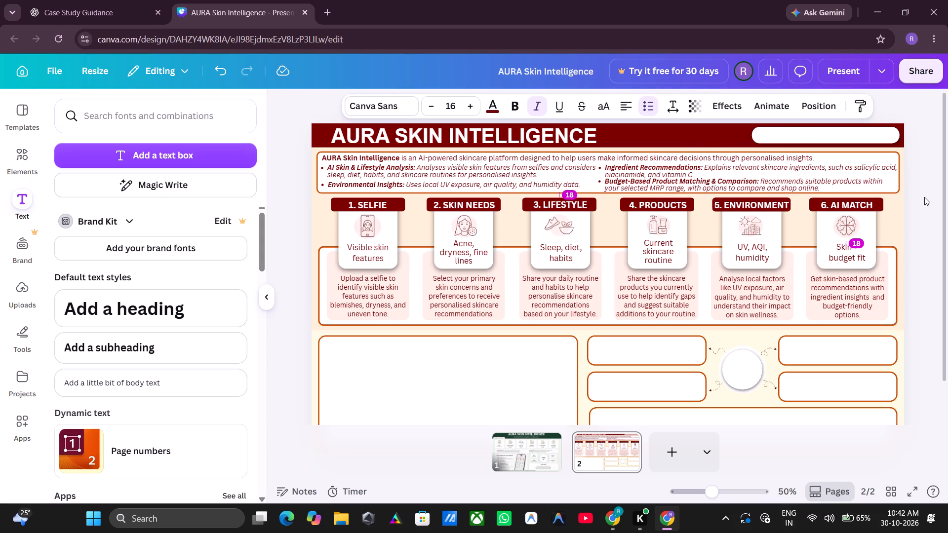
{"action": "key", "text": "Down"}
{"action": "key", "text": "Up"}
{"action": "key", "text": "Up"}
{"action": "key", "text": "Up"}
{"action": "key", "text": "Up"}
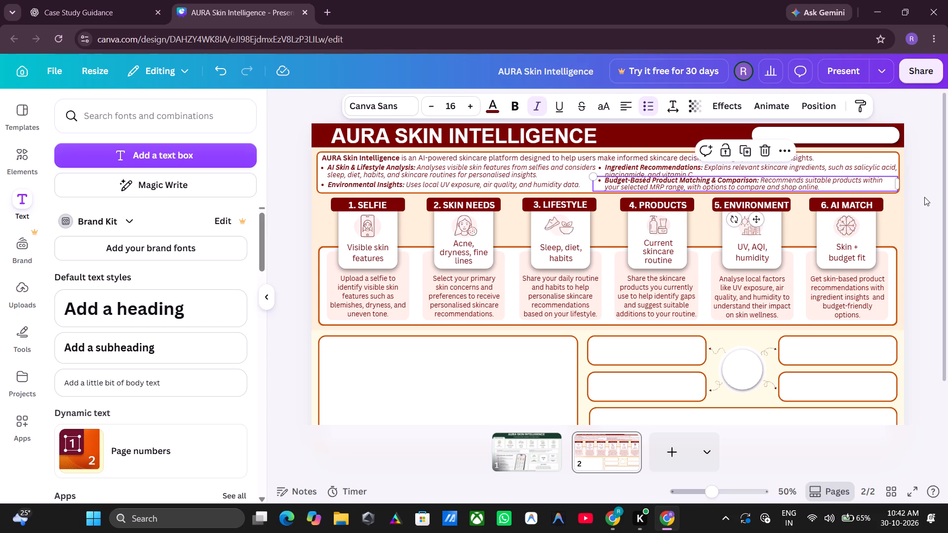
{"action": "left_click", "coordinate": [915, 159]}
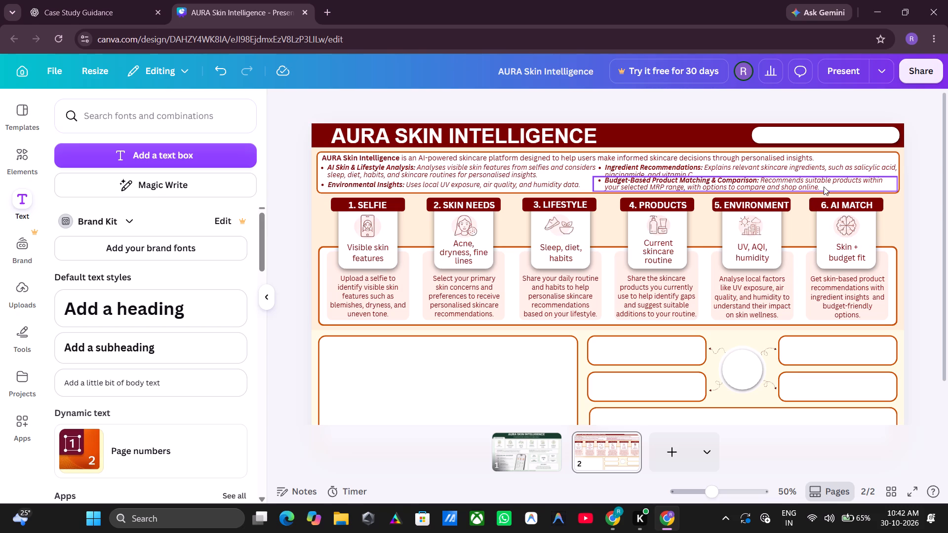
{"action": "left_click", "coordinate": [932, 168]}
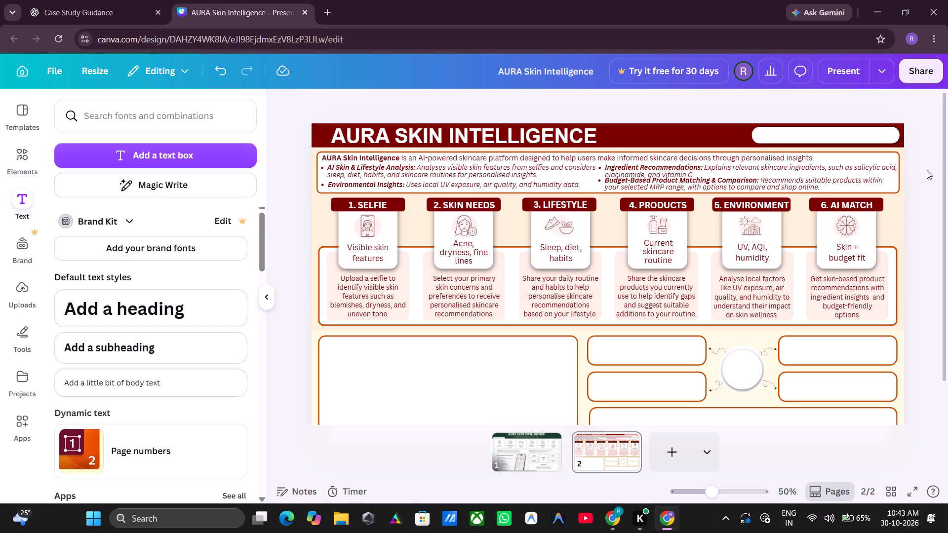
Nudge the introductory AURA Skin Intelligence sentence slightly up, closer to the intro box's upper border.
{"action": "left_click", "coordinate": [704, 154]}
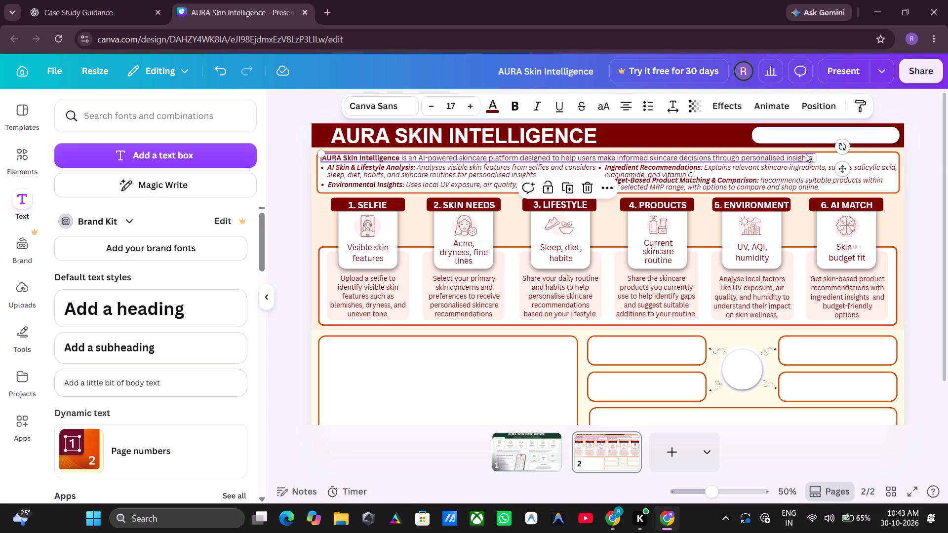
{"action": "left_click", "coordinate": [916, 156]}
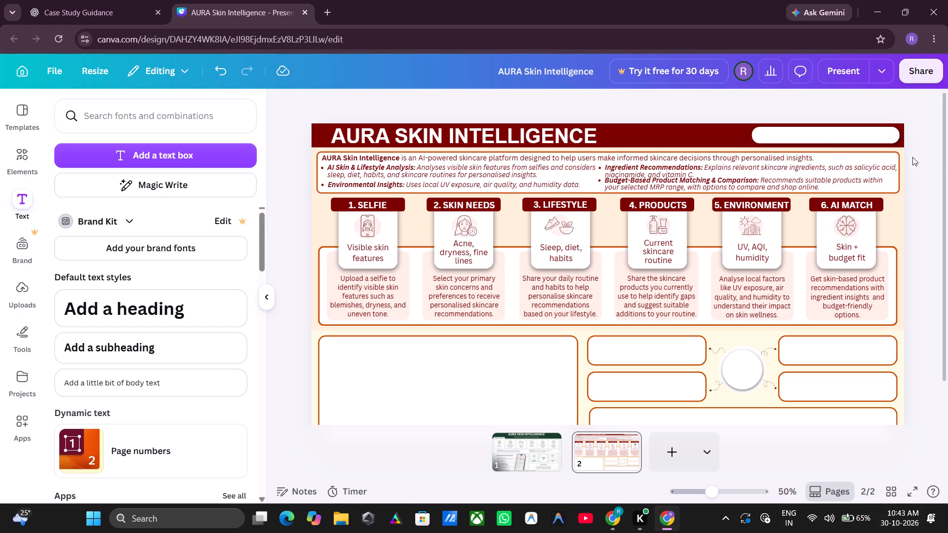
{"action": "left_click", "coordinate": [771, 159]}
{"action": "key", "text": "Up"}
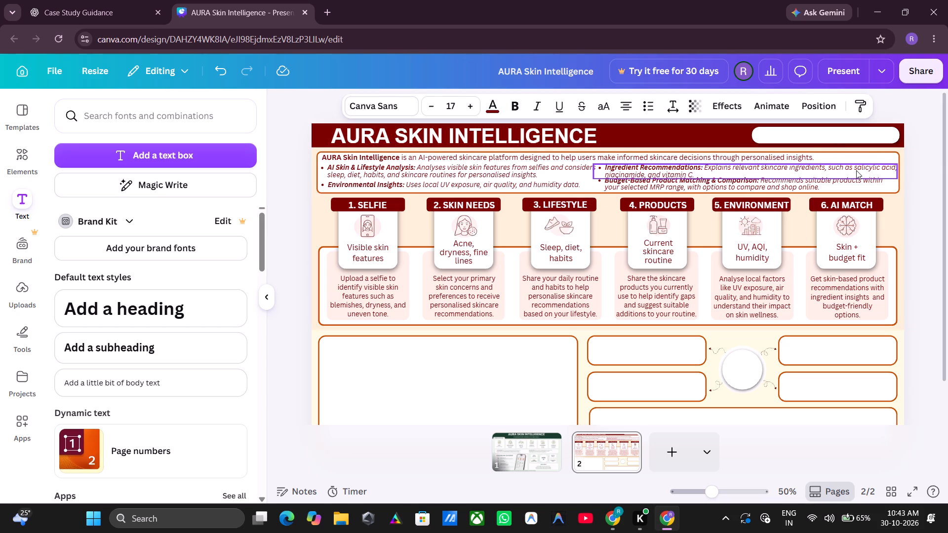
{"action": "key", "text": "Up"}
{"action": "key", "text": "Up"}
{"action": "key", "text": "Up"}
{"action": "key", "text": "Down"}
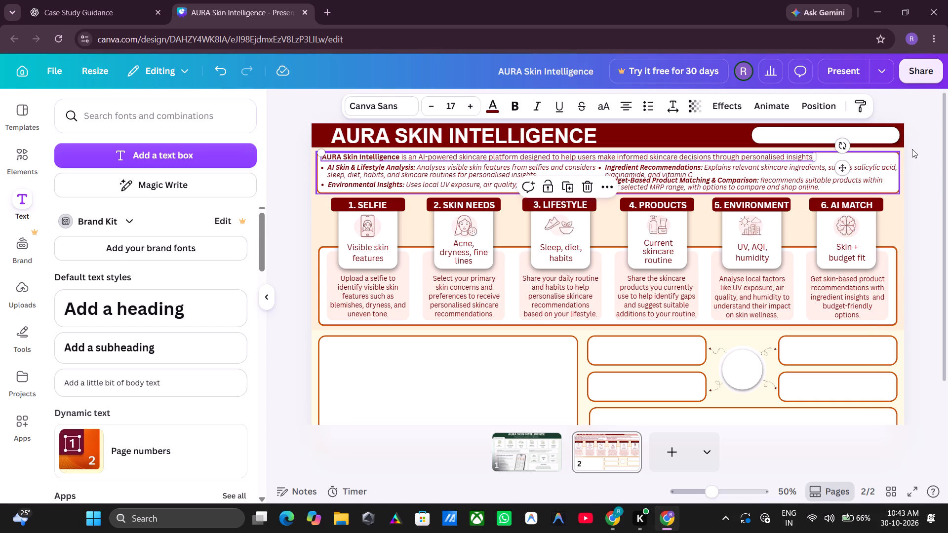
{"action": "left_click", "coordinate": [925, 147]}
Nudge the Ingredient Recommendations bullet up so it no longer overlaps the Budget-Based Product Matching & Comparison bullet.
{"action": "left_click", "coordinate": [790, 169]}
{"action": "key", "text": "Up"}
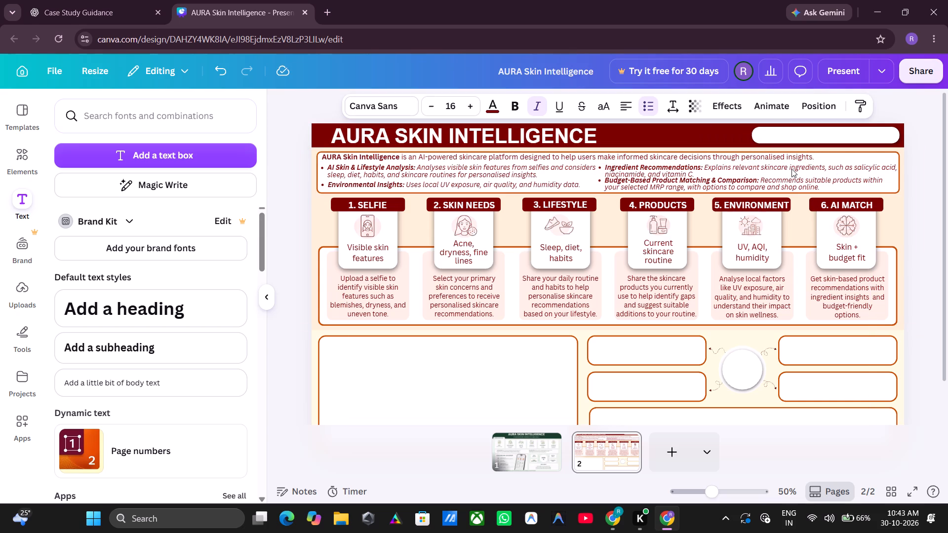
{"action": "key", "text": "Up"}
{"action": "key", "text": "Up"}
{"action": "key", "text": "Up"}
{"action": "key", "text": "Up"}
{"action": "key", "text": "Up"}
{"action": "key", "text": "Up"}
{"action": "key", "text": "Up"}
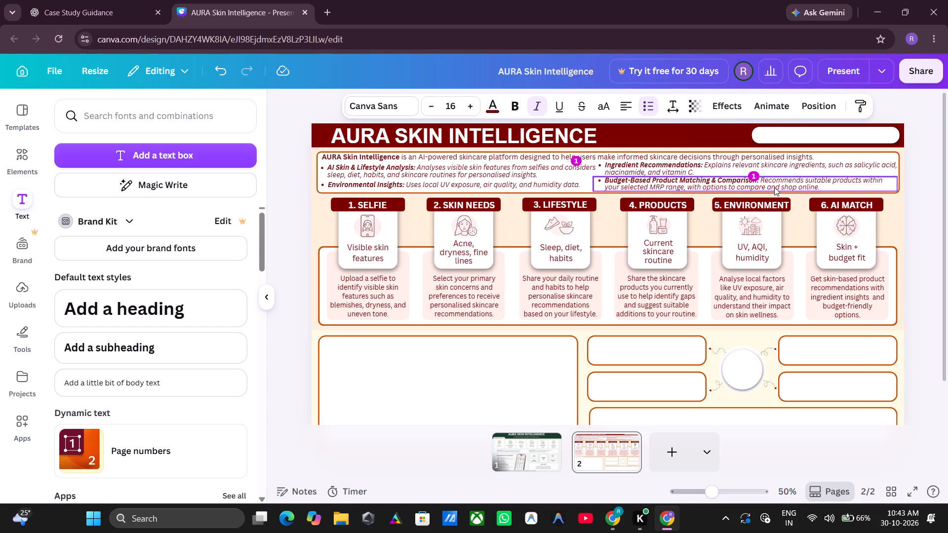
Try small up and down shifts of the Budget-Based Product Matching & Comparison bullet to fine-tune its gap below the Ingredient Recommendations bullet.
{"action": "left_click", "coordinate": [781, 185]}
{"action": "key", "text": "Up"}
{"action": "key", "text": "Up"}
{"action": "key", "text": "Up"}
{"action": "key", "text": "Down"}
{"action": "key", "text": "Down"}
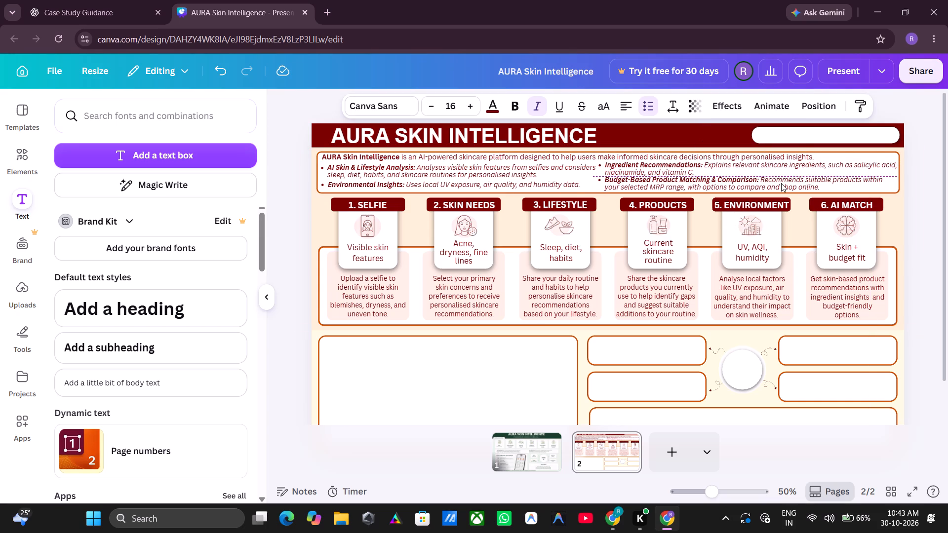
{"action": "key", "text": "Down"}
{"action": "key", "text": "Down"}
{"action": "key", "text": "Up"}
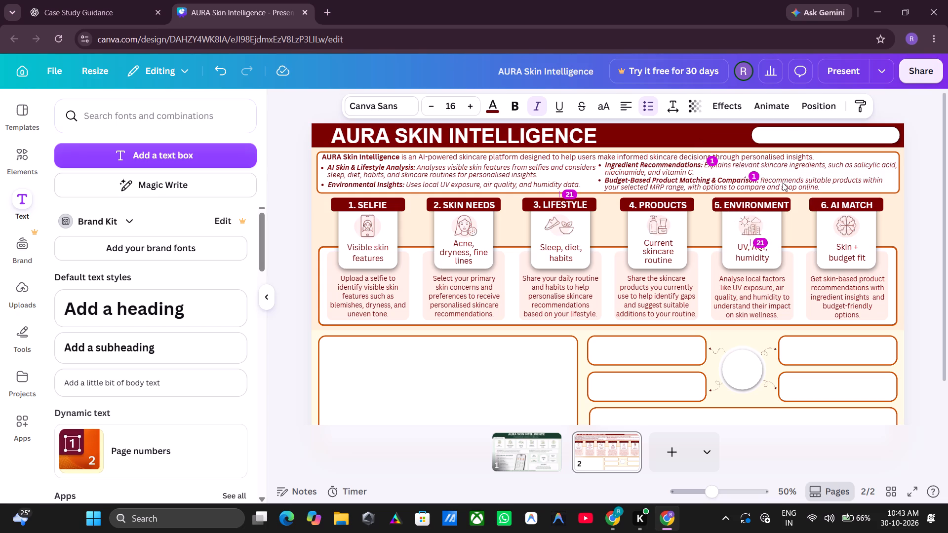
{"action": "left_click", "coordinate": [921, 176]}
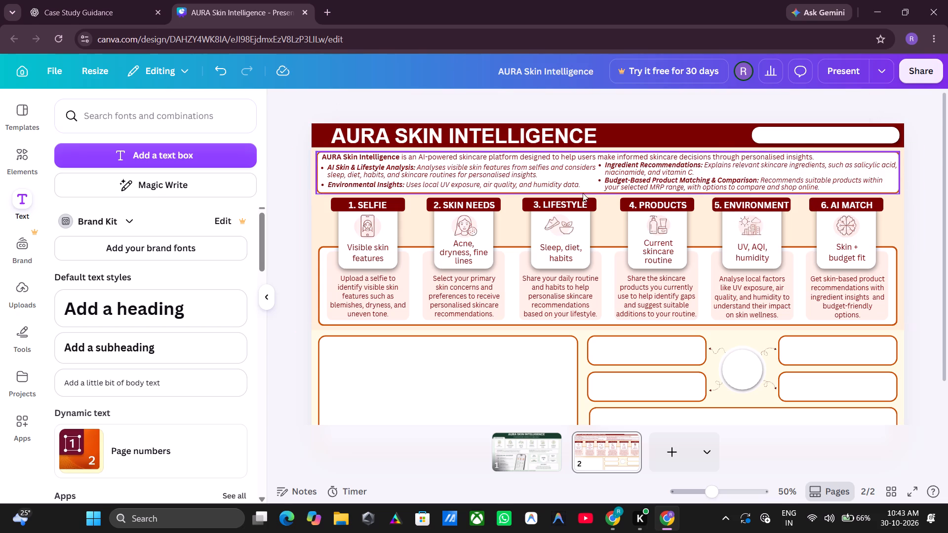
Nudge the AI Skin & Lifestyle Analysis bullet up until its lines are level with the Ingredient Recommendations bullet.
{"action": "left_click", "coordinate": [530, 171]}
{"action": "key", "text": "Up"}
{"action": "key", "text": "Up"}
{"action": "key", "text": "Up"}
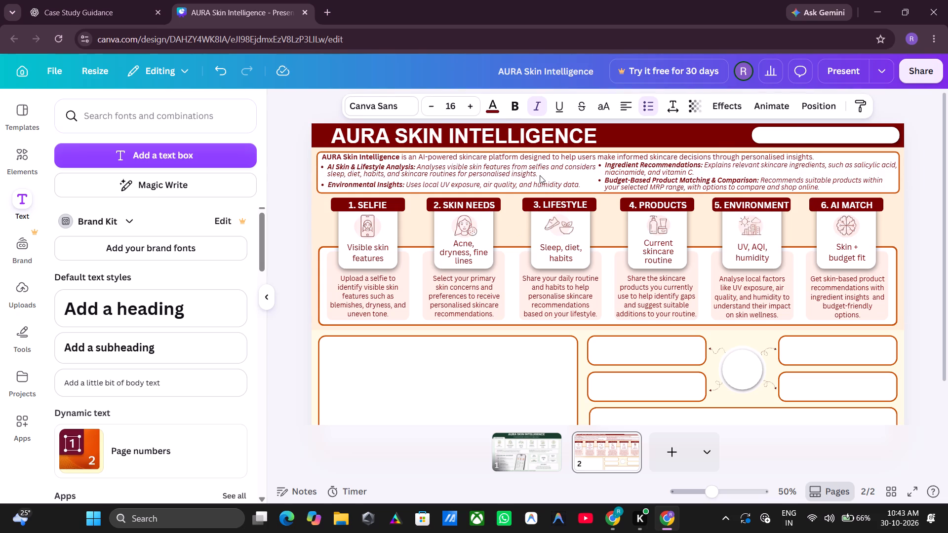
{"action": "key", "text": "Up"}
{"action": "key", "text": "Up"}
{"action": "key", "text": "Up"}
{"action": "key", "text": "Down"}
{"action": "key", "text": "Down"}
{"action": "key", "text": "Down"}
{"action": "key", "text": "Down"}
{"action": "key", "text": "Down"}
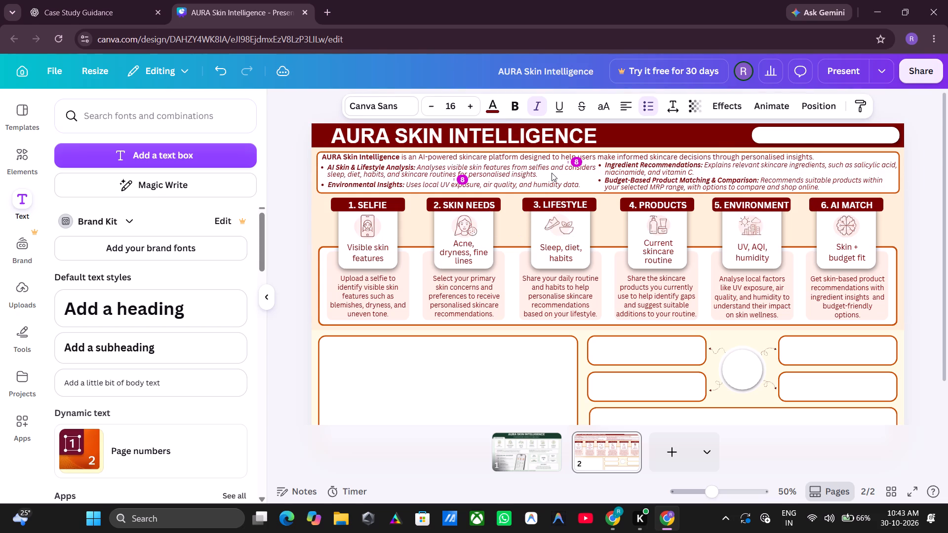
{"action": "key", "text": "Up"}
{"action": "key", "text": "Up"}
{"action": "key", "text": "Up"}
{"action": "key", "text": "Up"}
{"action": "key", "text": "Up"}
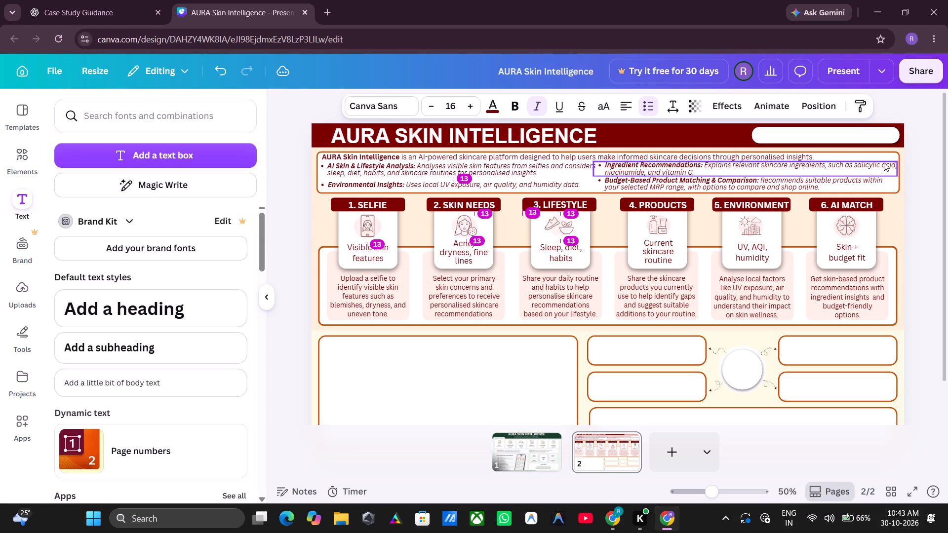
{"action": "left_click", "coordinate": [935, 161]}
Shift the AI Skin & Lifestyle Analysis bullet slightly left so its bullet point lines up with the Environmental Insights bullet.
{"action": "left_click", "coordinate": [462, 171]}
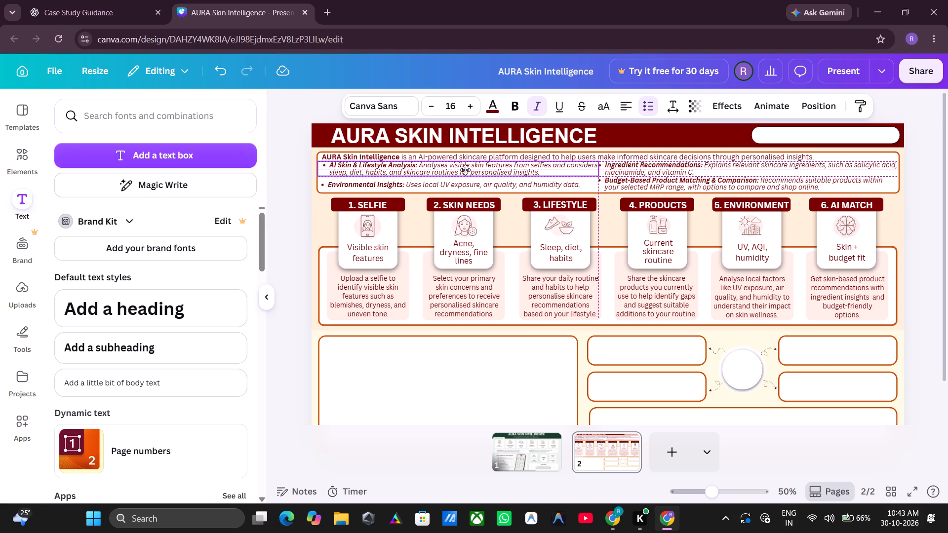
{"action": "left_click", "coordinate": [912, 147]}
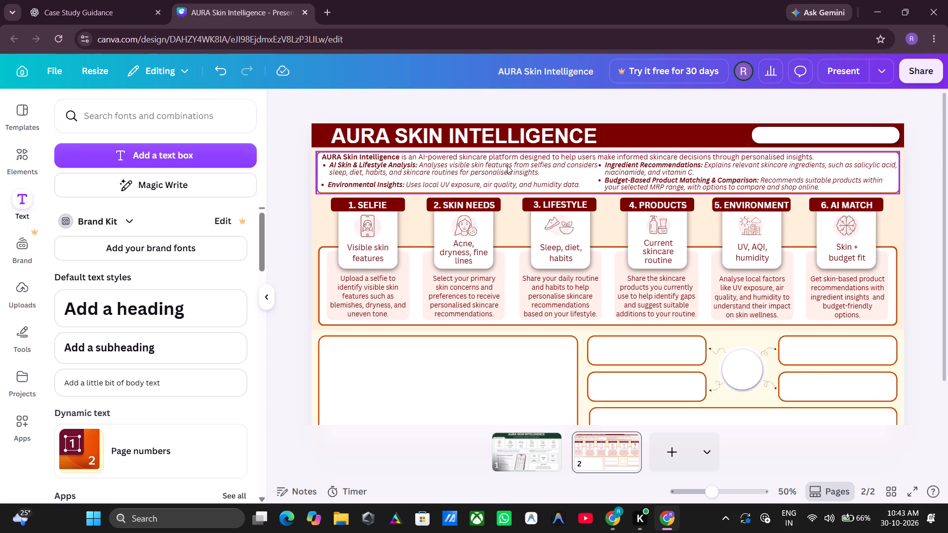
{"action": "left_click", "coordinate": [507, 165]}
{"action": "key", "text": "Left"}
{"action": "key", "text": "Left"}
{"action": "key", "text": "Left"}
{"action": "key", "text": "Left"}
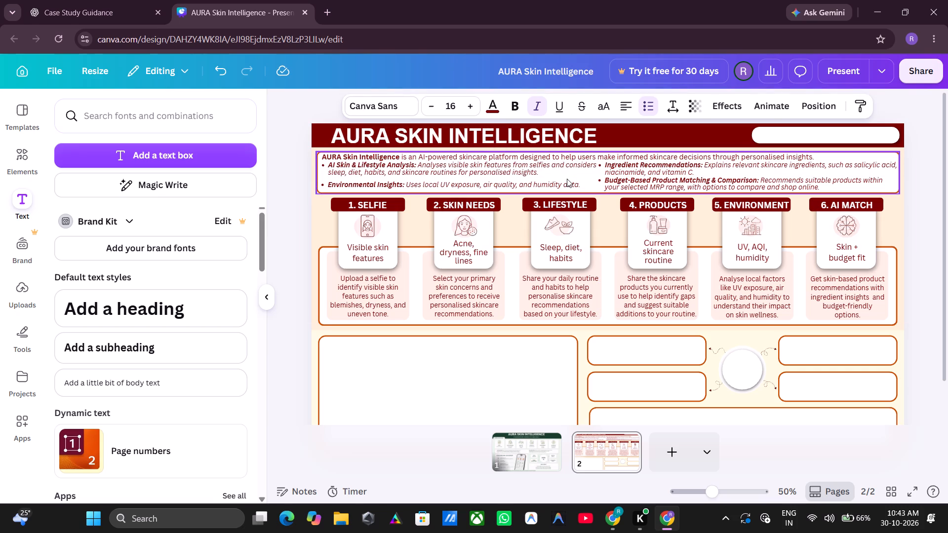
{"action": "key", "text": "Left"}
{"action": "key", "text": "Left"}
{"action": "key", "text": "Left"}
{"action": "key", "text": "Left"}
{"action": "key", "text": "Right"}
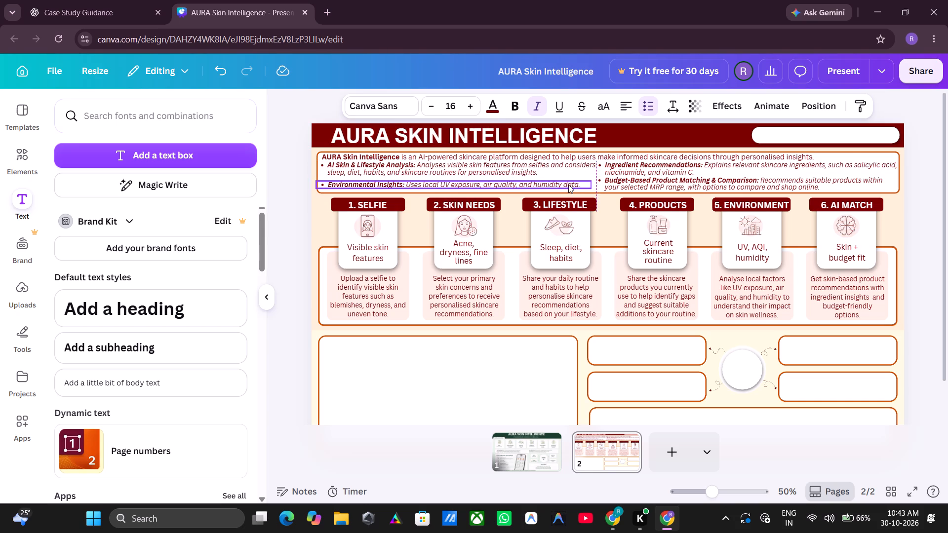
{"action": "left_click", "coordinate": [926, 157]}
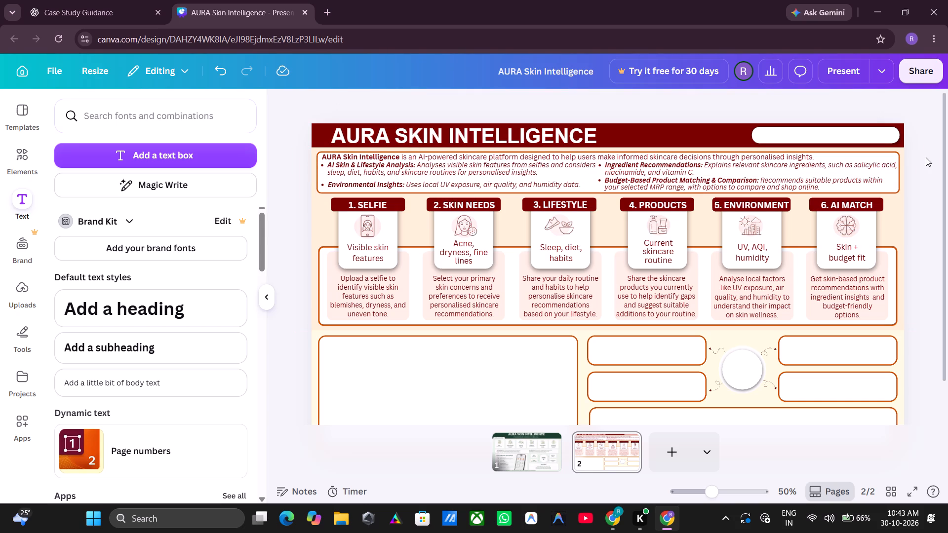
Nudge the Environmental Insights bullet up until it is level with the first line of the Budget-Based Product Matching & Comparison bullet.
{"action": "left_click", "coordinate": [519, 181]}
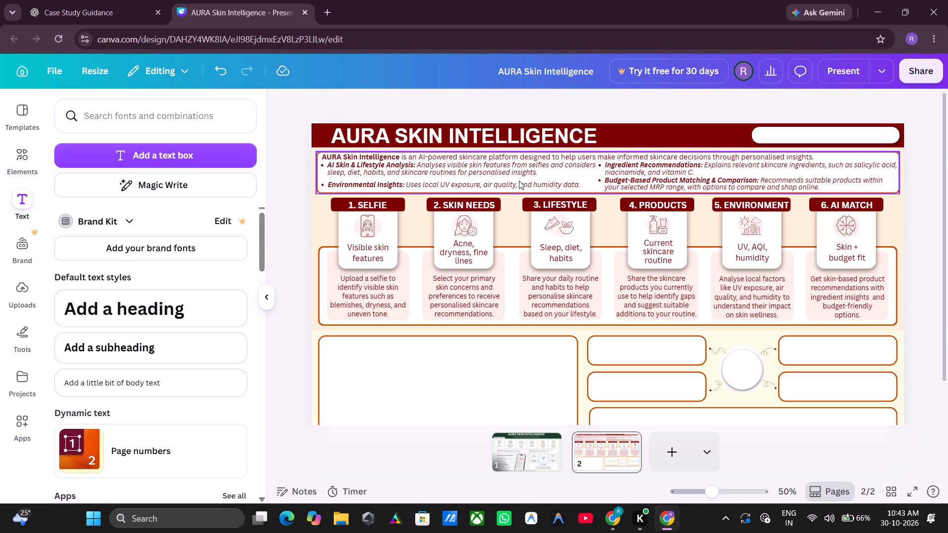
{"action": "key", "text": "Up"}
{"action": "key", "text": "Up"}
{"action": "key", "text": "Up"}
{"action": "key", "text": "Up"}
{"action": "key", "text": "Up"}
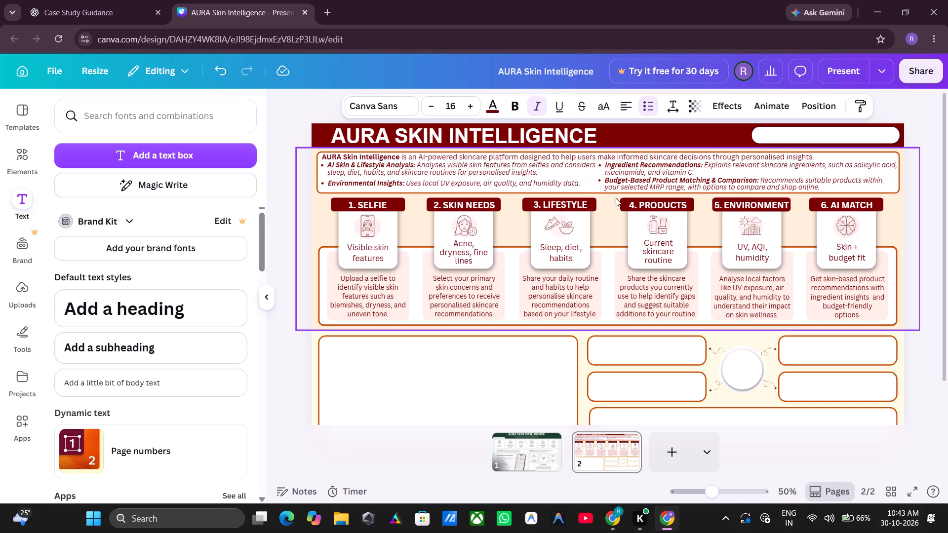
{"action": "key", "text": "Up"}
{"action": "key", "text": "Up"}
{"action": "key", "text": "Up"}
{"action": "key", "text": "Up"}
{"action": "key", "text": "Up"}
{"action": "key", "text": "Up"}
{"action": "key", "text": "Up"}
{"action": "key", "text": "Up"}
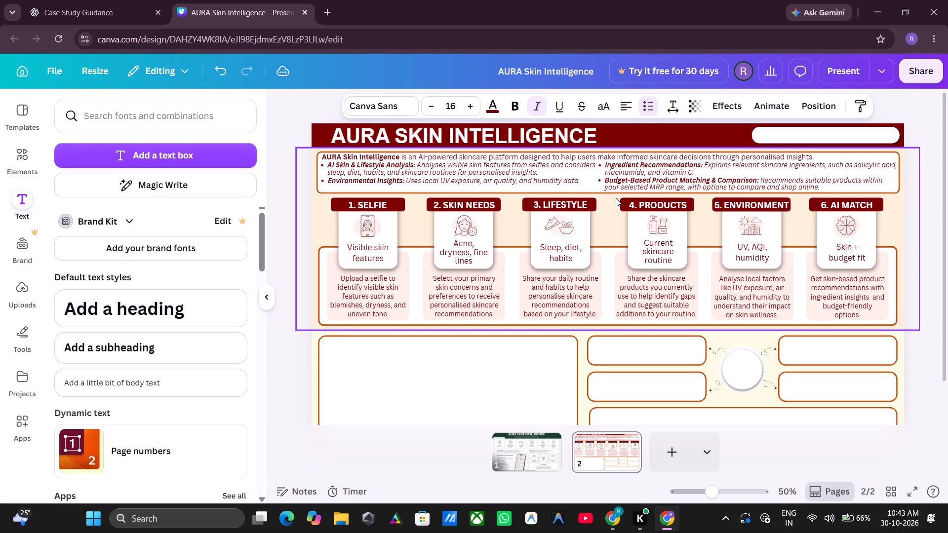
Fine-tune the Environmental Insights bullet's position with small vertical and sideways shifts to align it with the neighbouring bullets.
{"action": "key", "text": "Down"}
{"action": "key", "text": "Down"}
{"action": "key", "text": "Left"}
{"action": "key", "text": "Left"}
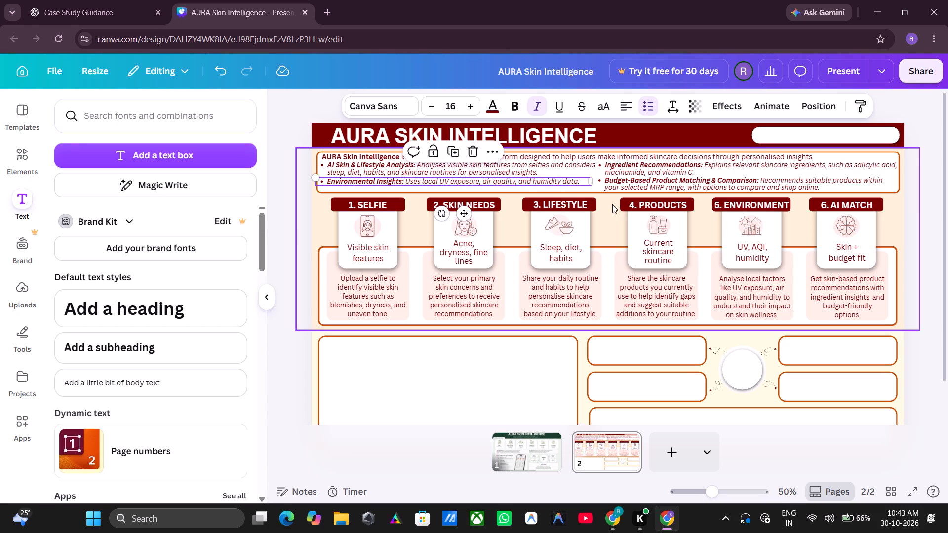
{"action": "key", "text": "Right"}
{"action": "key", "text": "Right"}
{"action": "key", "text": "Left"}
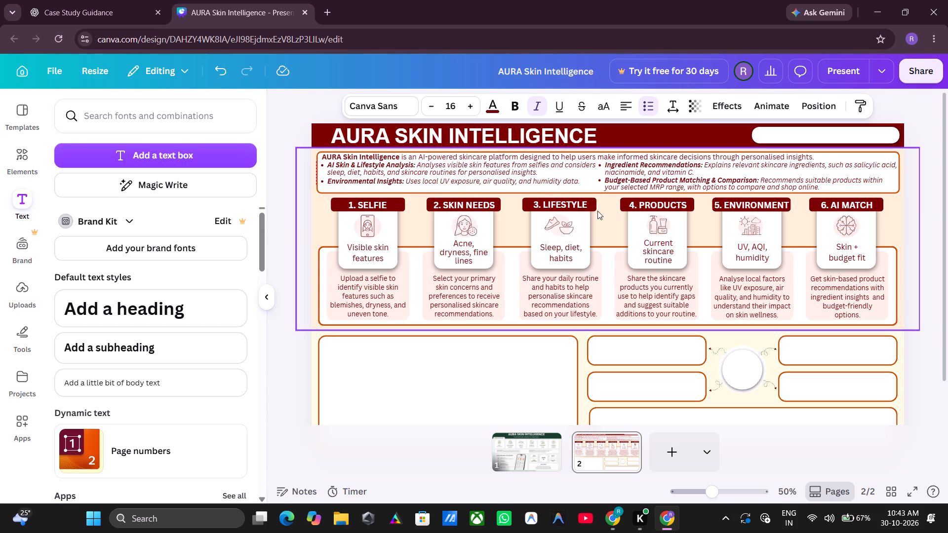
{"action": "left_click", "coordinate": [555, 183]}
{"action": "key", "text": "Up"}
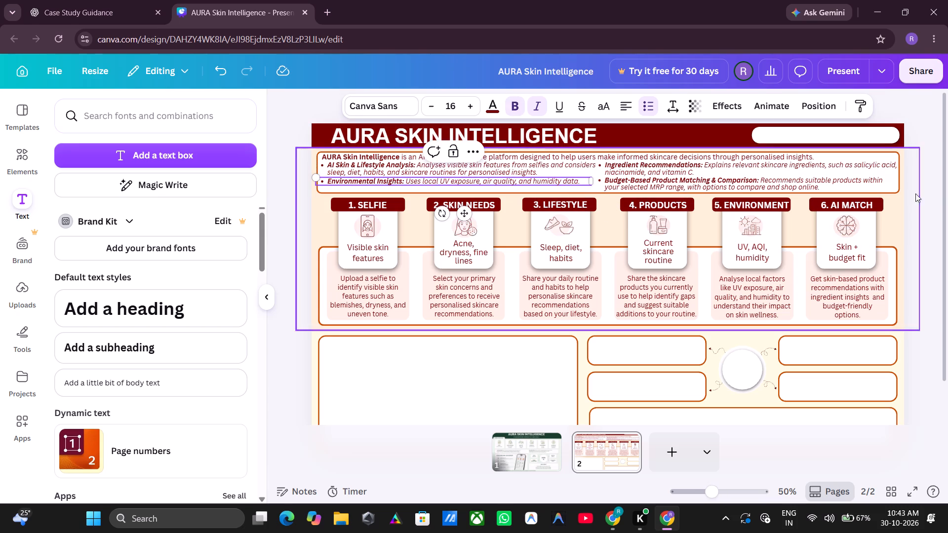
{"action": "left_click", "coordinate": [933, 186]}
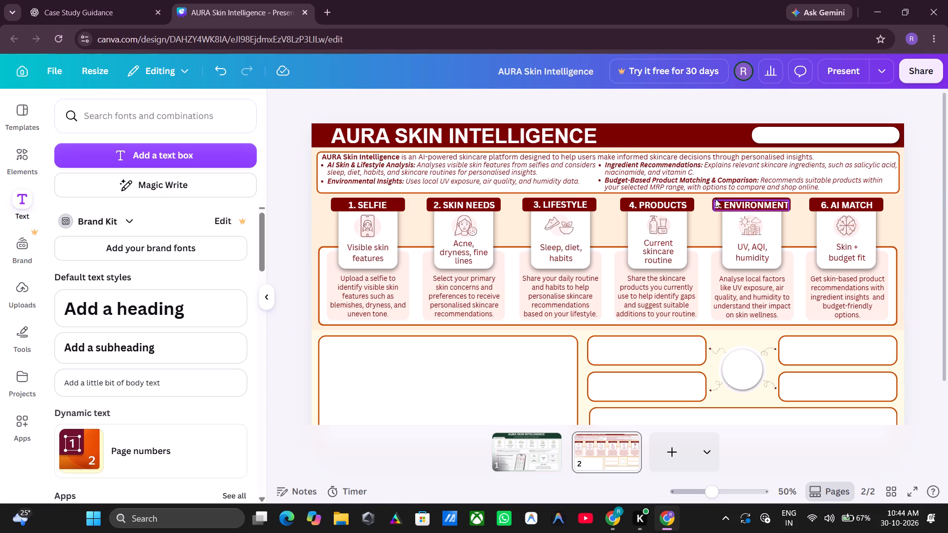
Nudge the Environmental Insights bullet down to open a wider gap below the AI Skin & Lifestyle Analysis bullet.
{"action": "left_click", "coordinate": [564, 184]}
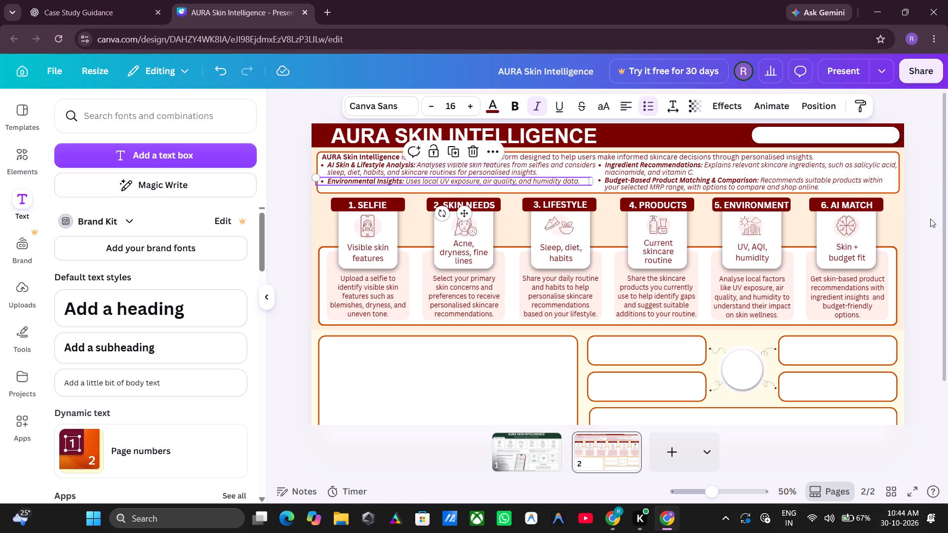
{"action": "key", "text": "Down"}
{"action": "key", "text": "Down"}
{"action": "key", "text": "Down"}
{"action": "key", "text": "Down"}
{"action": "key", "text": "Down"}
{"action": "key", "text": "Down"}
{"action": "key", "text": "Down"}
{"action": "key", "text": "Down"}
{"action": "key", "text": "Down"}
{"action": "key", "text": "Down"}
{"action": "key", "text": "Down"}
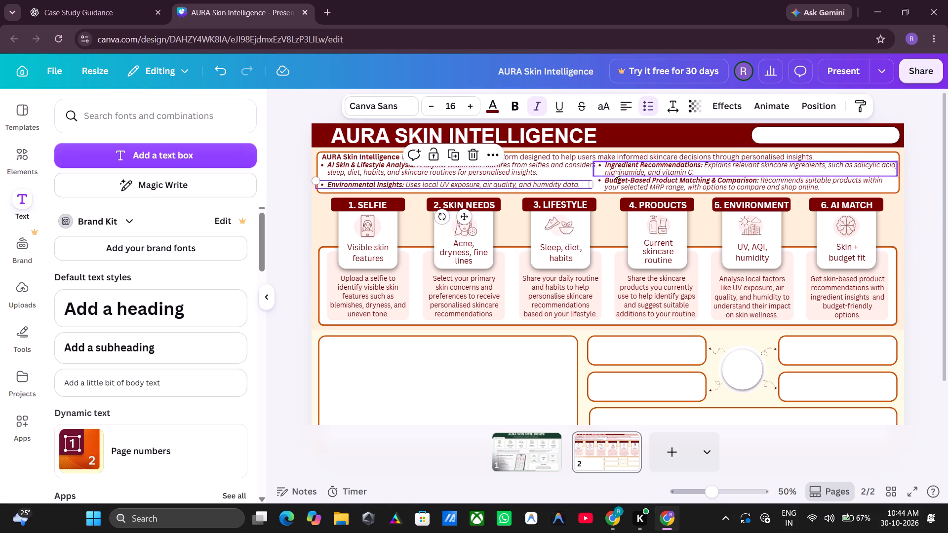
Nudge the AI Skin & Lifestyle Analysis bullet down so it sits evenly between the intro sentence and the Environmental Insights bullet.
{"action": "left_click", "coordinate": [569, 167]}
{"action": "key", "text": "Down"}
{"action": "key", "text": "Down"}
{"action": "key", "text": "Down"}
{"action": "key", "text": "Down"}
{"action": "key", "text": "Down"}
{"action": "key", "text": "Down"}
{"action": "key", "text": "Down"}
{"action": "key", "text": "Down"}
{"action": "key", "text": "Down"}
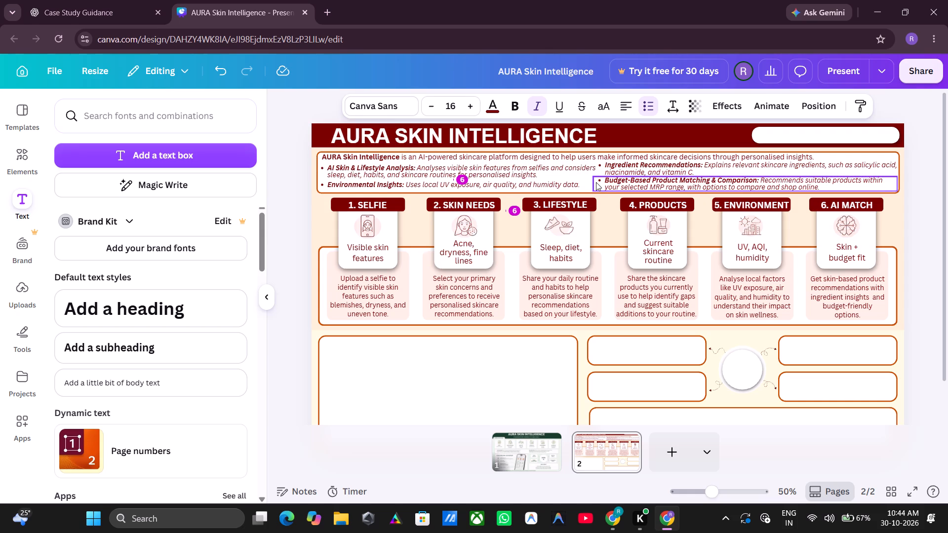
{"action": "key", "text": "Up"}
{"action": "key", "text": "Up"}
{"action": "left_click", "coordinate": [929, 186]}
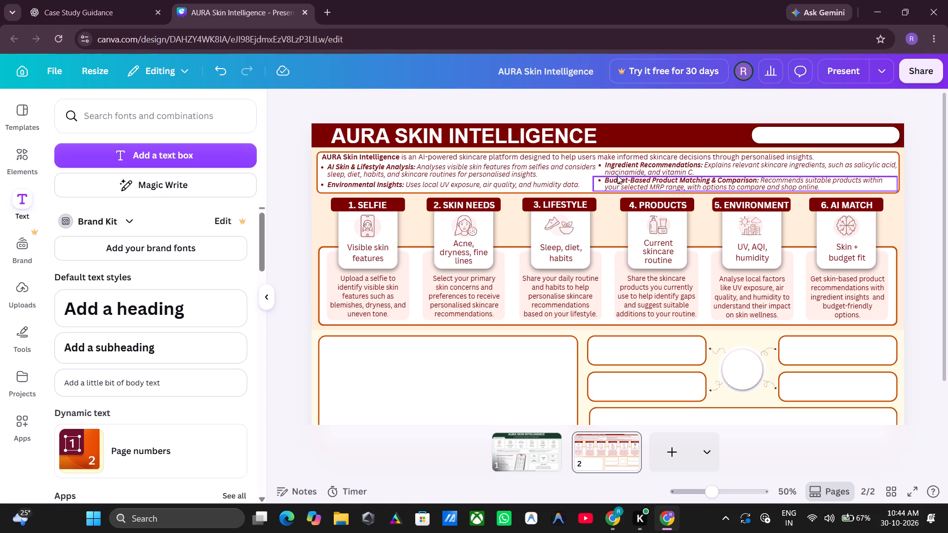
{"action": "left_click", "coordinate": [930, 160]}
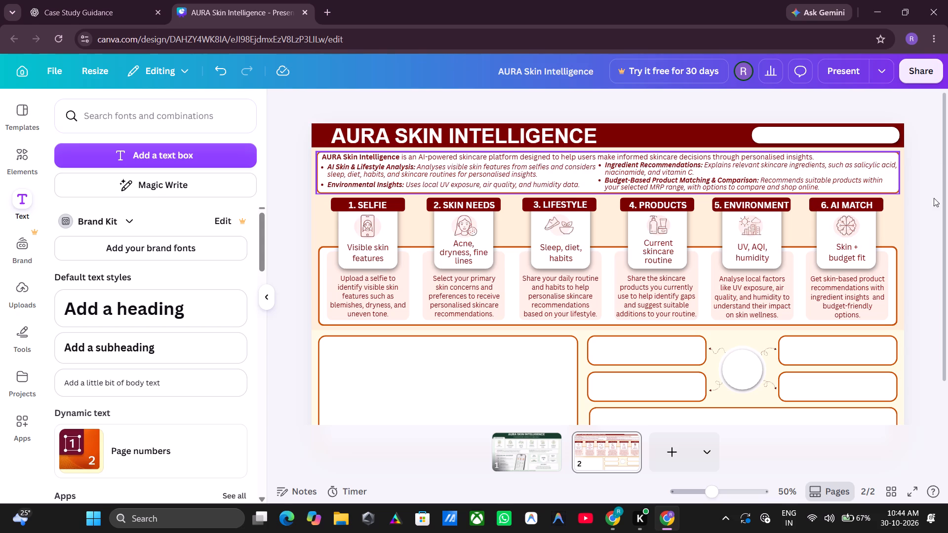
Preview the infographic page in full screen to check the alignment and spacing of the intro bullets.
{"action": "left_click", "coordinate": [918, 498]}
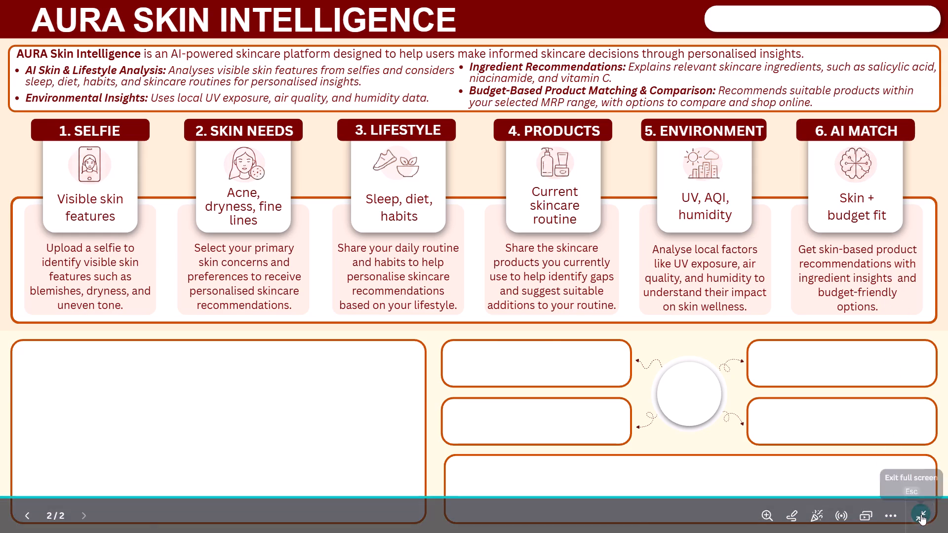
{"action": "left_click", "coordinate": [921, 514]}
{"action": "left_click", "coordinate": [929, 294]}
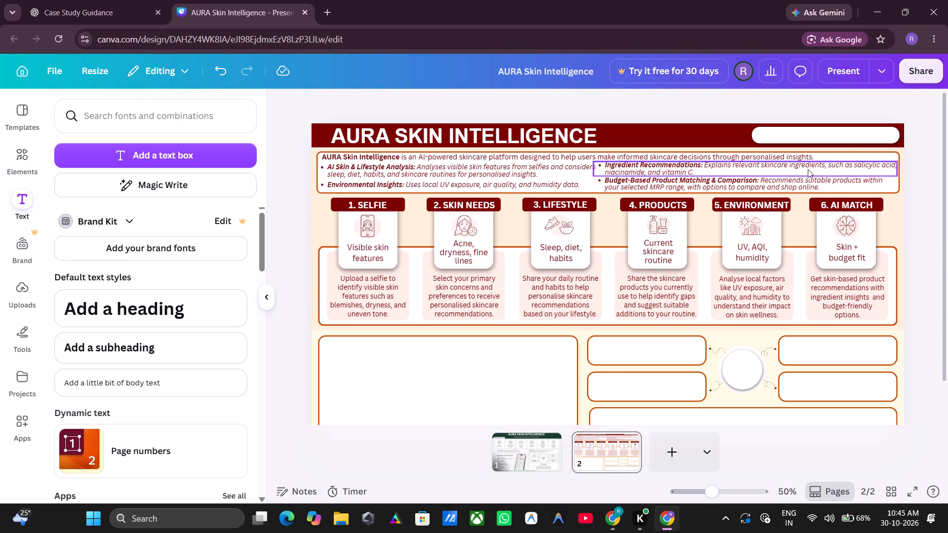
{"action": "left_click", "coordinate": [934, 160]}
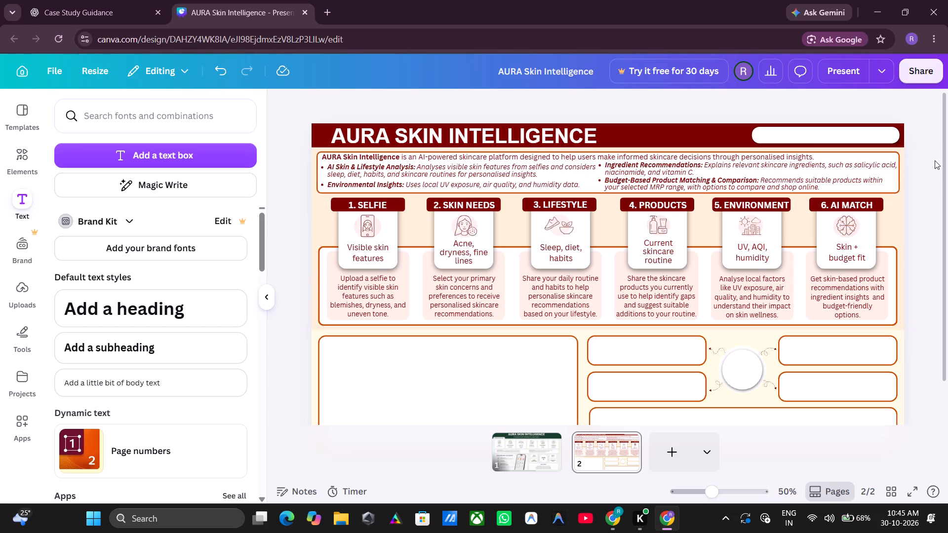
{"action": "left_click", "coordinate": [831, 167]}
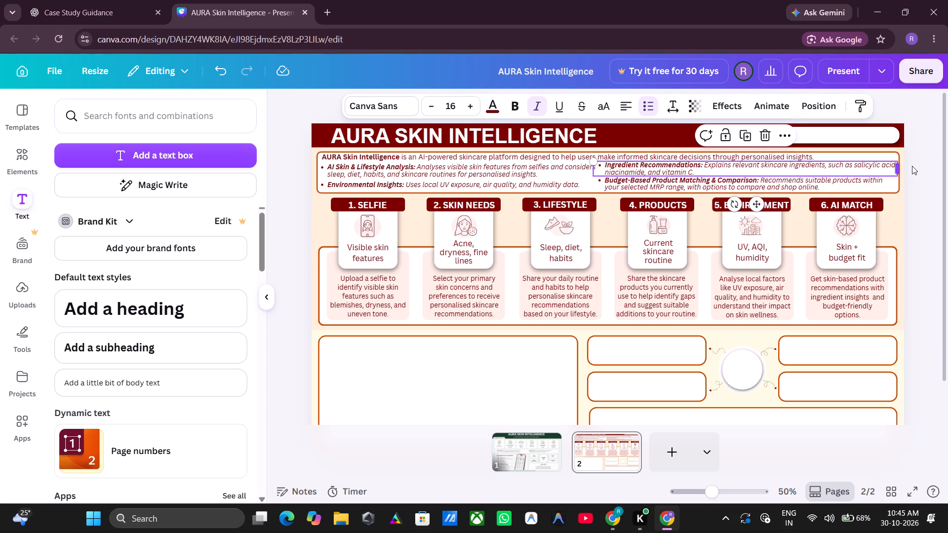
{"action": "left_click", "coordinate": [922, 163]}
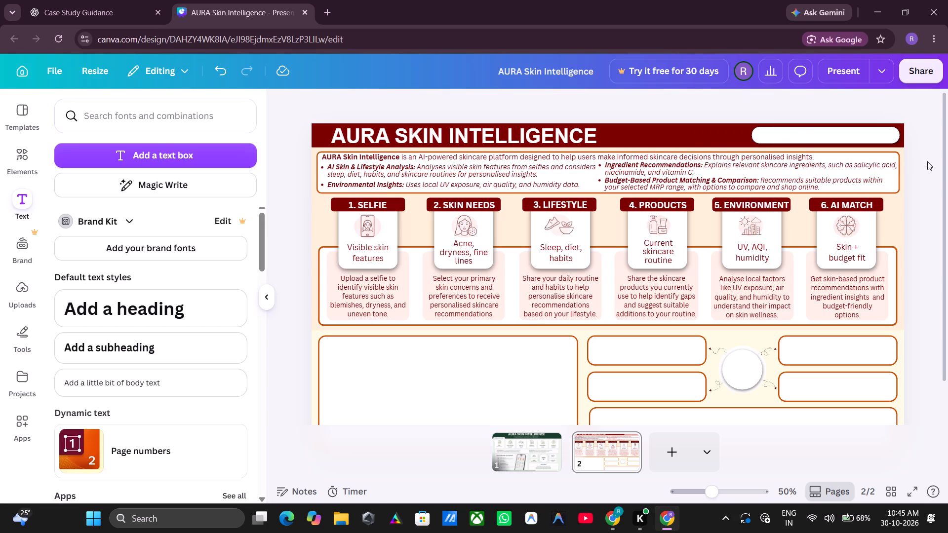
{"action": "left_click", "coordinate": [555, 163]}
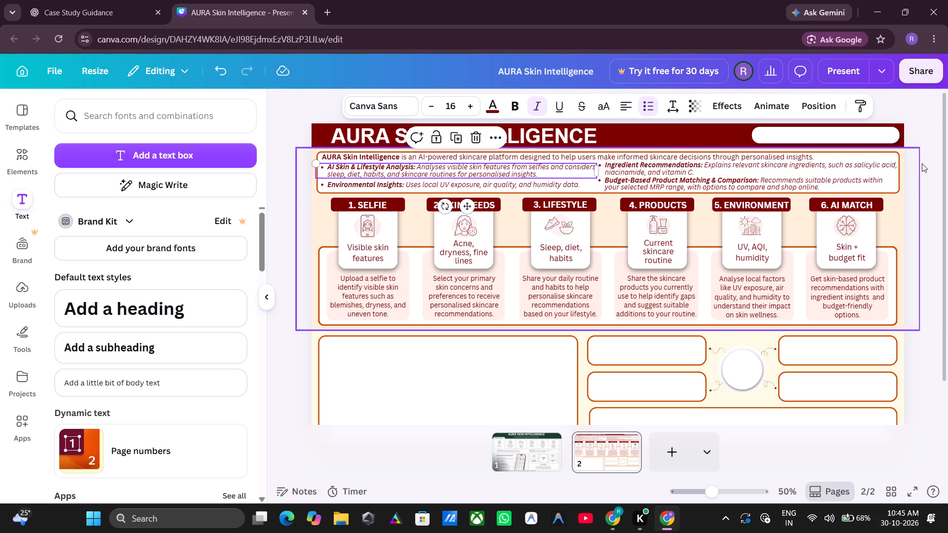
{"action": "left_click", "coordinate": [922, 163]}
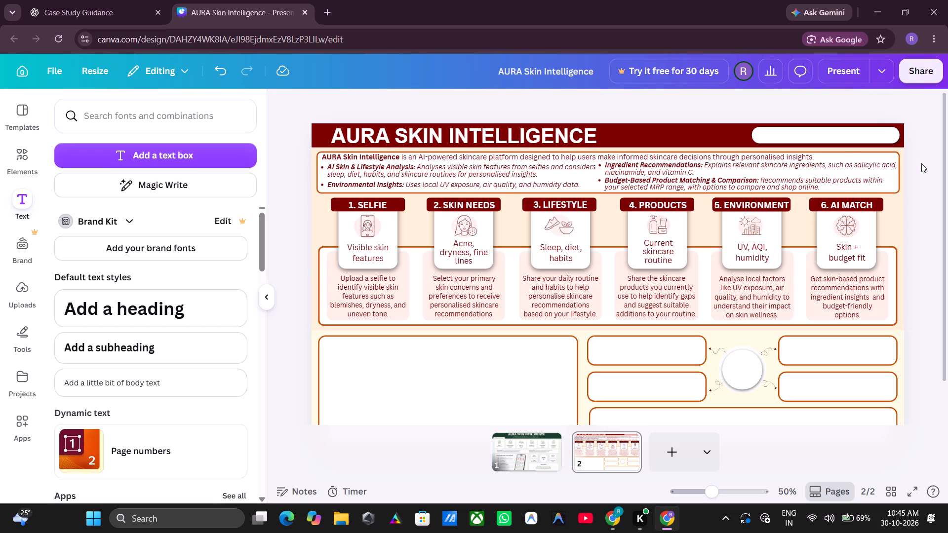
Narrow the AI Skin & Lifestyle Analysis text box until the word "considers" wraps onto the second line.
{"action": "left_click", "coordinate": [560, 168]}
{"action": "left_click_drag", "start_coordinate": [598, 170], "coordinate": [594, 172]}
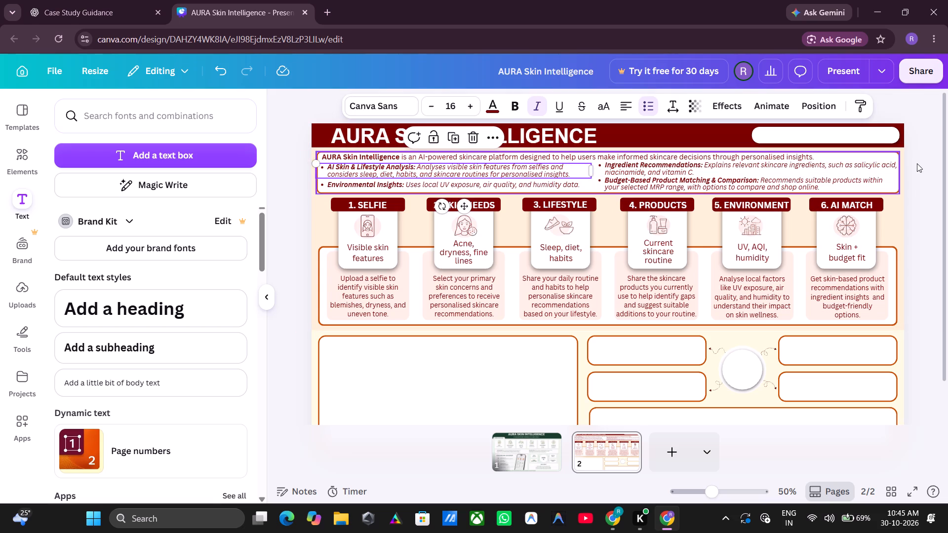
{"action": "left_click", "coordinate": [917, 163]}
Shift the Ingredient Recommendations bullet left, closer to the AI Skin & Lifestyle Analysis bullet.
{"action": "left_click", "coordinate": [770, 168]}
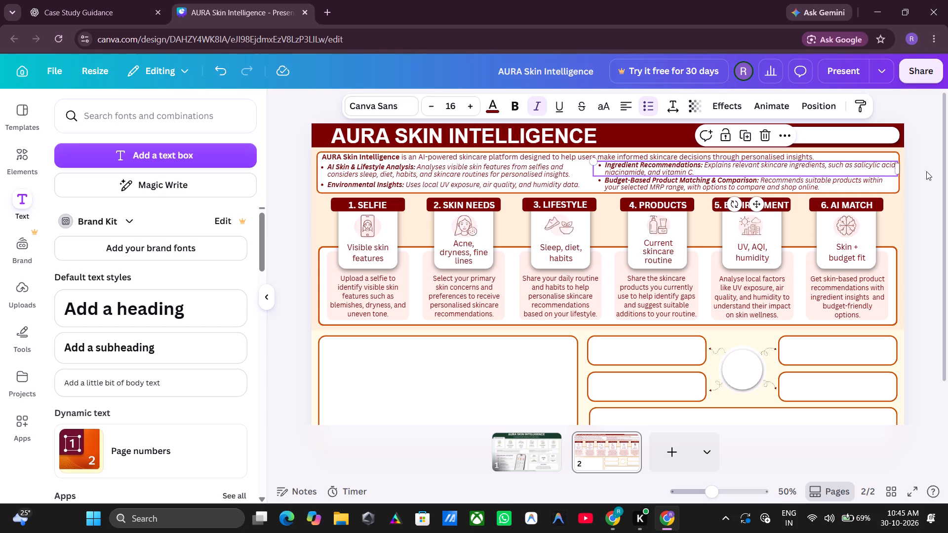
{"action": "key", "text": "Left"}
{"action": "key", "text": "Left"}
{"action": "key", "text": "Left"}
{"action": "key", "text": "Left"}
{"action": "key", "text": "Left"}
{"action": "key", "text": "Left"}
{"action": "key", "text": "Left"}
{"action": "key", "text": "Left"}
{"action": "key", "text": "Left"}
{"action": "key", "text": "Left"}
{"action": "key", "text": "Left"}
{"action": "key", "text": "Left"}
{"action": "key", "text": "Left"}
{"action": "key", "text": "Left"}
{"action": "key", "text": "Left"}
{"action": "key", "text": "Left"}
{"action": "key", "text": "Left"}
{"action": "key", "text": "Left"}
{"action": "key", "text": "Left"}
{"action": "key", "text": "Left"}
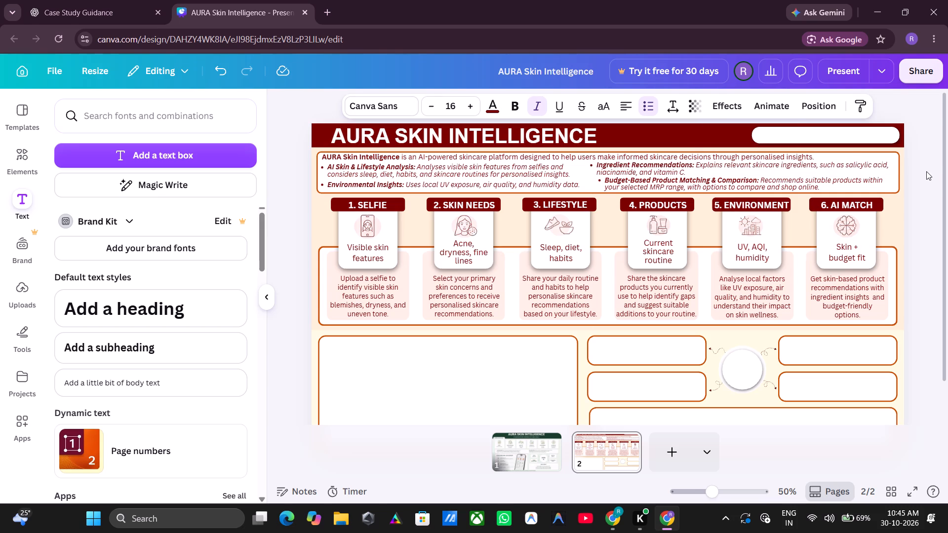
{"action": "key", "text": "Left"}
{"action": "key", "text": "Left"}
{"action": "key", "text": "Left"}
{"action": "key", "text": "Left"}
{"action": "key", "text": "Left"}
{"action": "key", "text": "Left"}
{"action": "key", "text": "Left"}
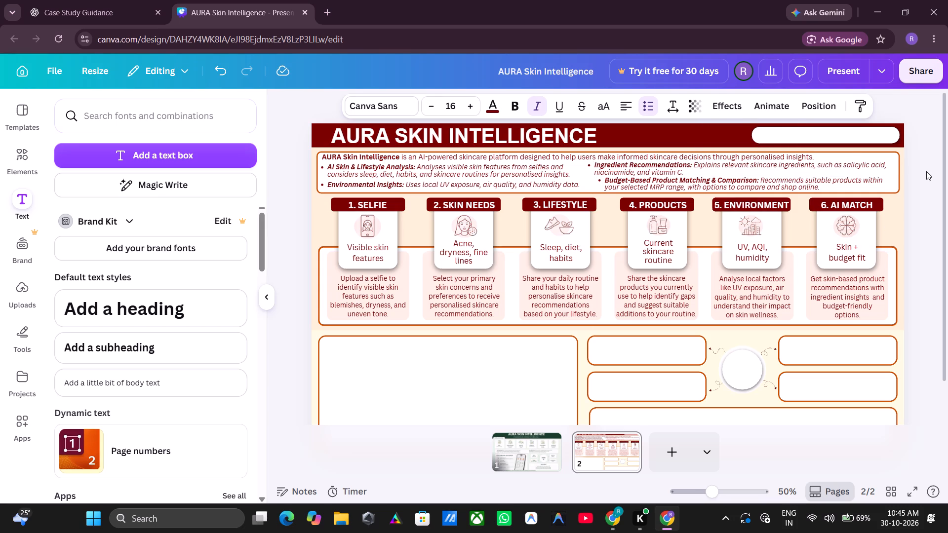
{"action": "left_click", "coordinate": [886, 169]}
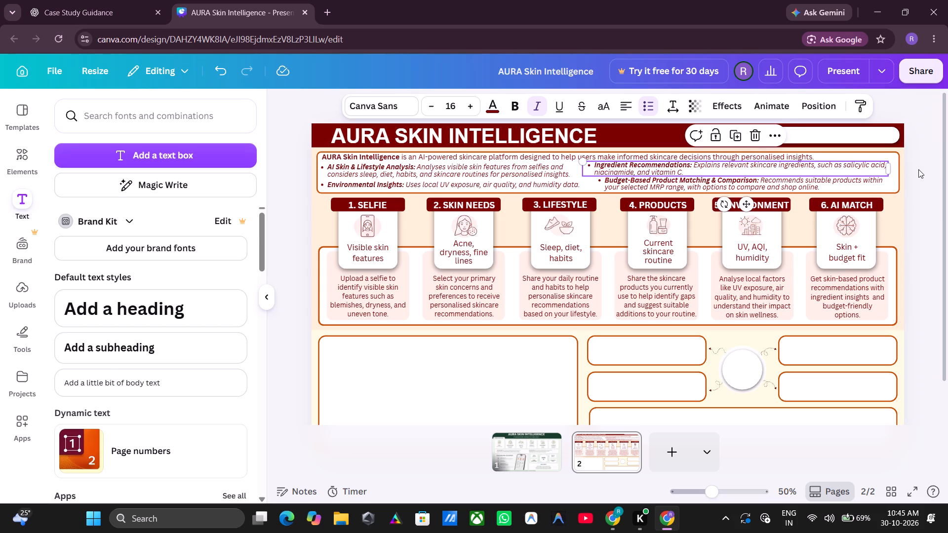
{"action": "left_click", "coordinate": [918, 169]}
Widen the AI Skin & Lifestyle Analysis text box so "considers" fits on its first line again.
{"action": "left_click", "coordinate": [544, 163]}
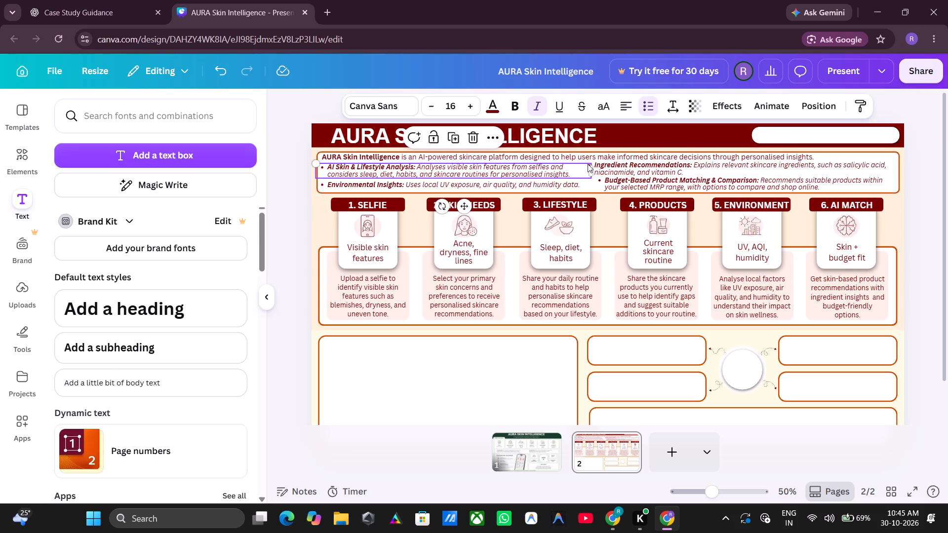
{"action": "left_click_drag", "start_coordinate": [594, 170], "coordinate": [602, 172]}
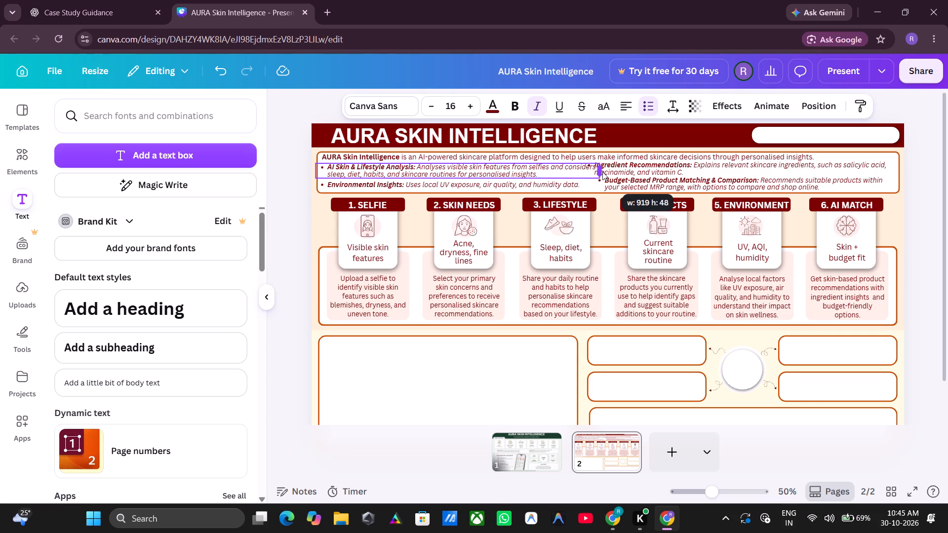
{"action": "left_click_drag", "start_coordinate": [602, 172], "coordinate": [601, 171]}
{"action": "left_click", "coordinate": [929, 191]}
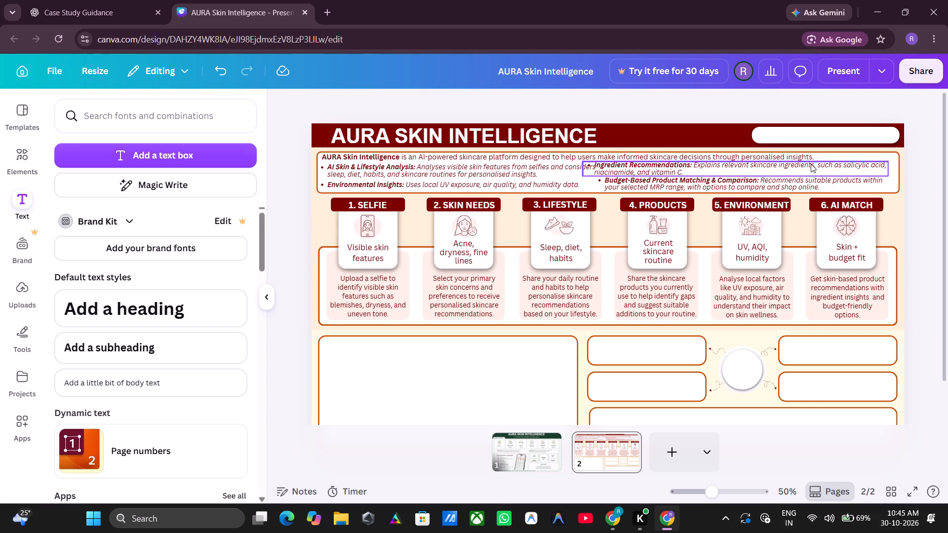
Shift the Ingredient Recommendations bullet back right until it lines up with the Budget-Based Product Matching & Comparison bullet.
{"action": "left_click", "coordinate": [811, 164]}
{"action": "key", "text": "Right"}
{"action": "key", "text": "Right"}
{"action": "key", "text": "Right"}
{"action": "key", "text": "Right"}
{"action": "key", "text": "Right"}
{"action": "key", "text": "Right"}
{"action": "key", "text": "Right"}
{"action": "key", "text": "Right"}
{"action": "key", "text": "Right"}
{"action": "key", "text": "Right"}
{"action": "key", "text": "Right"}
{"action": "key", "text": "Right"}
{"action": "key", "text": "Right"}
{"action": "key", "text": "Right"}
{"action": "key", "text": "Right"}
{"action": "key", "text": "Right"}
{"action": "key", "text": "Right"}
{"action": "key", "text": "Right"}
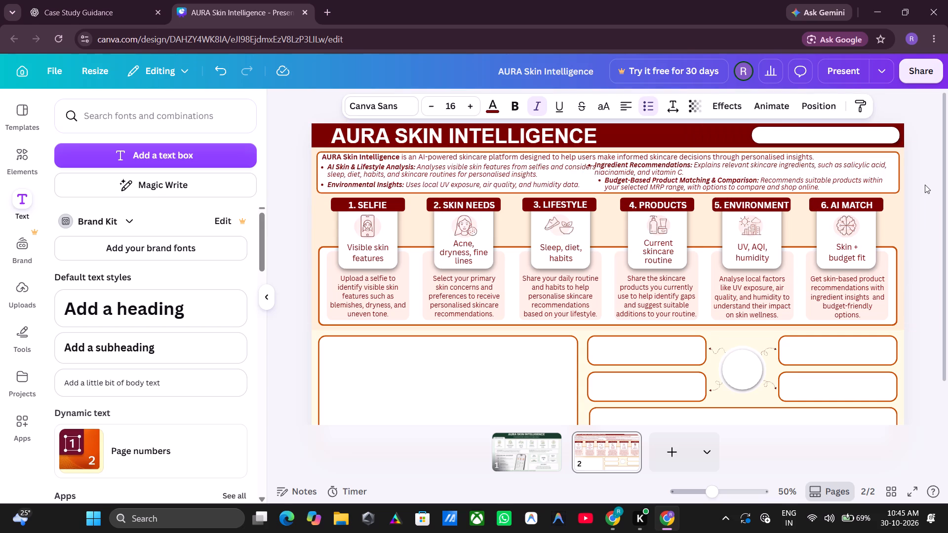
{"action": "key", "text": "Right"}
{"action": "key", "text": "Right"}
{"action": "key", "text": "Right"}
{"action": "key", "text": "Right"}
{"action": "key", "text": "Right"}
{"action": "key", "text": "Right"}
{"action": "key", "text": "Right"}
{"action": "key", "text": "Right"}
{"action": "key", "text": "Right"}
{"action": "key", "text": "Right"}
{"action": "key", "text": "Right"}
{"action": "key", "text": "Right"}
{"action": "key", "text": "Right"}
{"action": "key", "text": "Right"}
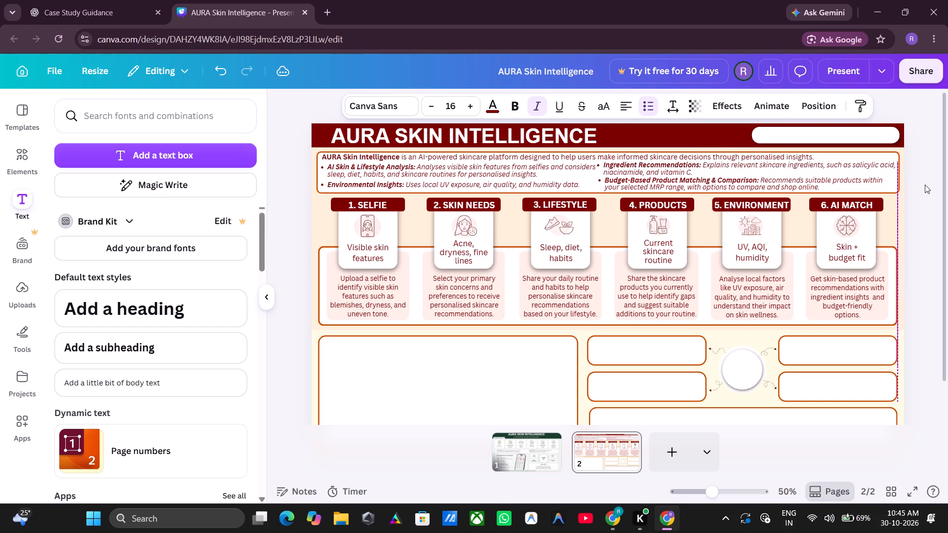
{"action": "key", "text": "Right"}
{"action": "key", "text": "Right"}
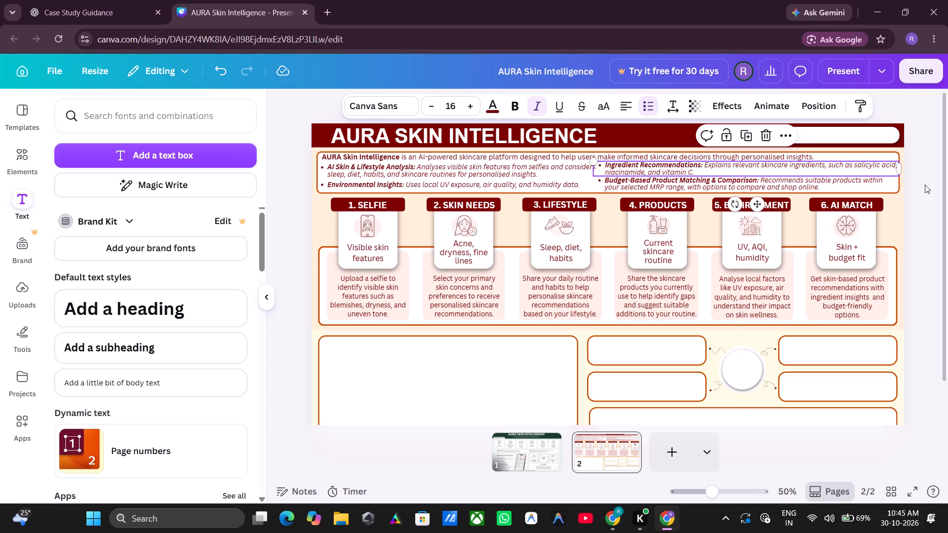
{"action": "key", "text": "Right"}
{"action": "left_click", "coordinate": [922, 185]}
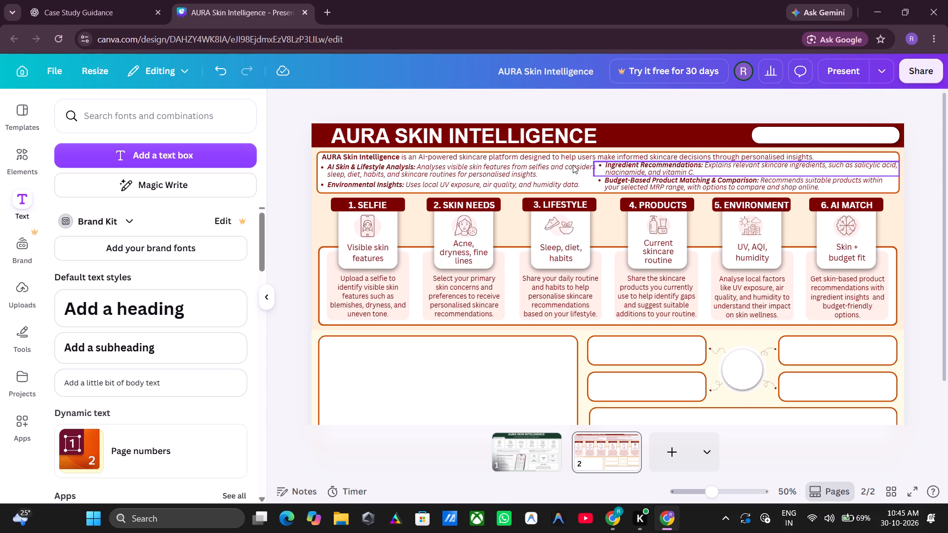
Try small up and down shifts of the AI Skin & Lifestyle Analysis bullet to fine-tune its level against the Ingredient Recommendations bullet.
{"action": "left_click", "coordinate": [518, 168]}
{"action": "key", "text": "Up"}
{"action": "key", "text": "Up"}
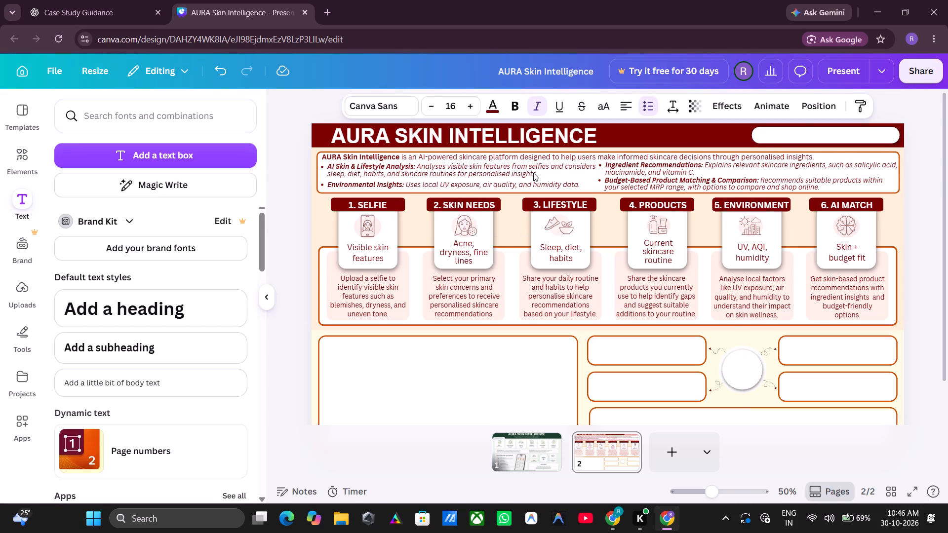
{"action": "key", "text": "Up"}
{"action": "key", "text": "Up"}
{"action": "key", "text": "Up"}
{"action": "key", "text": "Up"}
{"action": "key", "text": "Down"}
{"action": "key", "text": "Down"}
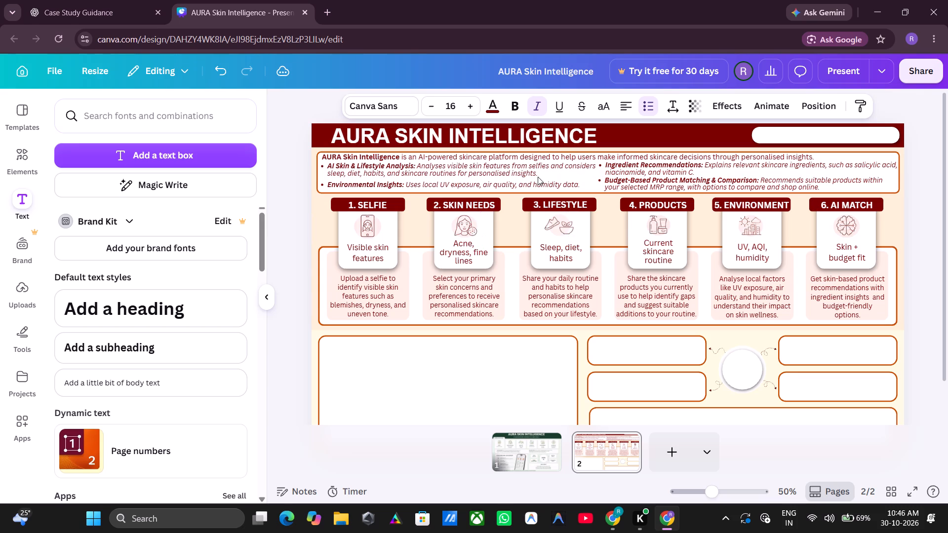
{"action": "key", "text": "Down"}
{"action": "key", "text": "Down"}
{"action": "key", "text": "Down"}
{"action": "key", "text": "Down"}
{"action": "key", "text": "Up"}
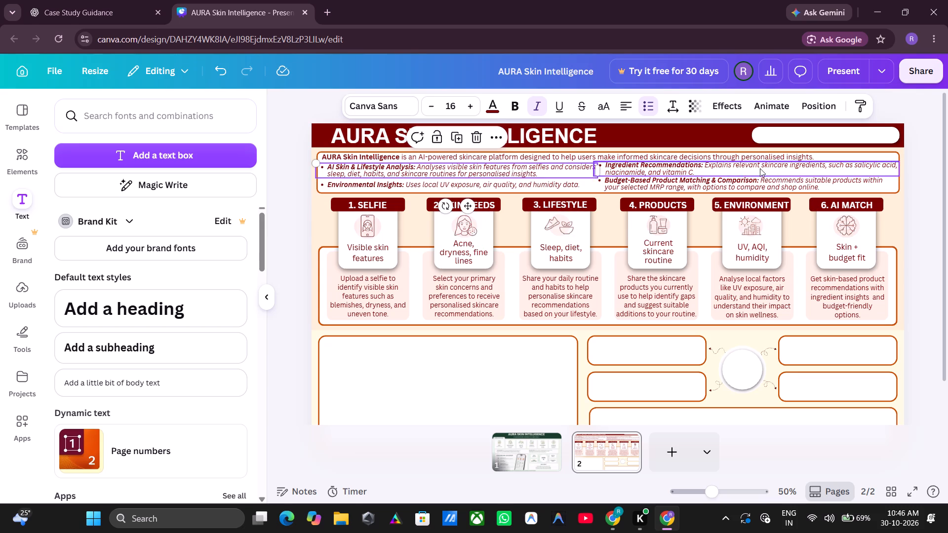
{"action": "left_click", "coordinate": [922, 163]}
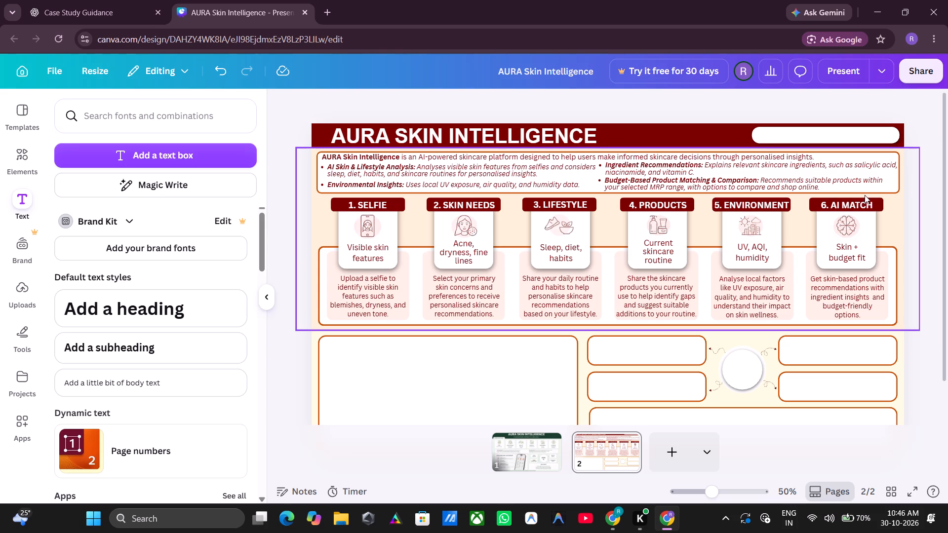
{"action": "left_click", "coordinate": [927, 173]}
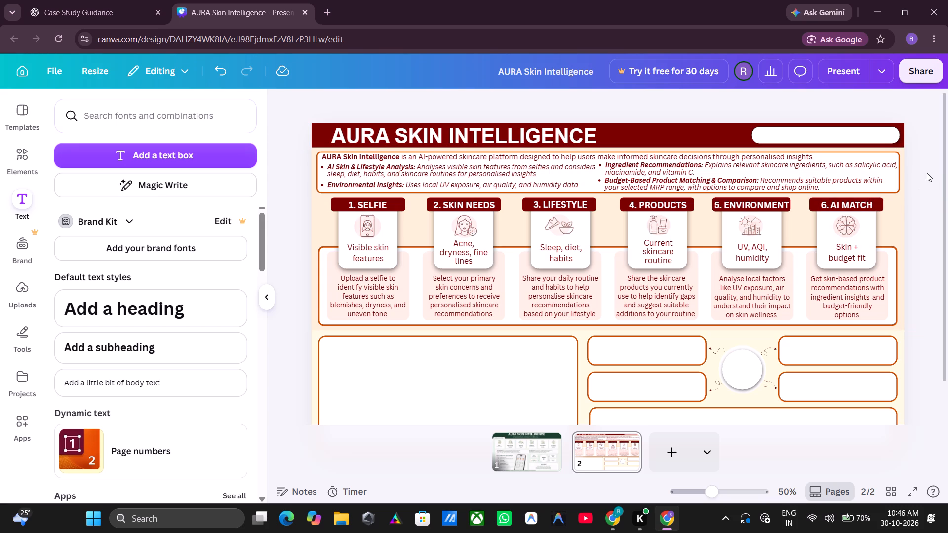
Nudge the Ingredient Recommendations bullet slightly down to bring it closer to level with the AI Skin & Lifestyle Analysis bullet.
{"action": "left_click", "coordinate": [742, 170]}
{"action": "key", "text": "Down"}
{"action": "key", "text": "Down"}
{"action": "key", "text": "Down"}
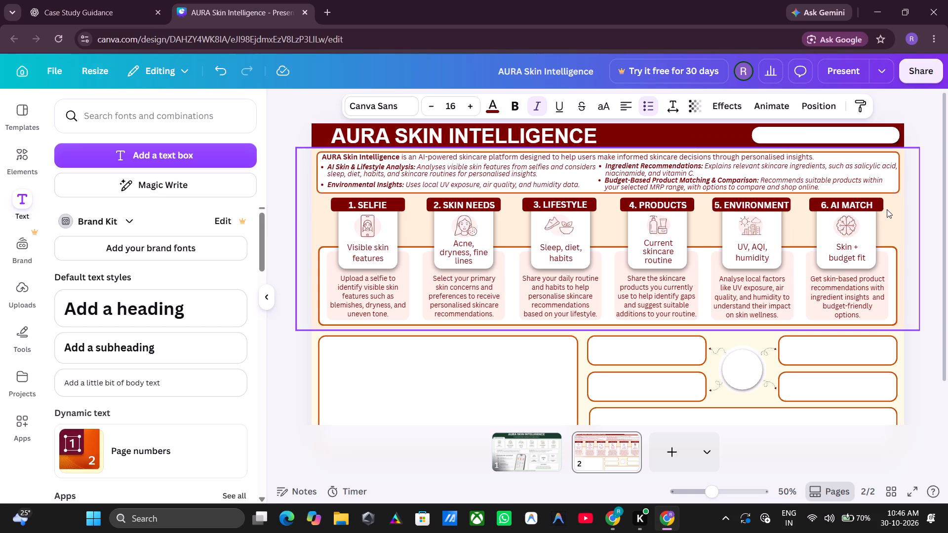
{"action": "key", "text": "Down"}
{"action": "key", "text": "Up"}
{"action": "key", "text": "Up"}
Nudge the Budget-Based Product Matching & Comparison bullet slightly down and to the right to fine-tune its position under Ingredient Recommendations.
{"action": "left_click", "coordinate": [805, 185]}
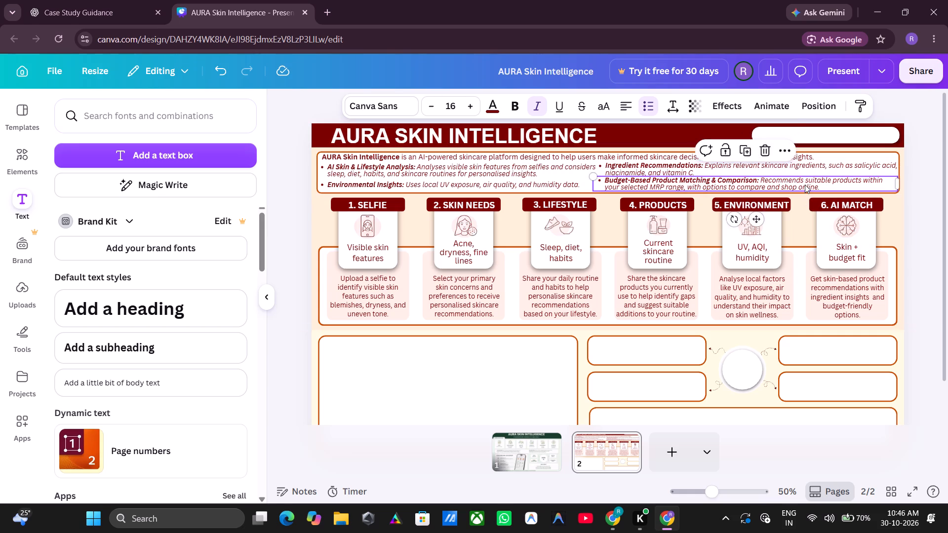
{"action": "key", "text": "Down"}
{"action": "key", "text": "Down"}
{"action": "key", "text": "Up"}
{"action": "left_click", "coordinate": [923, 182]}
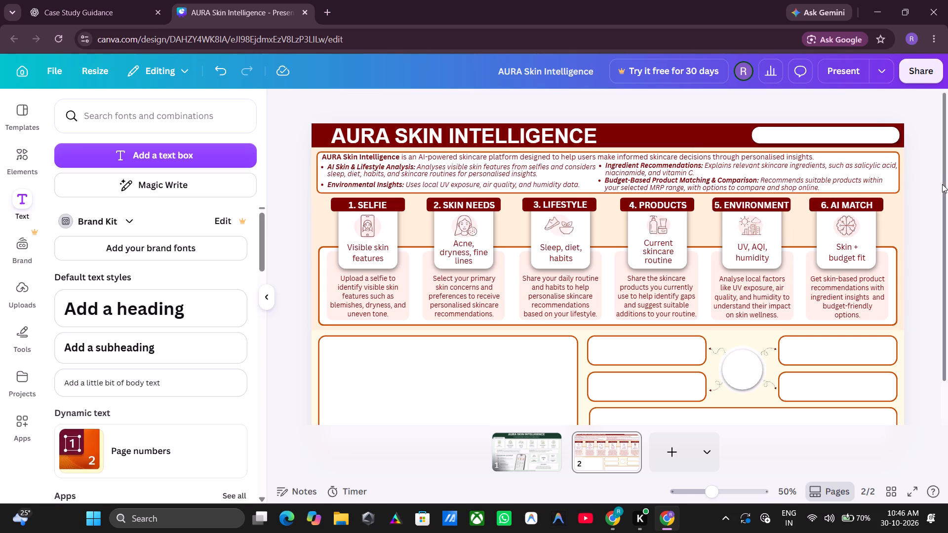
{"action": "left_click", "coordinate": [825, 188]}
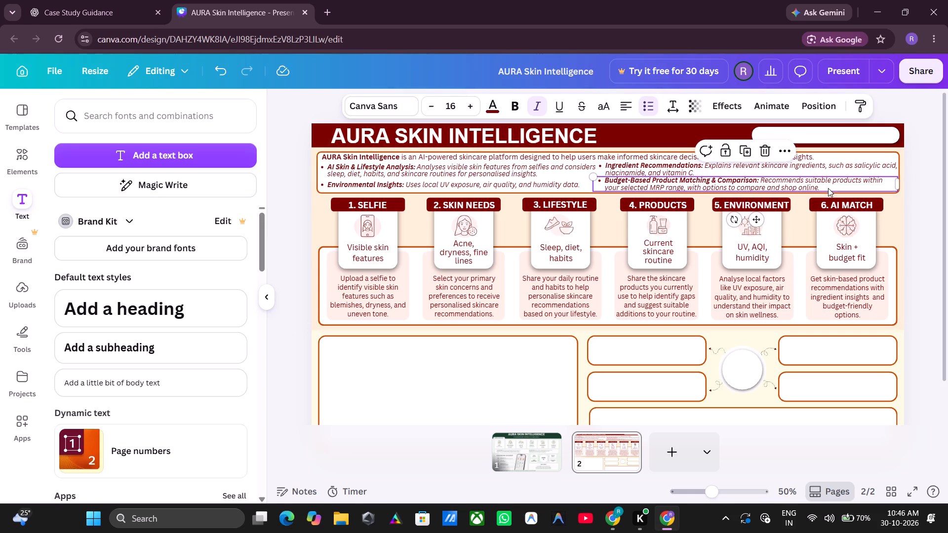
{"action": "key", "text": "Right"}
{"action": "key", "text": "Right"}
{"action": "key", "text": "Right"}
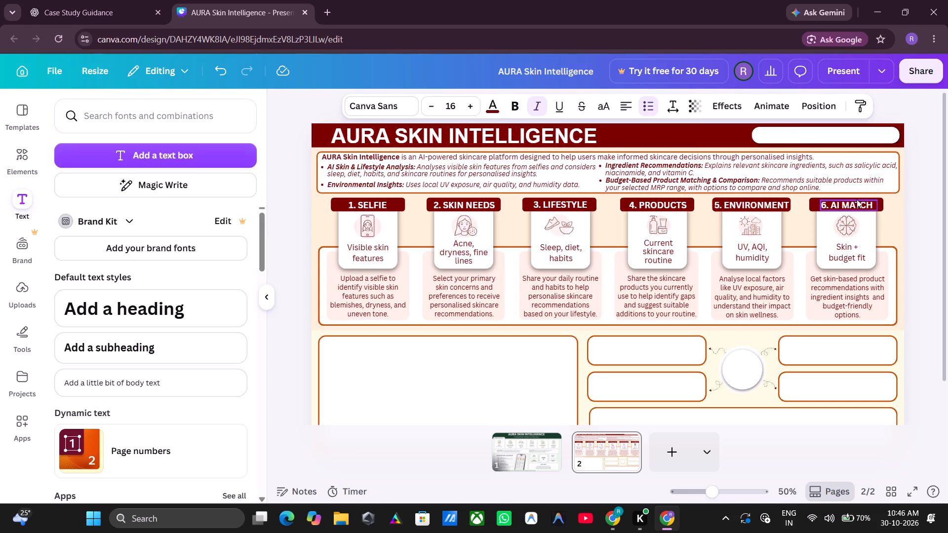
{"action": "left_click", "coordinate": [932, 195]}
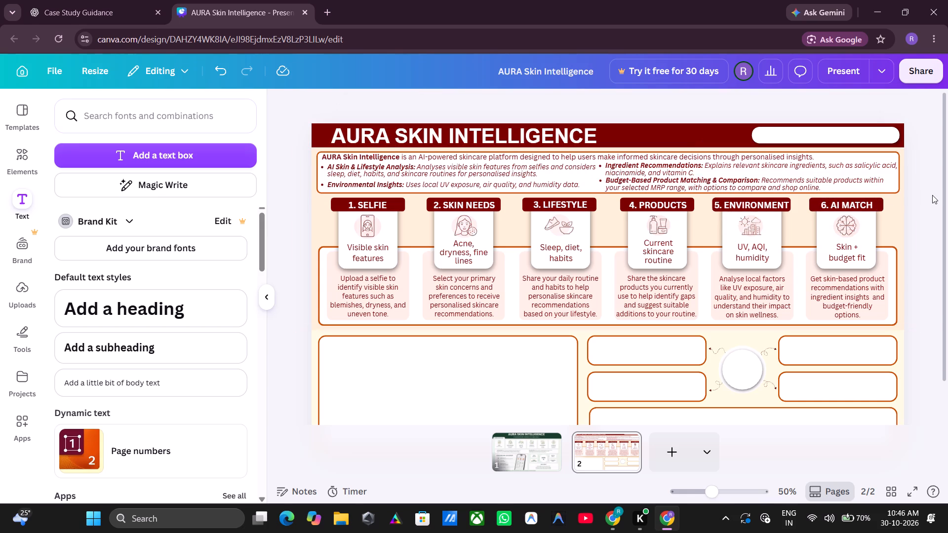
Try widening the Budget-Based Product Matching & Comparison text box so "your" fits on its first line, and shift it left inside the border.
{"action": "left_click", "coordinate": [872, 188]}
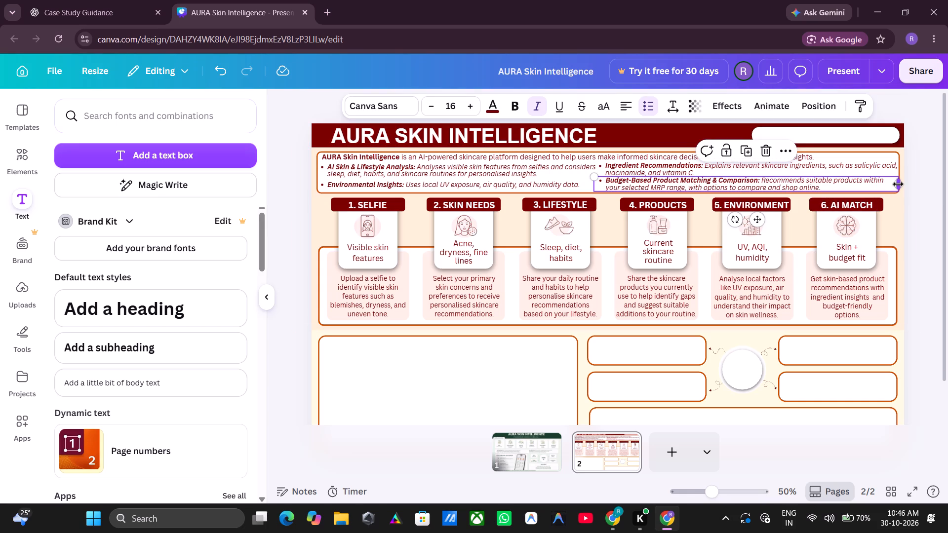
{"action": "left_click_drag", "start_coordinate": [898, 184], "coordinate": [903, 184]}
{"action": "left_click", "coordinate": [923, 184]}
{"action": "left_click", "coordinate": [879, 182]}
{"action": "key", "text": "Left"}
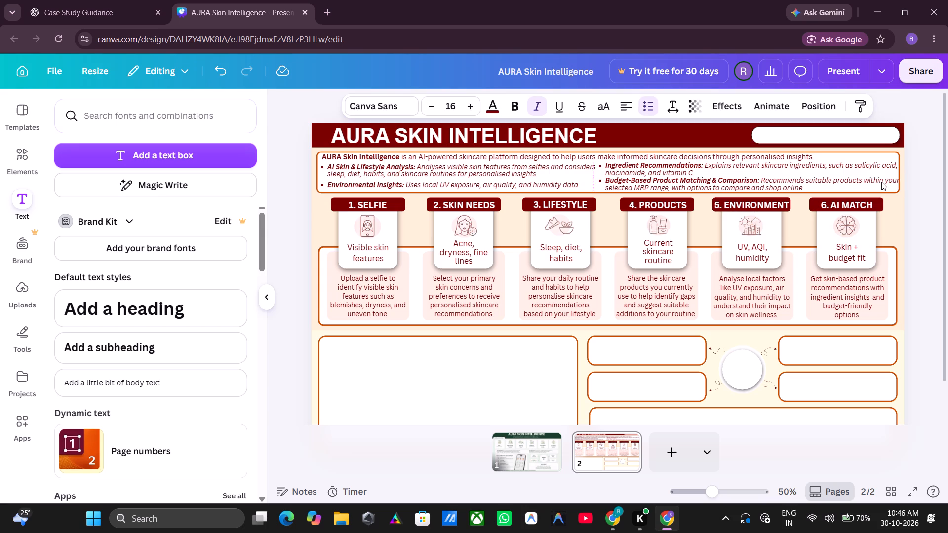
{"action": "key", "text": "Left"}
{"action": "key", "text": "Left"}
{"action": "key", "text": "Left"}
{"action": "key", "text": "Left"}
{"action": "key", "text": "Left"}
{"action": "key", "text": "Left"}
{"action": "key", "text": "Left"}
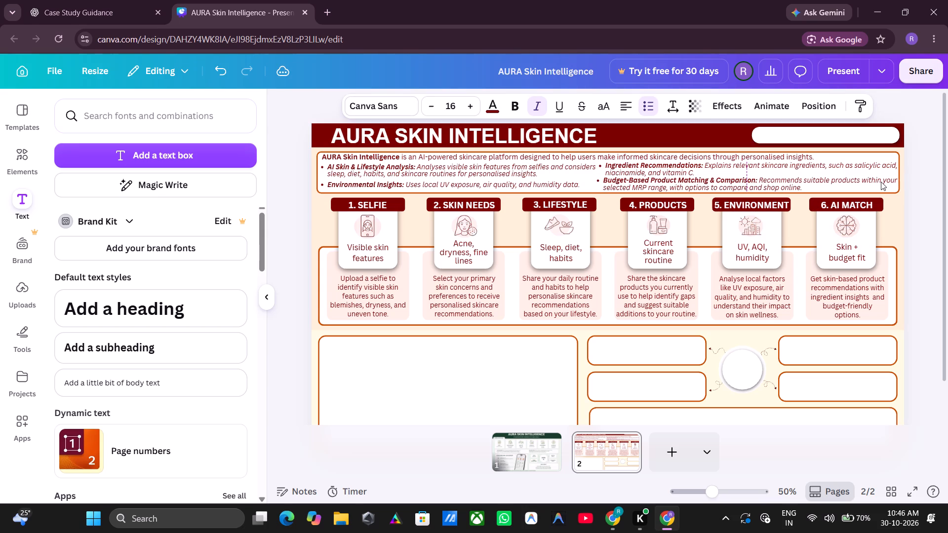
Narrow the Budget-Based Product Matching & Comparison text box so "your" wraps back to its second line.
{"action": "left_click_drag", "start_coordinate": [901, 182], "coordinate": [899, 182]}
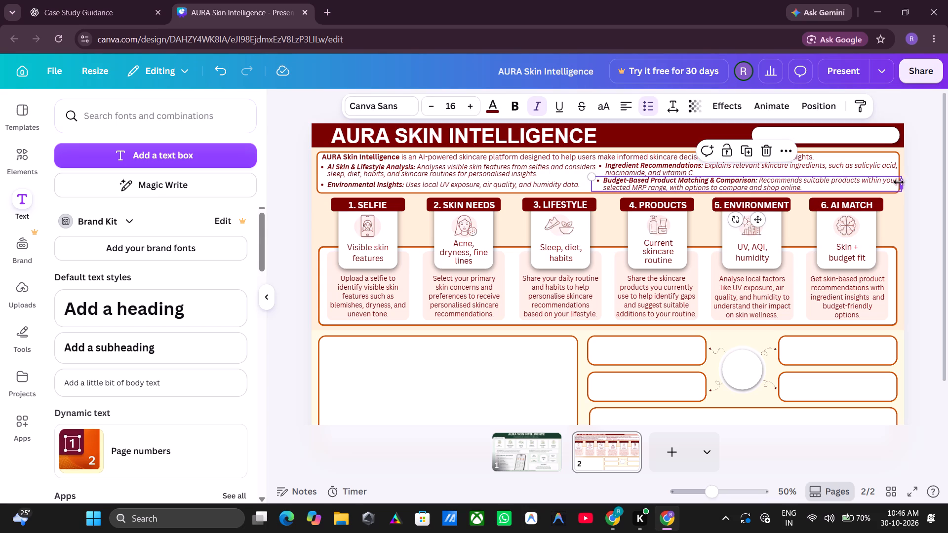
{"action": "left_click_drag", "start_coordinate": [899, 182], "coordinate": [893, 182]}
{"action": "left_click", "coordinate": [916, 181]}
Shift the Budget-Based Product Matching & Comparison bullet back right until it lines up with the Ingredient Recommendations bullet.
{"action": "left_click", "coordinate": [869, 178]}
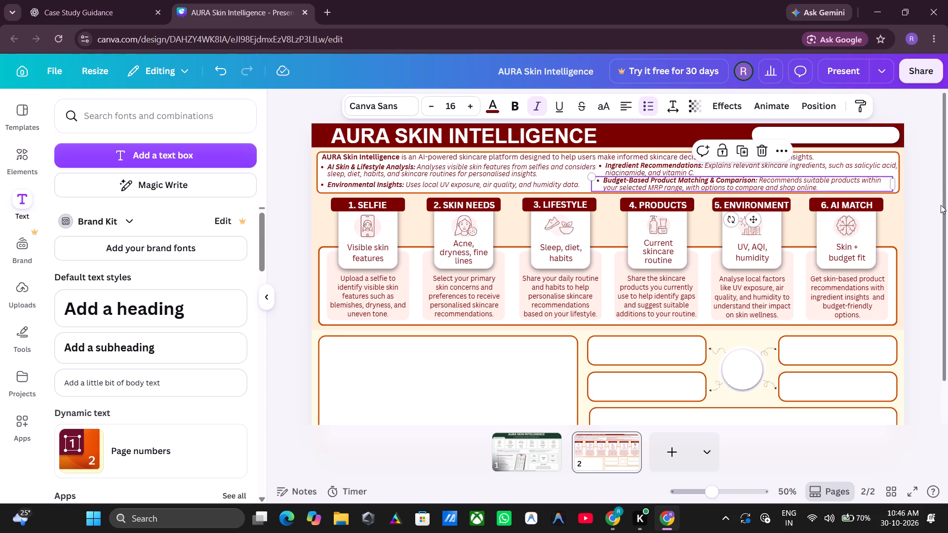
{"action": "key", "text": "Right"}
{"action": "key", "text": "Right"}
{"action": "key", "text": "Right"}
{"action": "key", "text": "Right"}
{"action": "key", "text": "Right"}
{"action": "key", "text": "Right"}
{"action": "key", "text": "Right"}
{"action": "key", "text": "Right"}
{"action": "key", "text": "Right"}
{"action": "key", "text": "Right"}
{"action": "key", "text": "Right"}
{"action": "key", "text": "Left"}
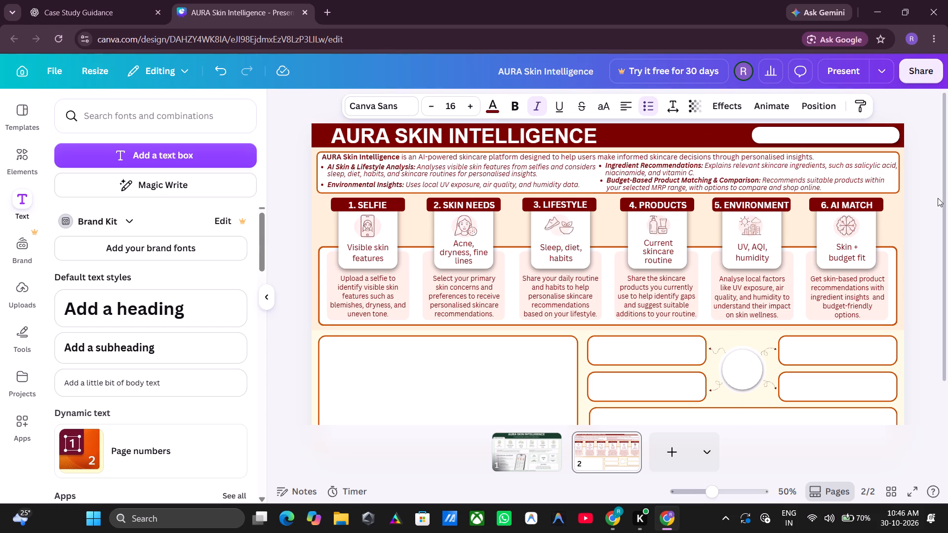
{"action": "key", "text": "Left"}
{"action": "key", "text": "Left"}
{"action": "key", "text": "Left"}
{"action": "key", "text": "Left"}
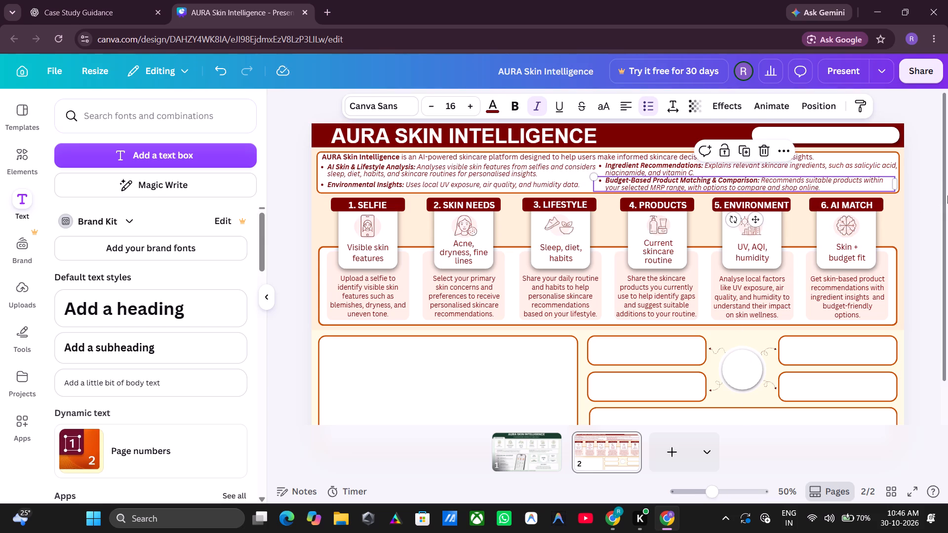
{"action": "left_click", "coordinate": [924, 189]}
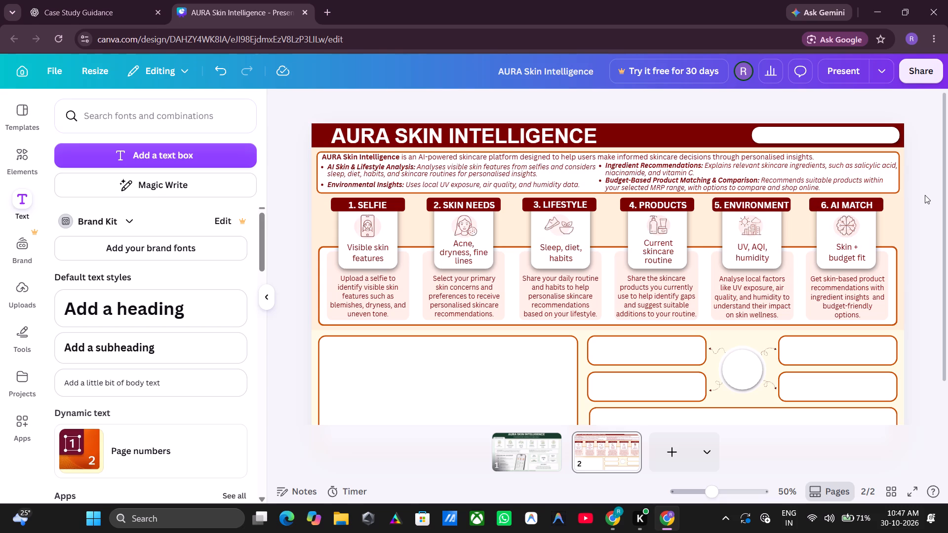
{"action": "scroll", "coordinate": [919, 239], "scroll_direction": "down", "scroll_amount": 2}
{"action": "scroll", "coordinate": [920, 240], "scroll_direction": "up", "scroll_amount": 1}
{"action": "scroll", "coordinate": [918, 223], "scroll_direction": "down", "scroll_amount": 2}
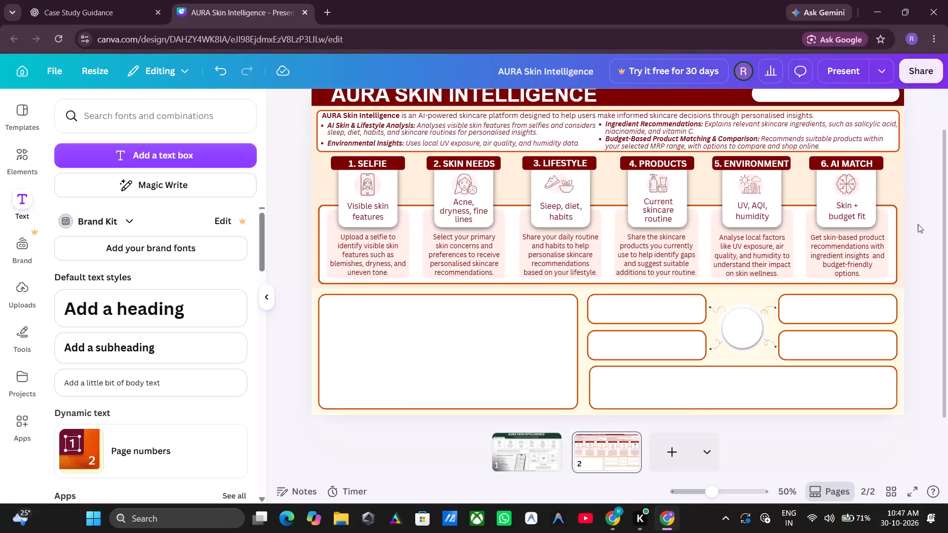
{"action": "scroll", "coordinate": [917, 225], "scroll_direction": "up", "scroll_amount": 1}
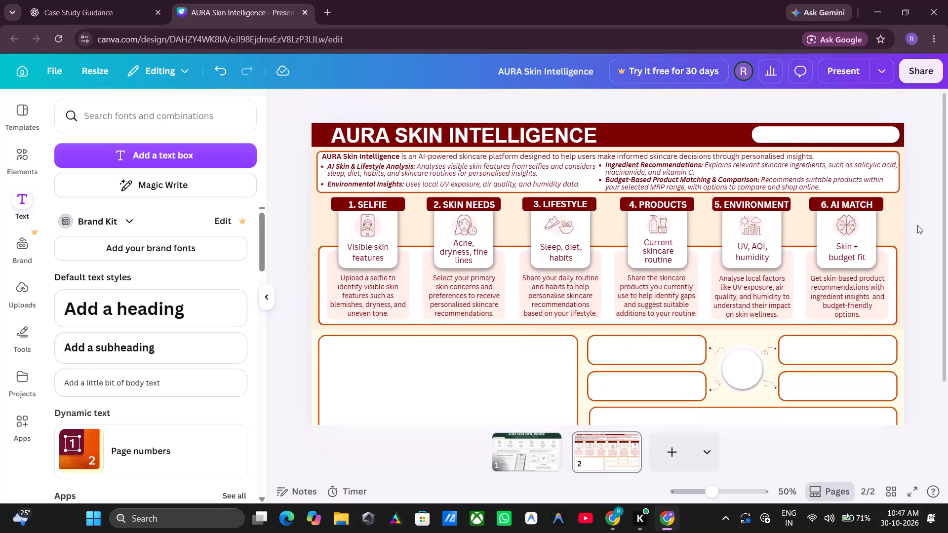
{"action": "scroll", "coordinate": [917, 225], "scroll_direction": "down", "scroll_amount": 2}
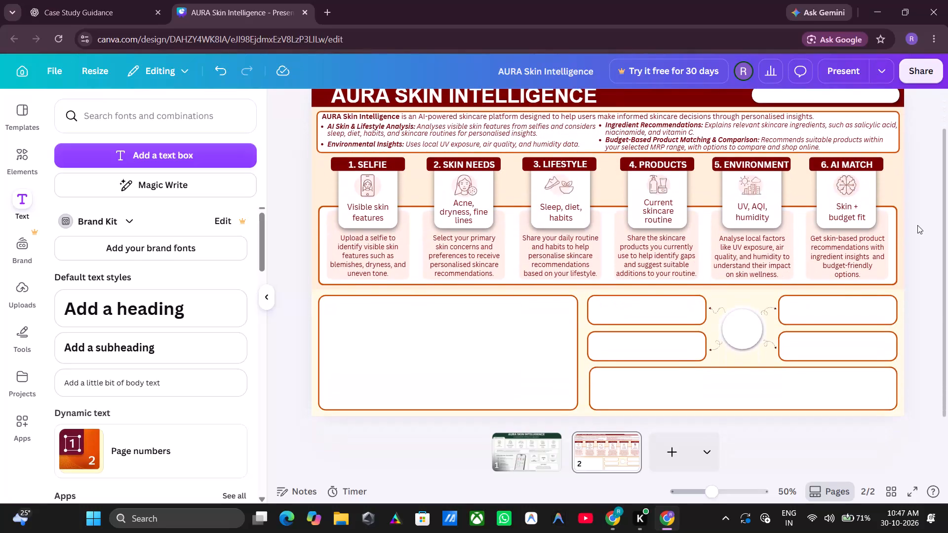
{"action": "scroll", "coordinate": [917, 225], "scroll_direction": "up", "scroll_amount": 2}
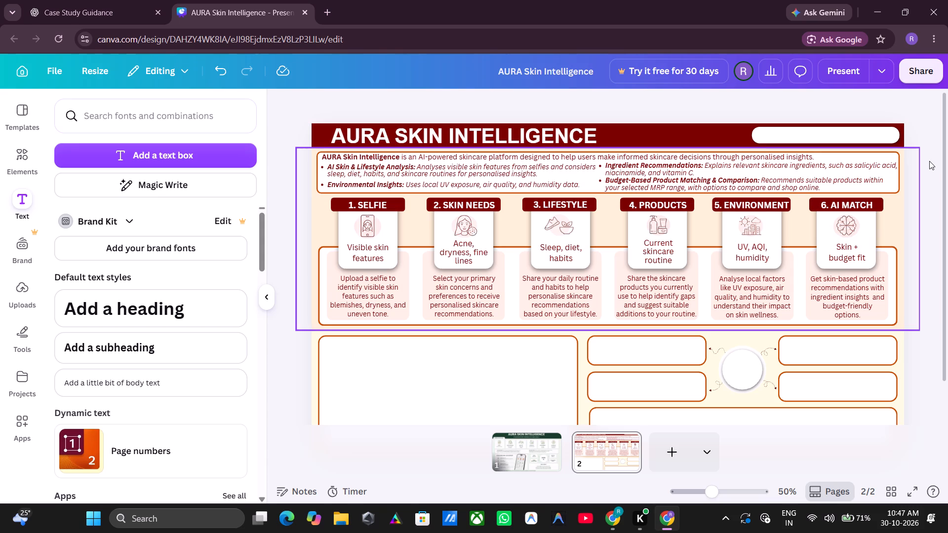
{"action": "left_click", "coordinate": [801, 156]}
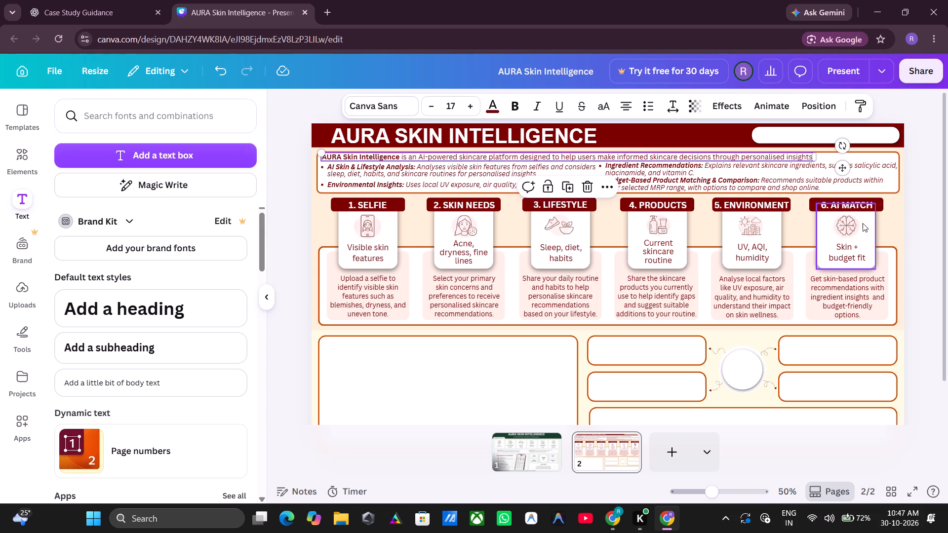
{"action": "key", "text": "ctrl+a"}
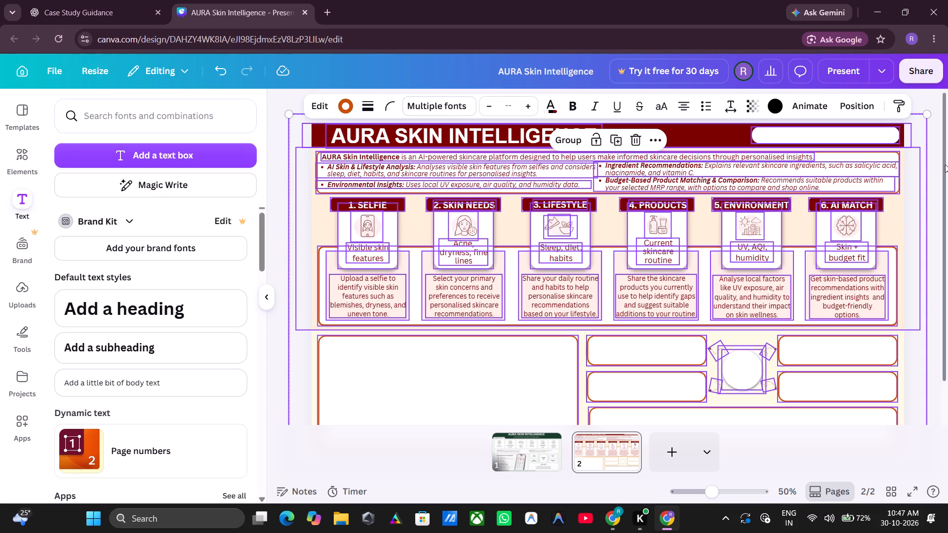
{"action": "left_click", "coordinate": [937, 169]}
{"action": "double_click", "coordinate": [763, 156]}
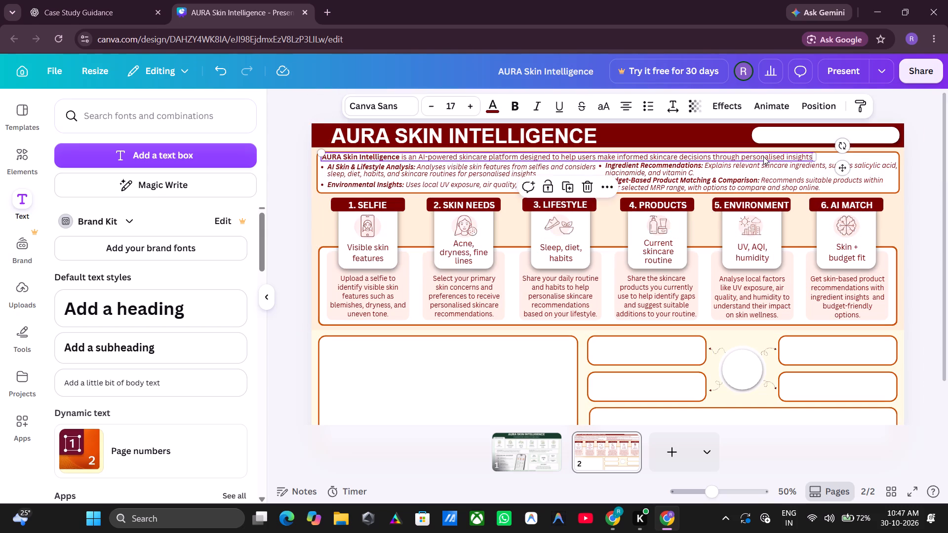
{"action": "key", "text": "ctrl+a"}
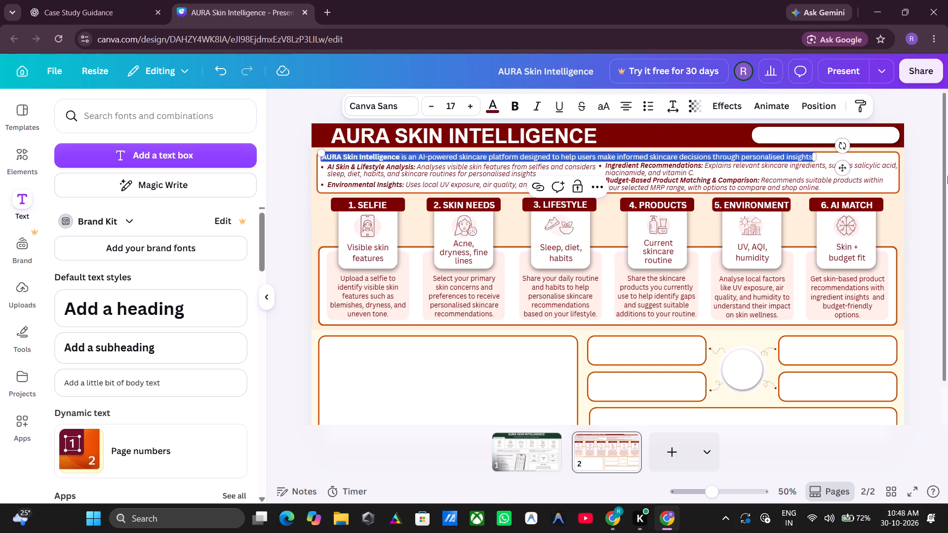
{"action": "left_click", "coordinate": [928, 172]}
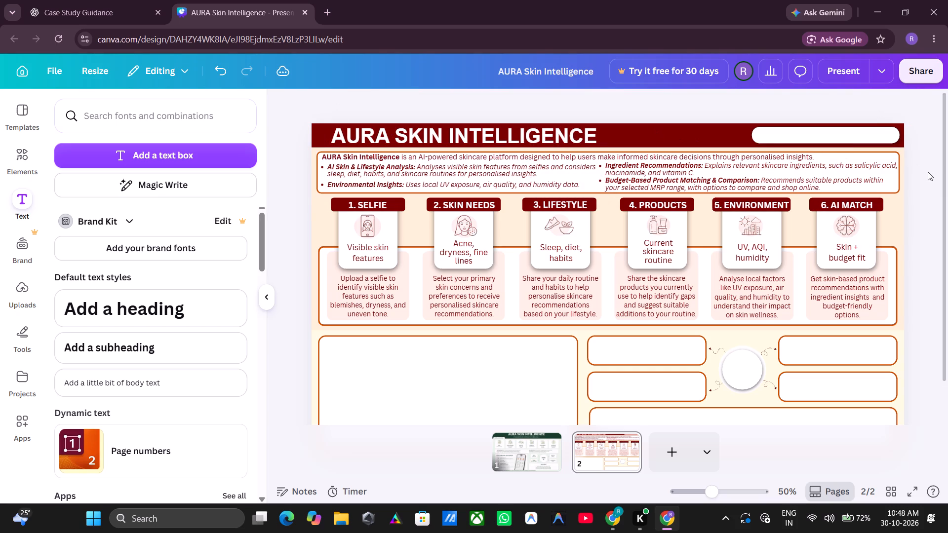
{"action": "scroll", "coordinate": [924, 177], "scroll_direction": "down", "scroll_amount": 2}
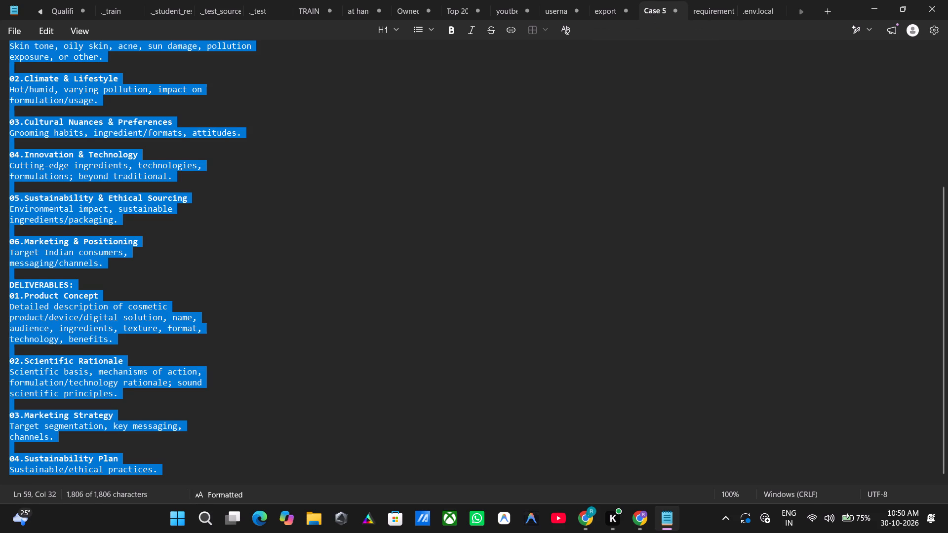
{"action": "left_click", "coordinate": [575, 197]}
{"action": "scroll", "coordinate": [575, 197], "scroll_direction": "down", "scroll_amount": 2}
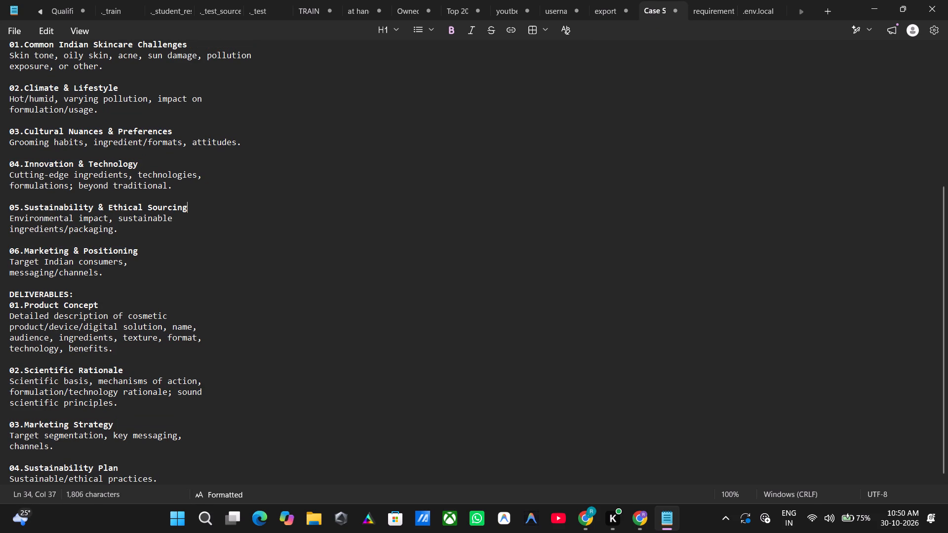
{"action": "scroll", "coordinate": [626, 347], "scroll_direction": "down", "scroll_amount": 3}
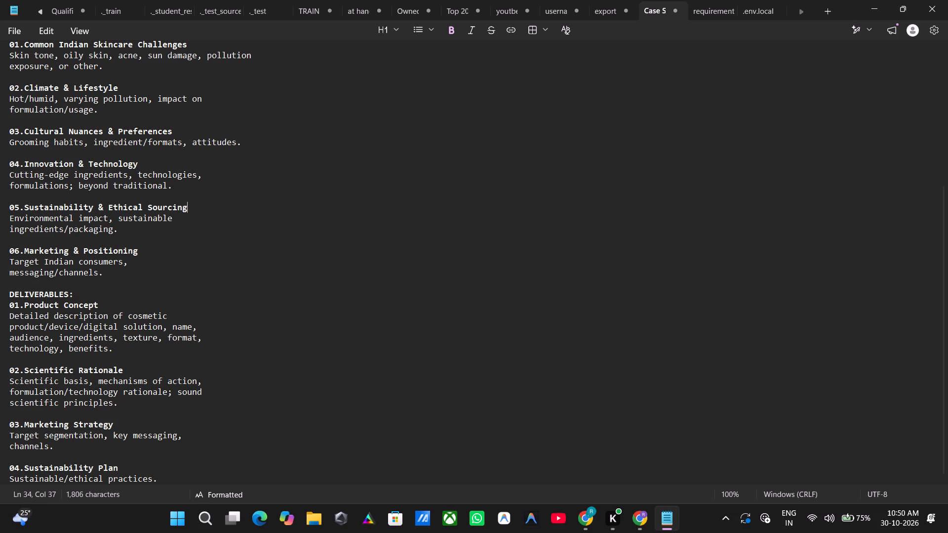
{"action": "scroll", "coordinate": [520, 347], "scroll_direction": "down", "scroll_amount": 4}
{"action": "scroll", "coordinate": [520, 347], "scroll_direction": "up", "scroll_amount": 2}
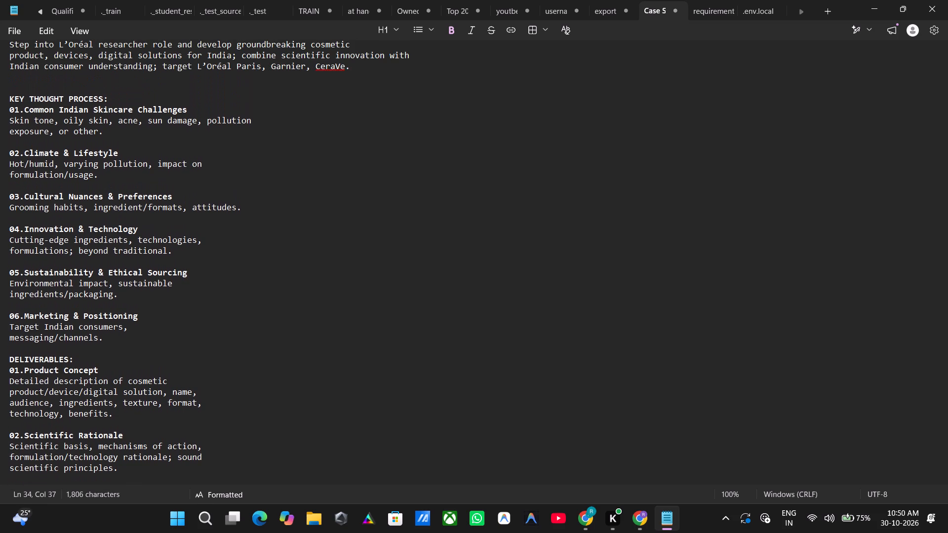
{"action": "scroll", "coordinate": [528, 337], "scroll_direction": "down", "scroll_amount": 2}
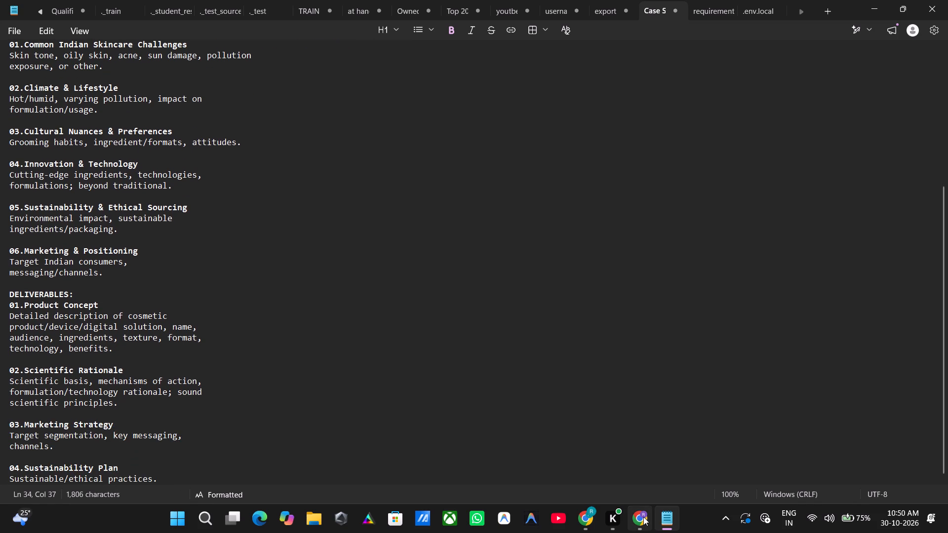
Compare the ChatGPT plan's bottom-right AI diagram section with the empty lower boxes on page 2 of the Canva infographic.
{"action": "left_click", "coordinate": [643, 517]}
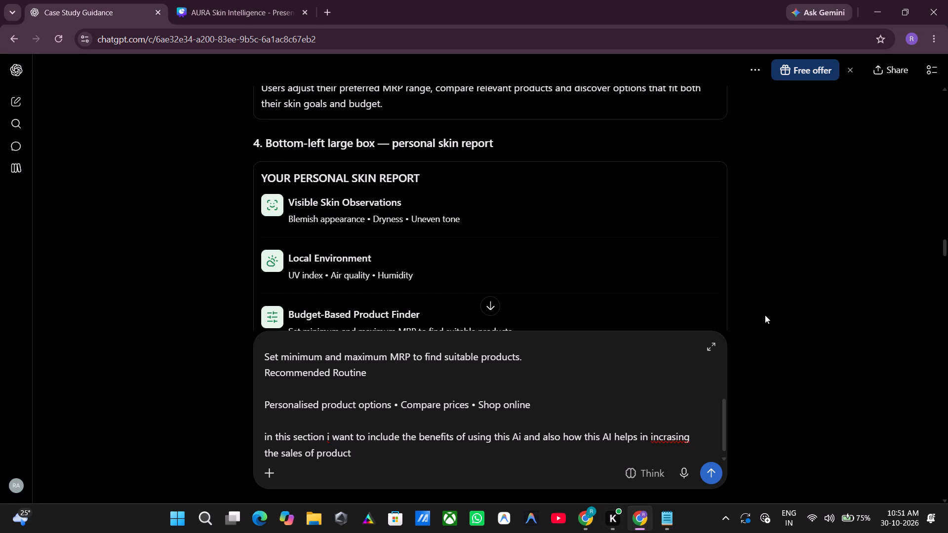
{"action": "scroll", "coordinate": [765, 315], "scroll_direction": "down", "scroll_amount": 3}
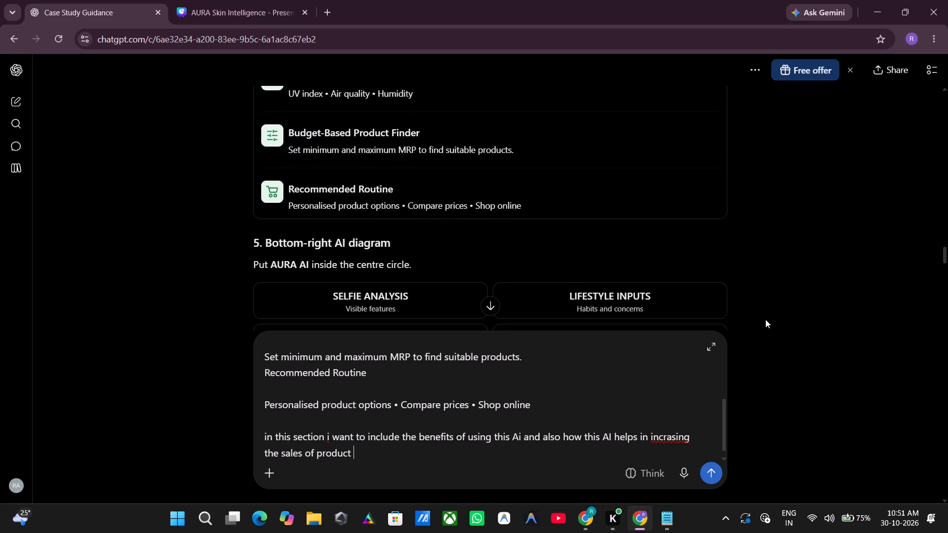
{"action": "scroll", "coordinate": [766, 319], "scroll_direction": "down", "scroll_amount": 1}
{"action": "left_click", "coordinate": [272, 0]}
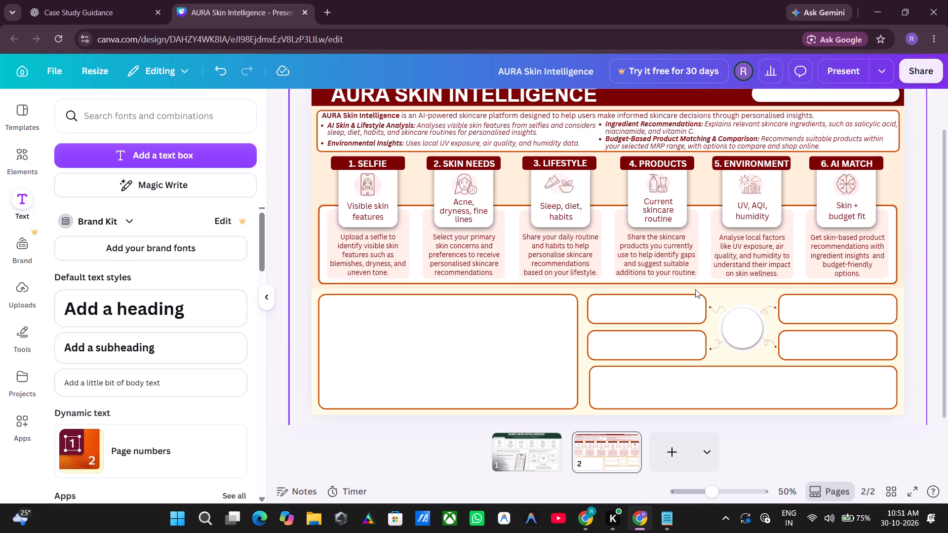
{"action": "left_click", "coordinate": [931, 195]}
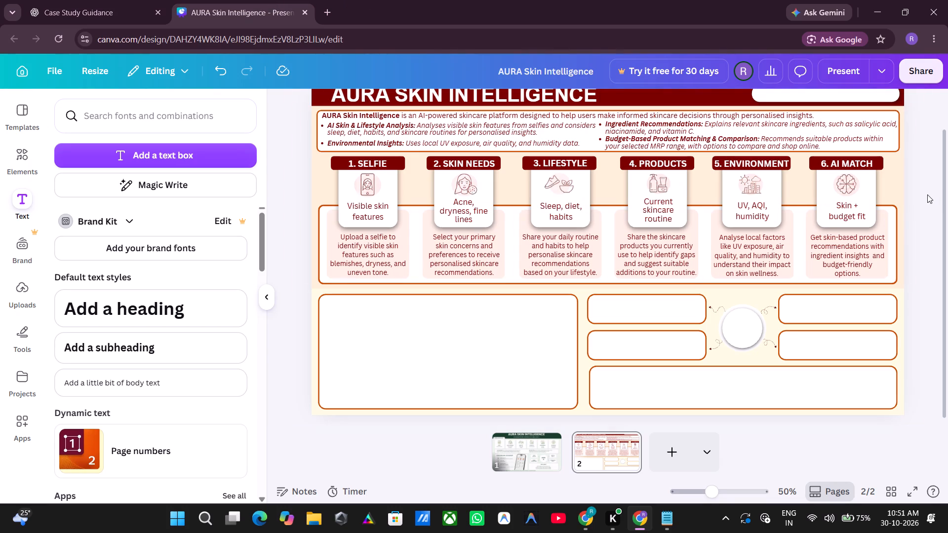
{"action": "left_click", "coordinate": [127, 0]}
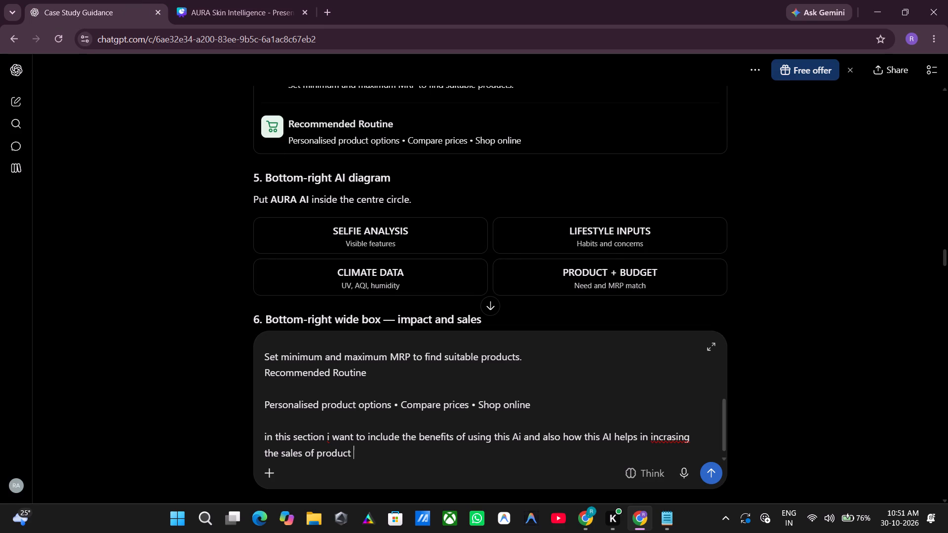
{"action": "left_click", "coordinate": [194, 7]}
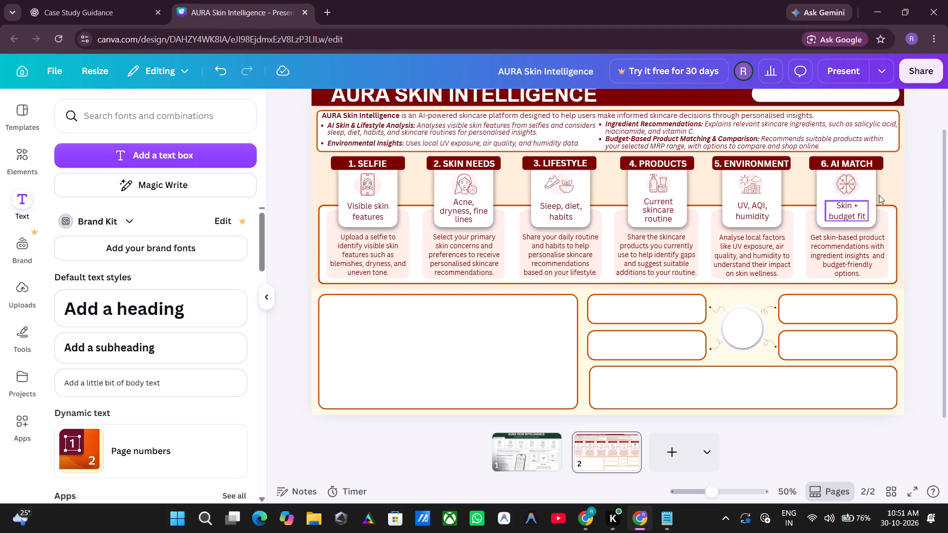
{"action": "left_click", "coordinate": [940, 191]}
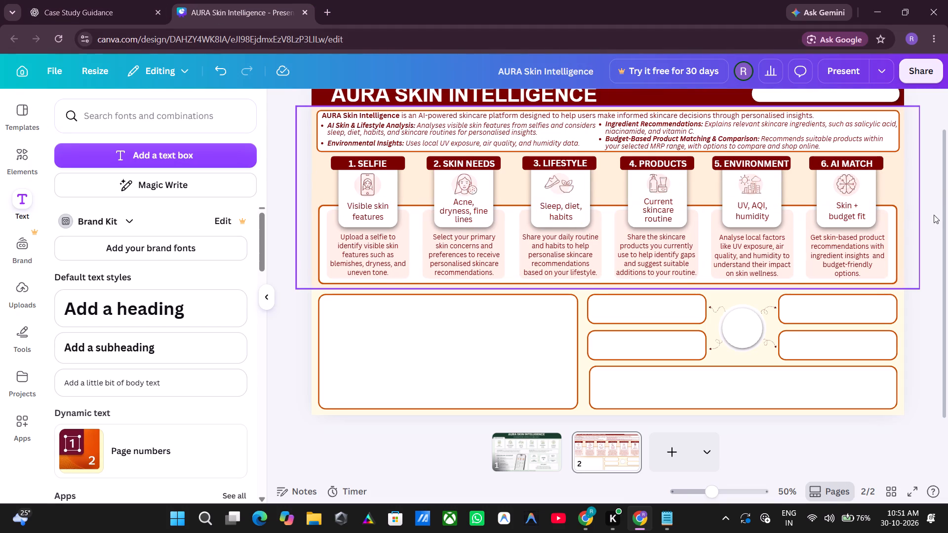
{"action": "scroll", "coordinate": [926, 221], "scroll_direction": "up", "scroll_amount": 2}
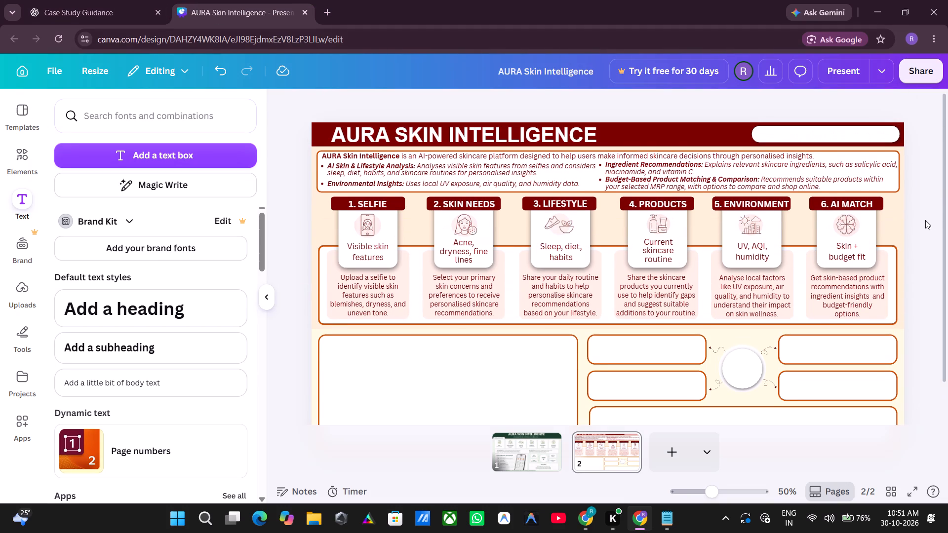
{"action": "scroll", "coordinate": [925, 220], "scroll_direction": "down", "scroll_amount": 2}
{"action": "left_click", "coordinate": [112, 8]}
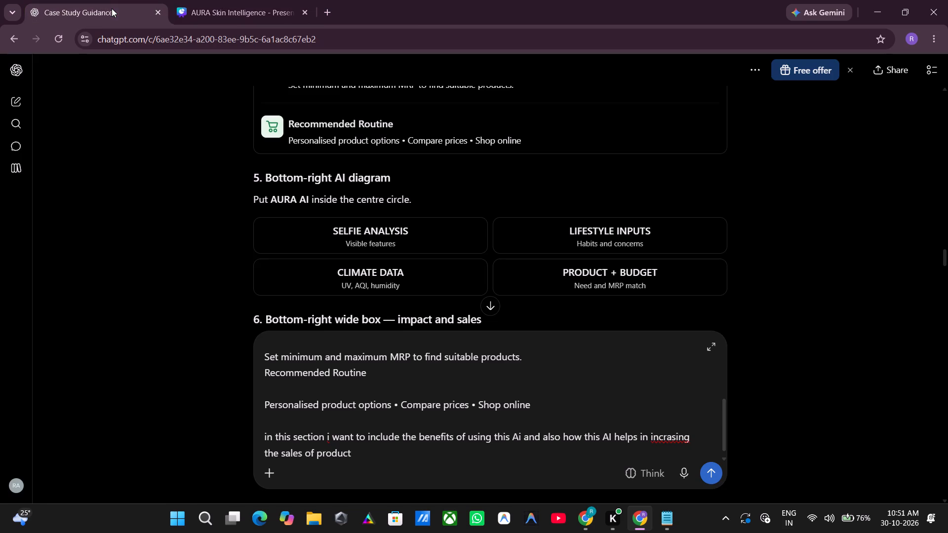
{"action": "left_click", "coordinate": [666, 510]}
{"action": "scroll", "coordinate": [372, 239], "scroll_direction": "up", "scroll_amount": 3}
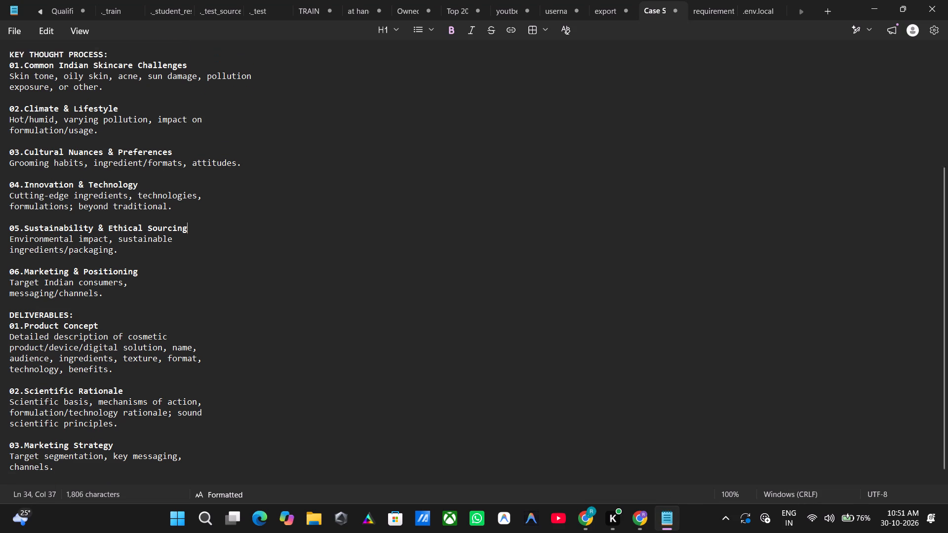
{"action": "scroll", "coordinate": [372, 239], "scroll_direction": "up", "scroll_amount": 3}
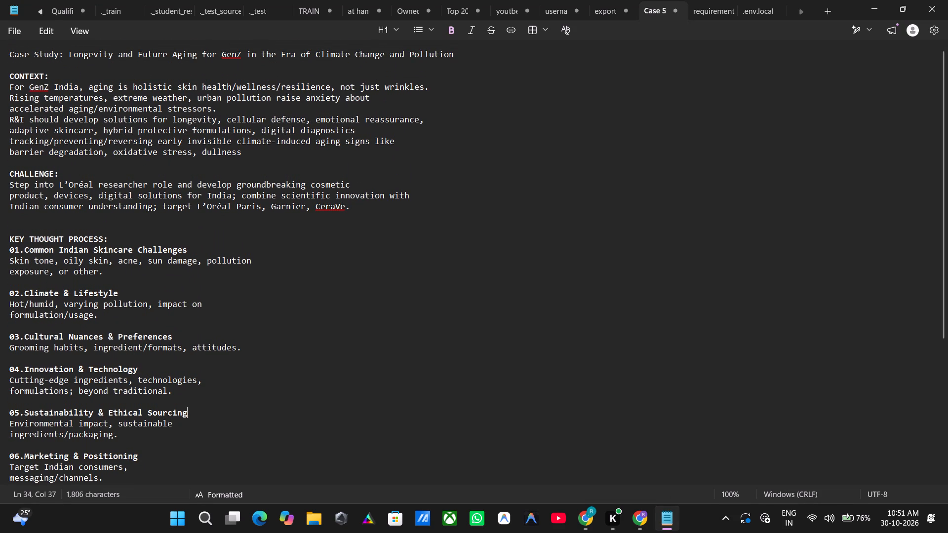
{"action": "left_click_drag", "start_coordinate": [351, 206], "coordinate": [229, 198]}
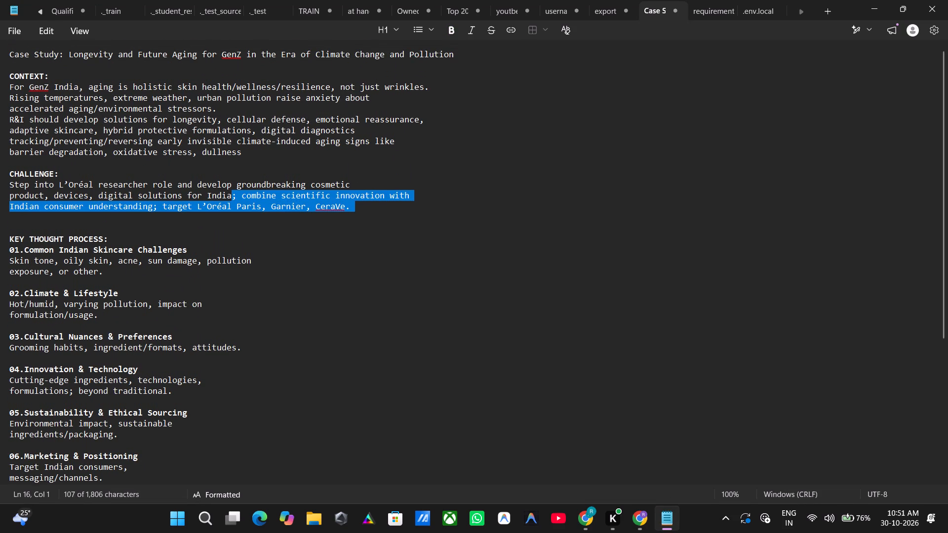
{"action": "left_click_drag", "start_coordinate": [229, 198], "coordinate": [235, 207]}
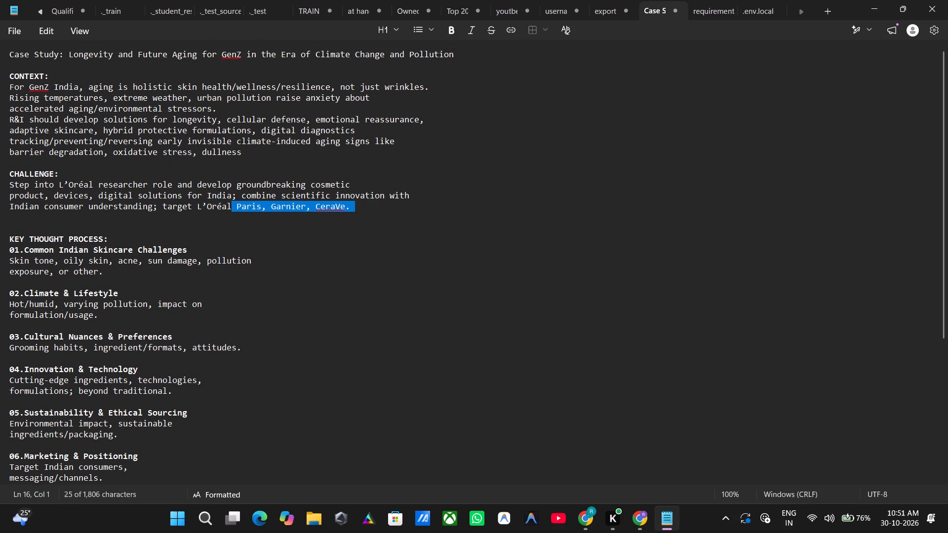
{"action": "left_click", "coordinate": [374, 243]}
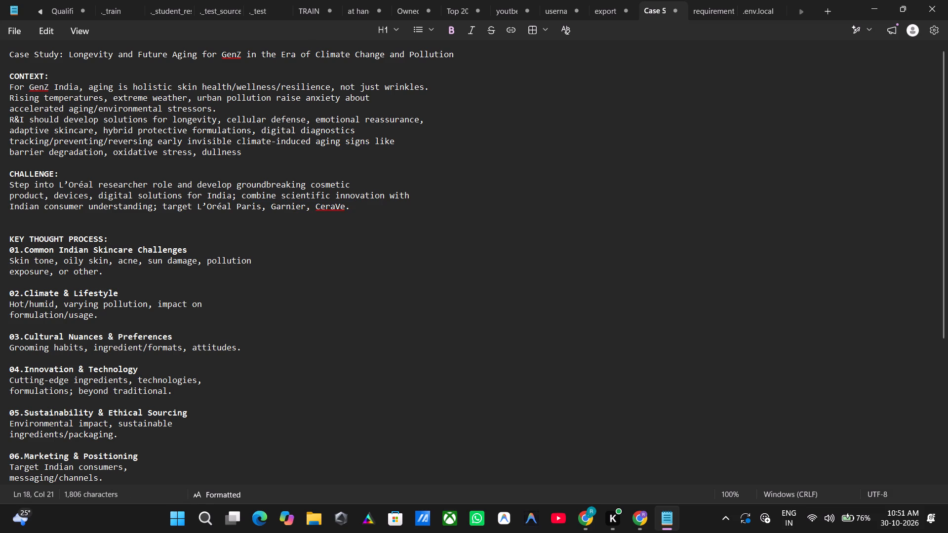